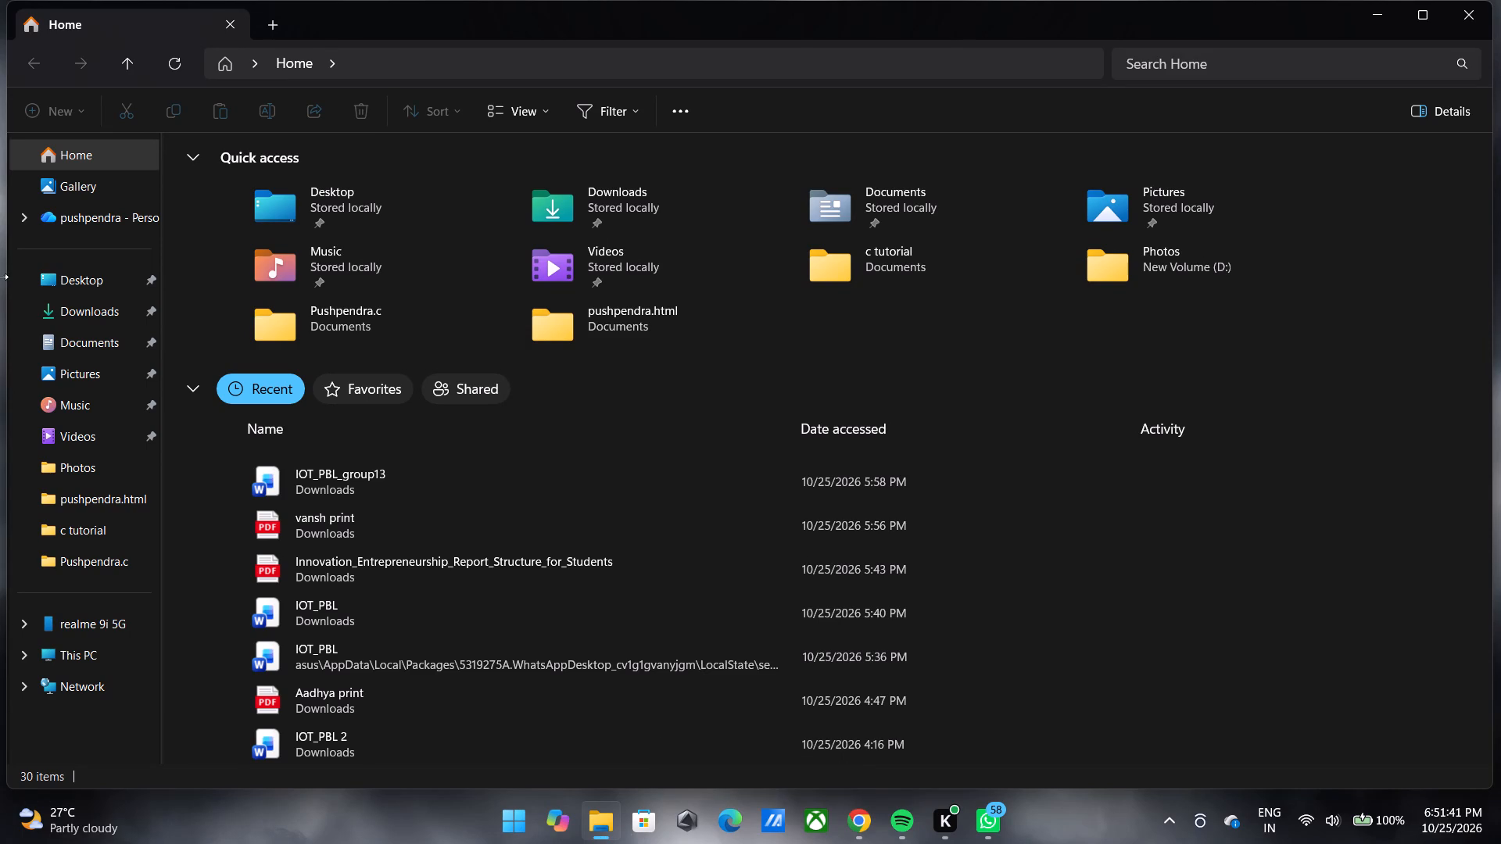
Open the PBL_Progress_Report_I_Group_Complaint_Portal document from the Downloads folder and enable editing.
click(121, 313)
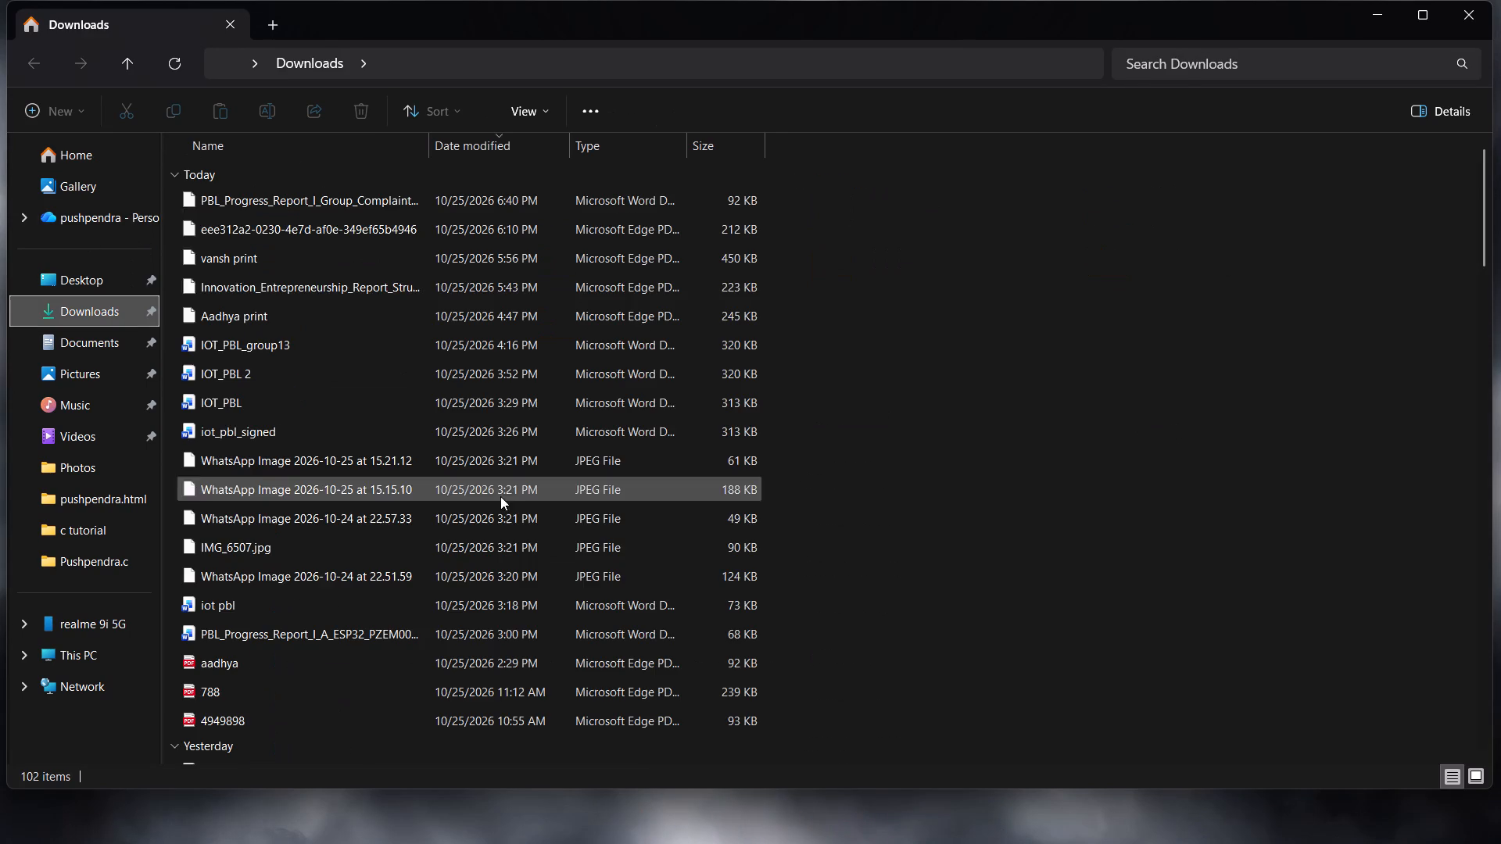
double_click(396, 195)
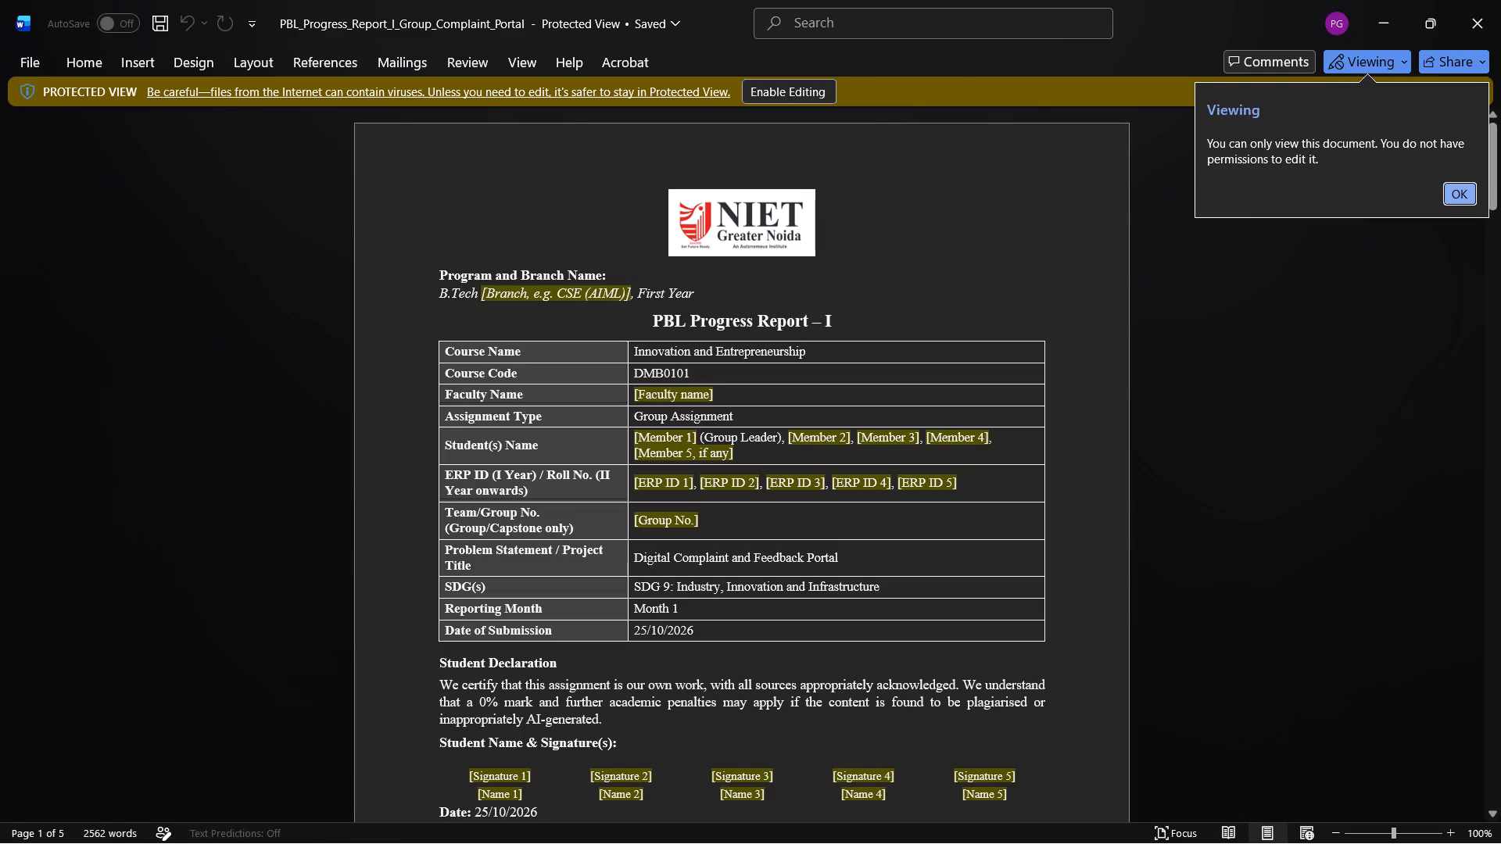
click(695, 435)
click(695, 435)
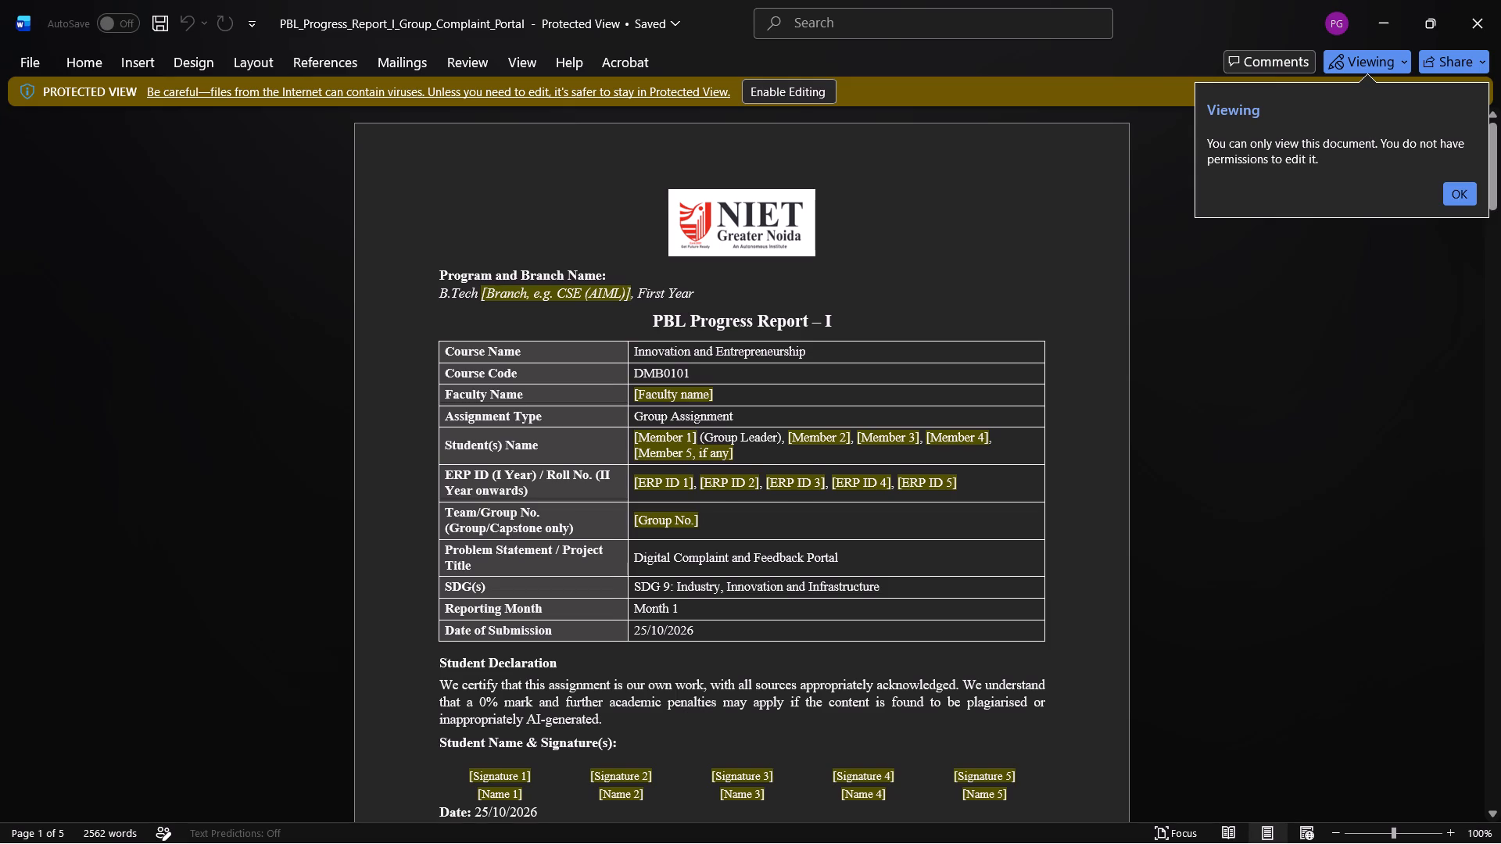
click(793, 87)
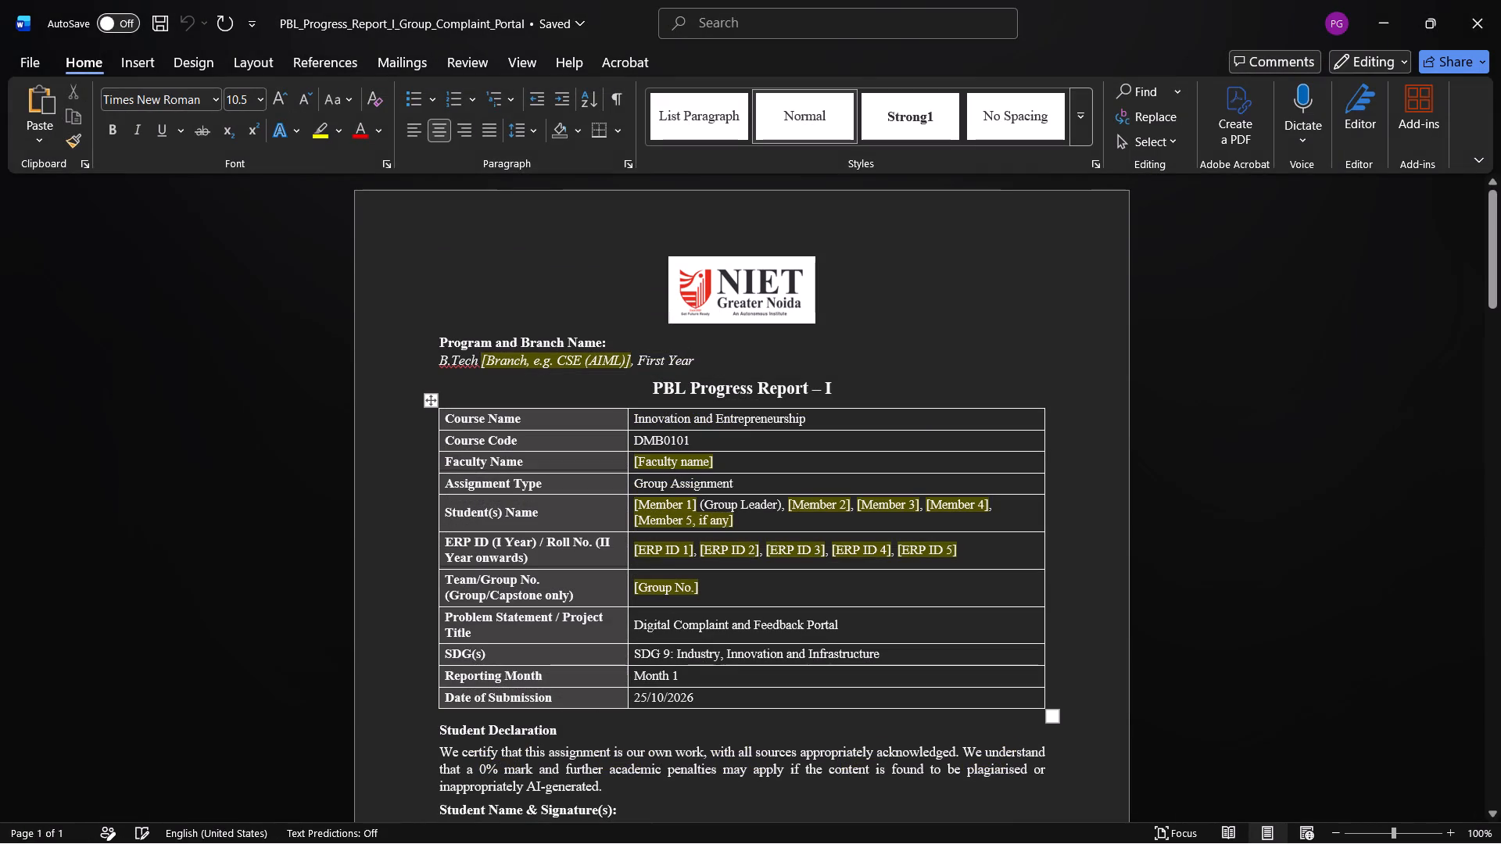
Replace the bracketed branch placeholder under Program and Branch Name so the line reads "B.Tech,CSE(AIML), First Year".
click(554, 363)
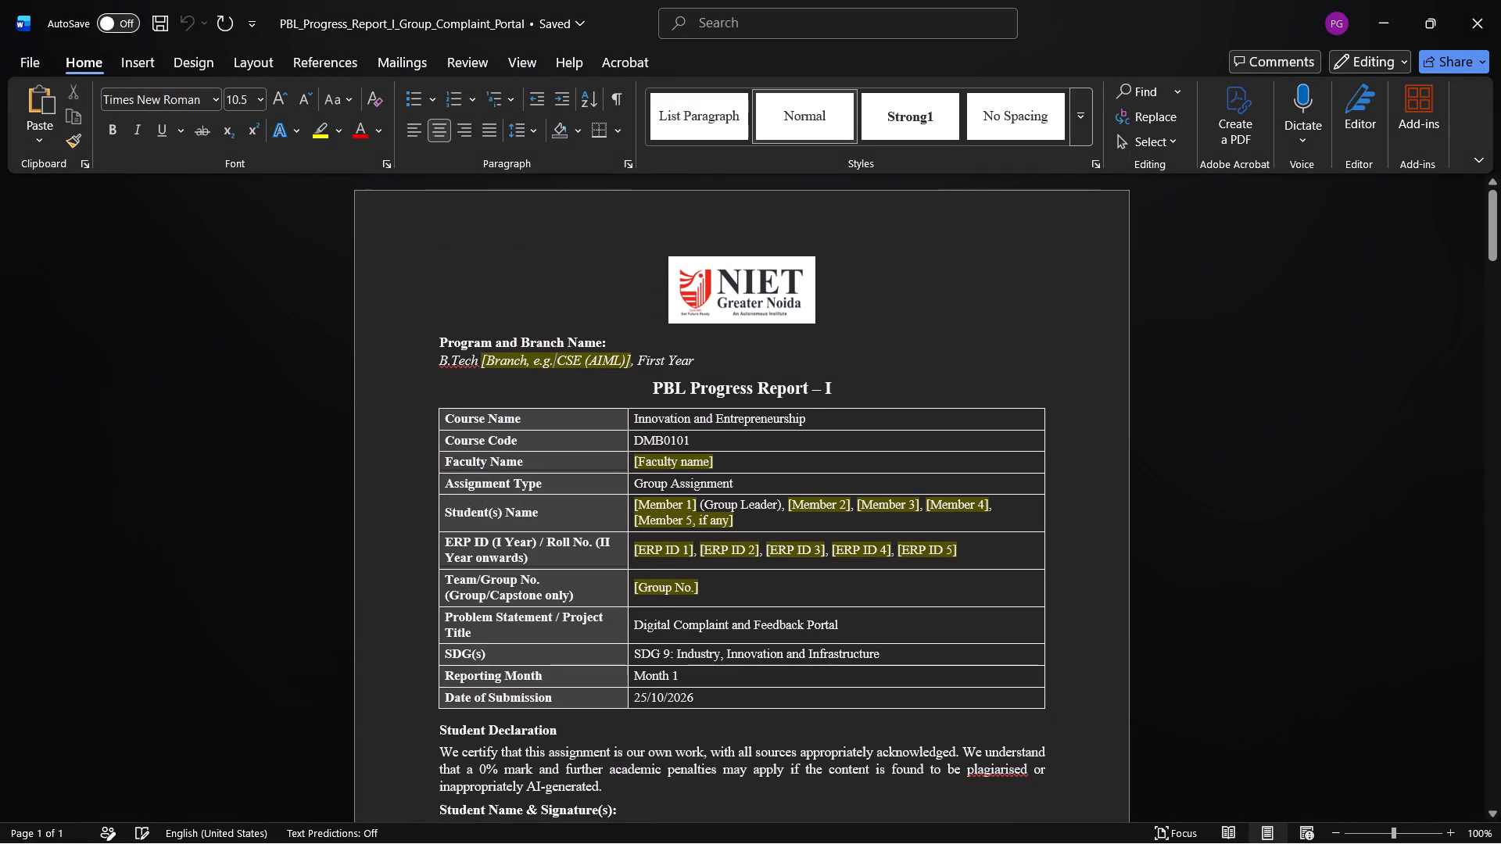
key(BackSpace)
key(BackSpace)
key(BackSpace)
key(BackSpace)
key(BackSpace)
key(BackSpace)
key(BackSpace)
key(BackSpace)
key(BackSpace)
key(BackSpace)
key(BackSpace)
key(BackSpace)
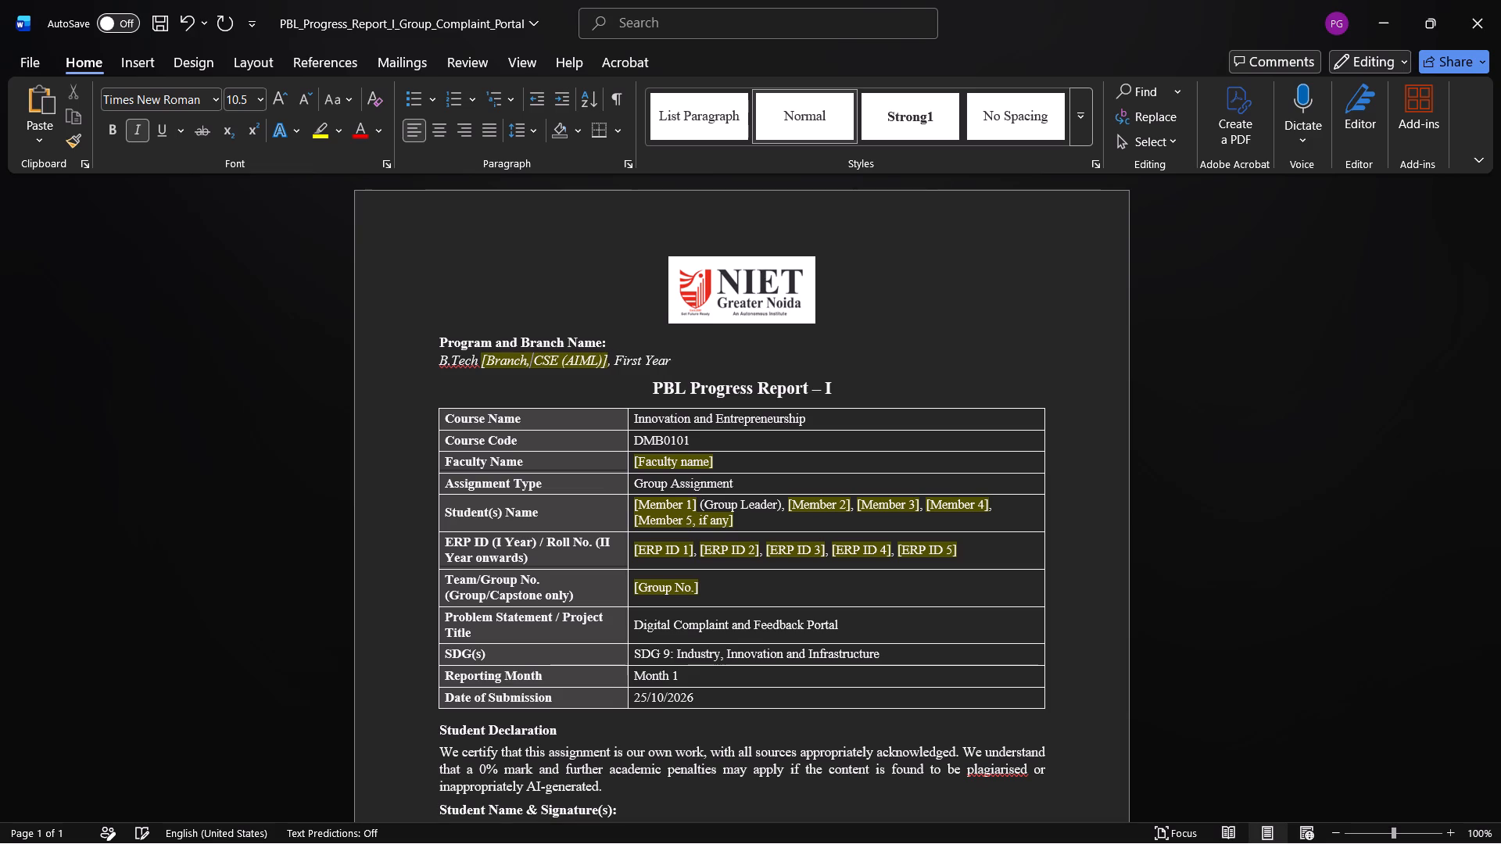
key(BackSpace)
key(BackSpace)
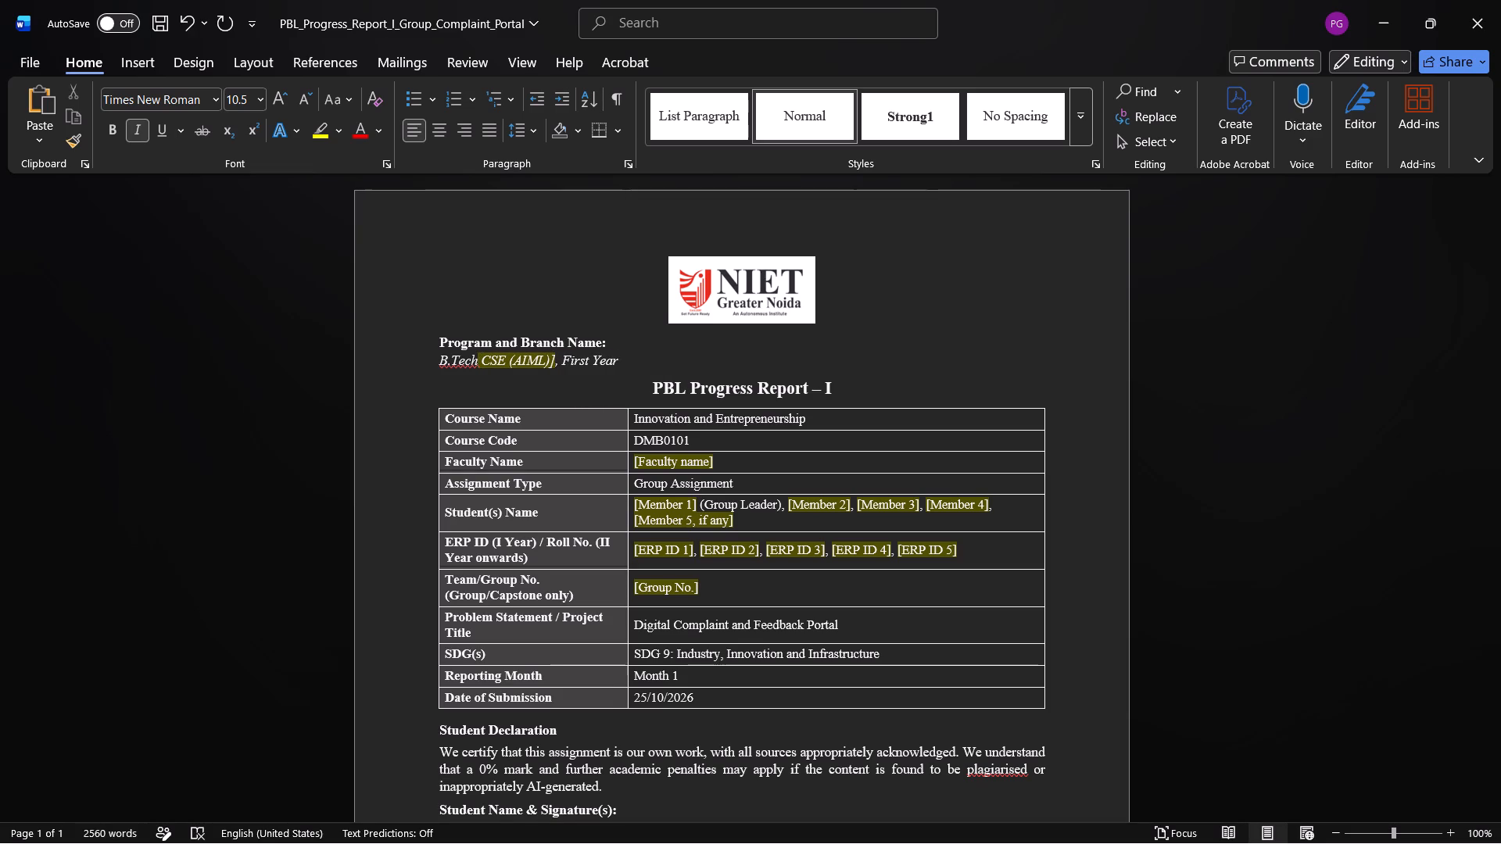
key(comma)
key(Right)
key(Right)
key(Right)
key(Right)
key(Right)
key(Right)
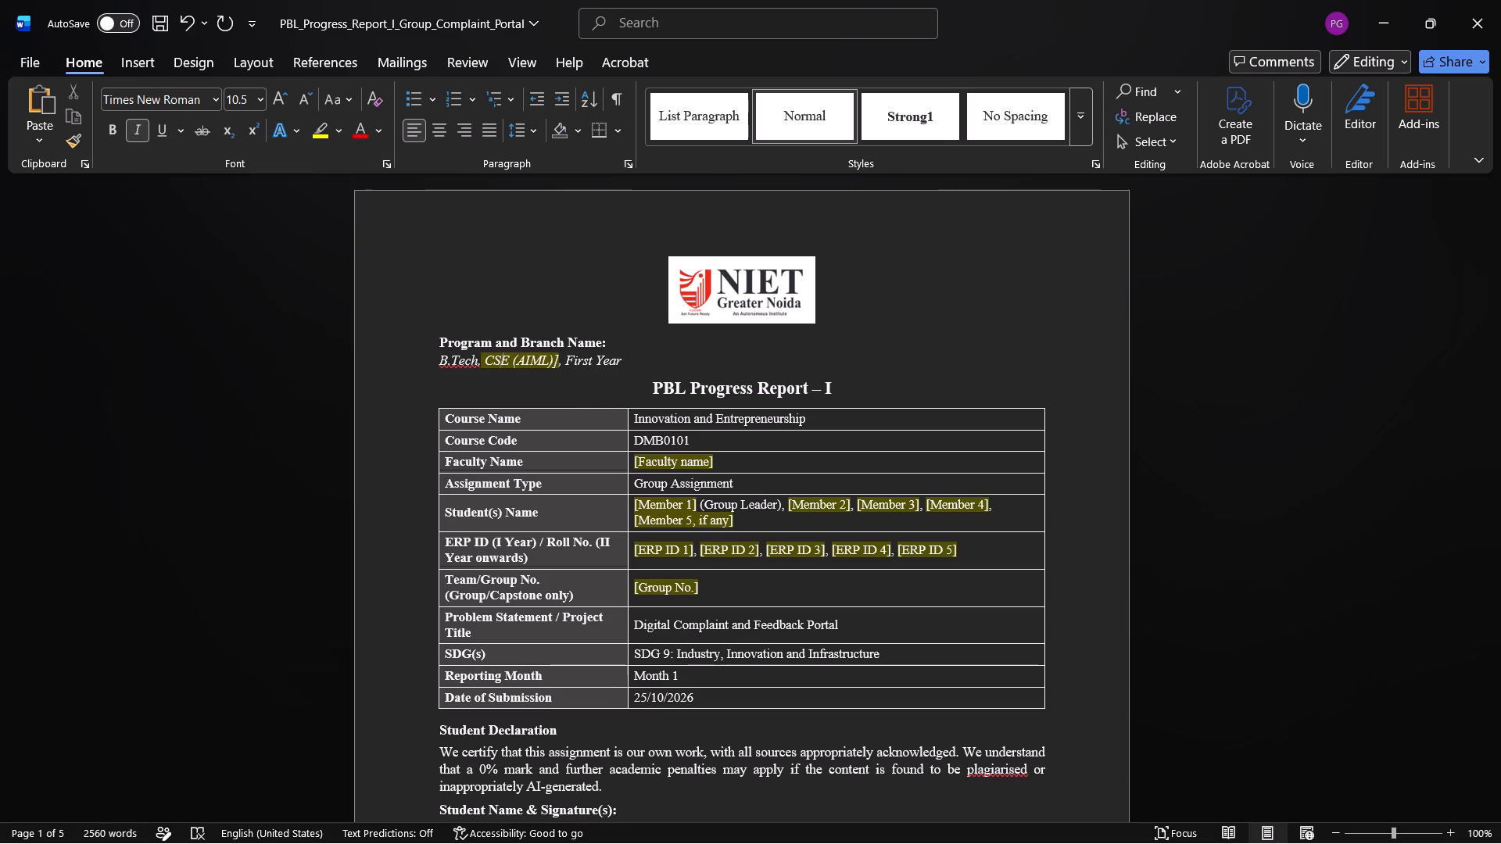
key(Right)
key(Right)
key(Right)
key(Right)
key(Right)
key(Right)
key(BackSpace)
key(BackSpace)
key(BackSpace)
key(BackSpace)
key(BackSpace)
key(BackSpace)
key(BackSpace)
key(BackSpace)
key(BackSpace)
key(BackSpace)
key(BackSpace)
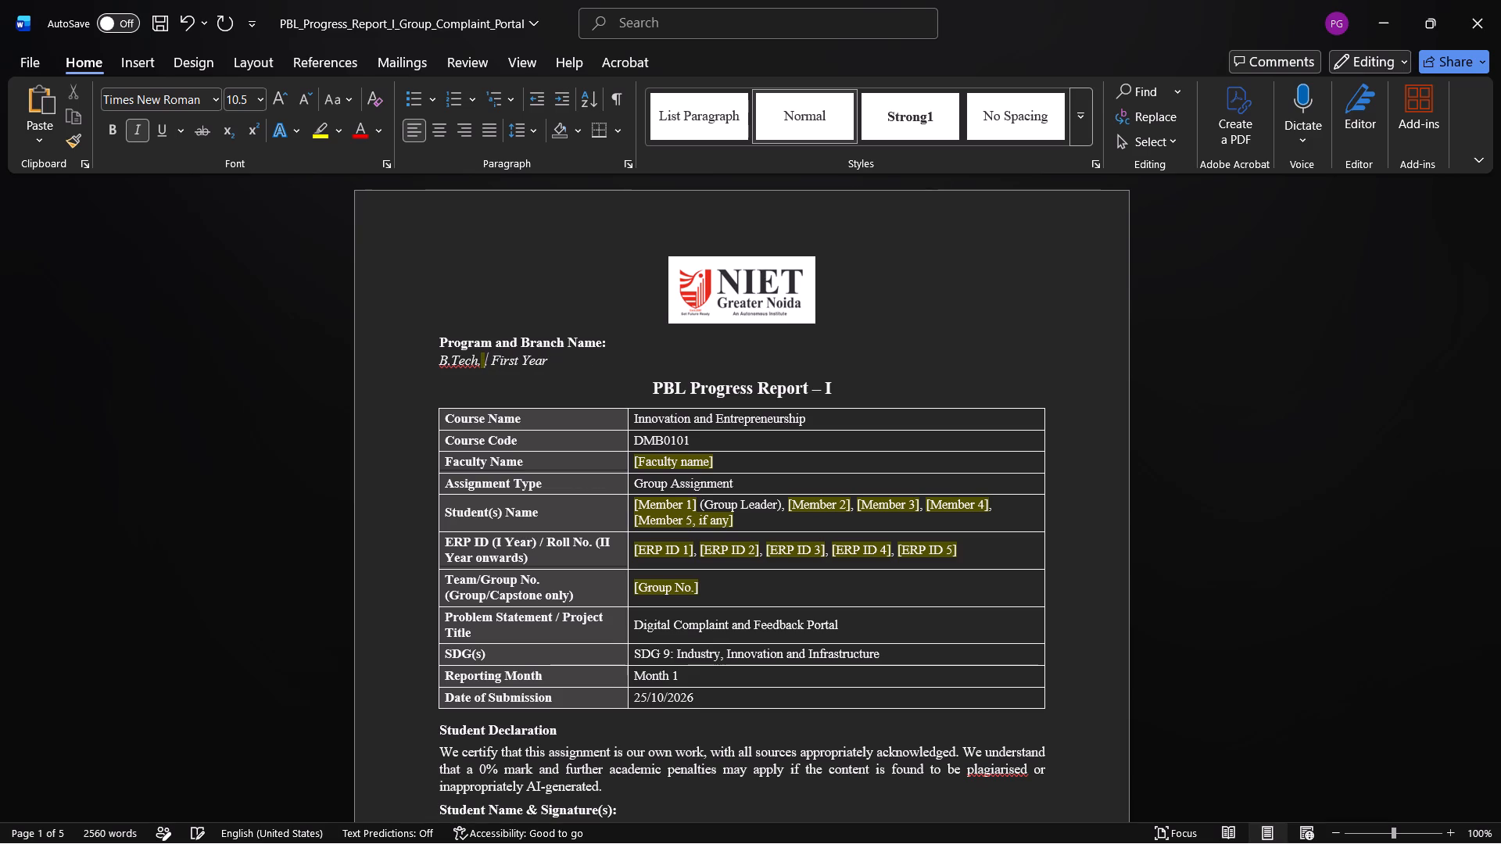
key(BackSpace)
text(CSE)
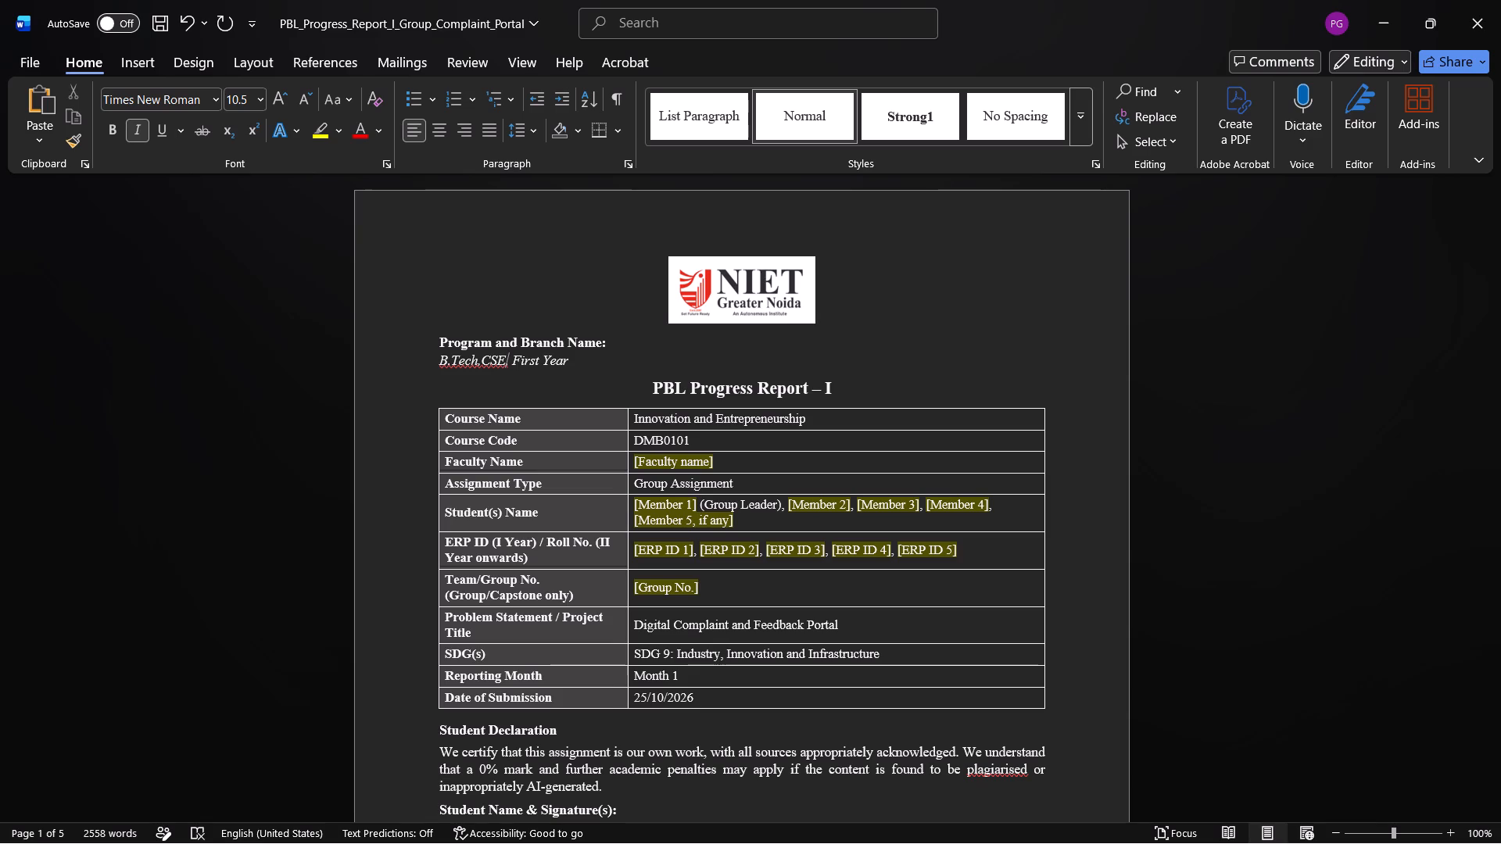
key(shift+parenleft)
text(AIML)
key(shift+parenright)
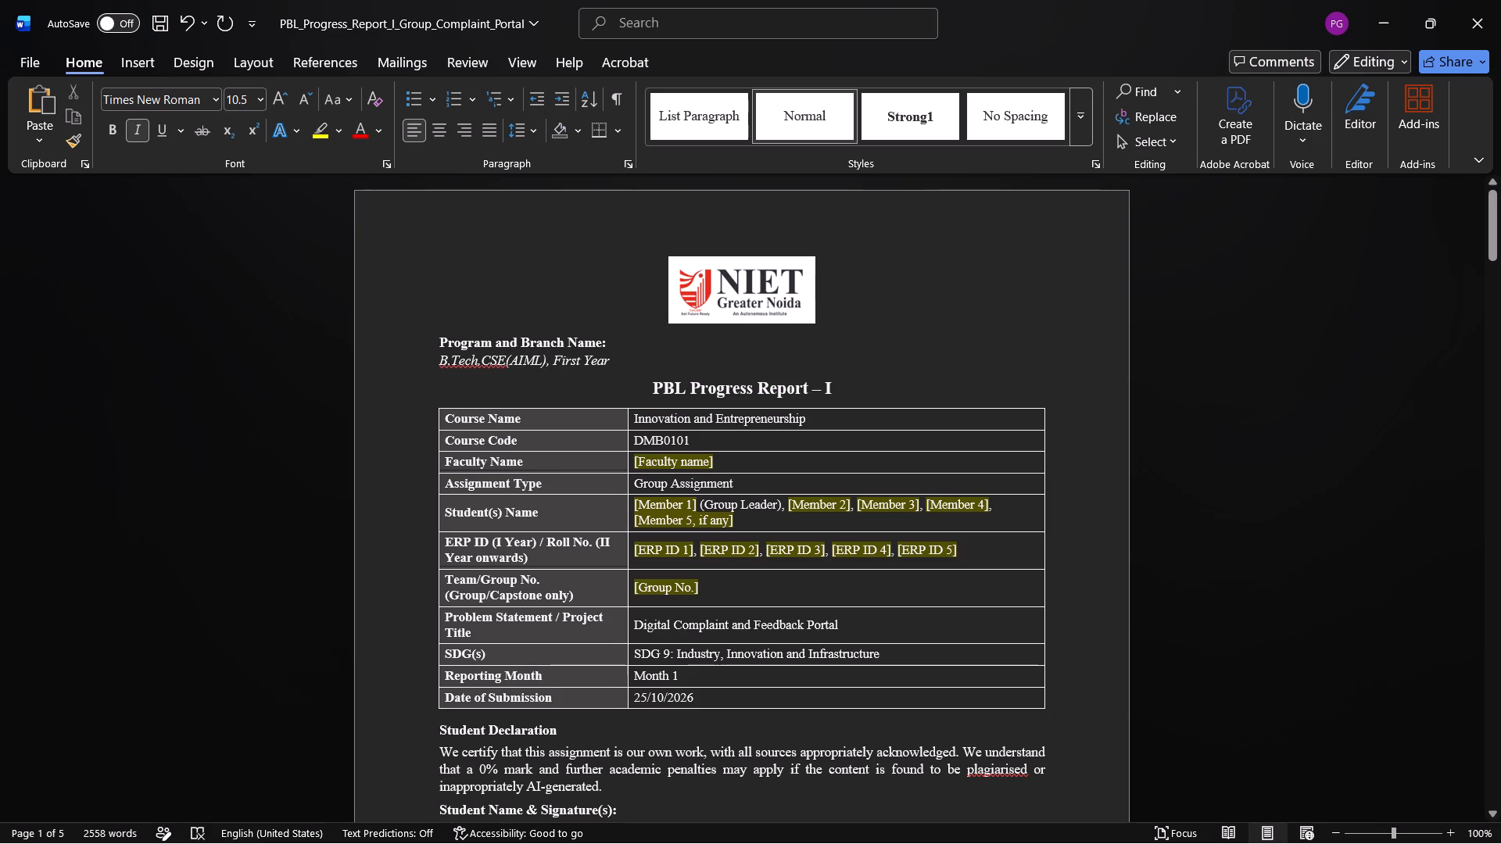
Replace the [Faculty name] placeholder in the report's details table with the faculty member's name, including the title "Ms.".
scroll(851, 485, down, 1)
click(802, 432)
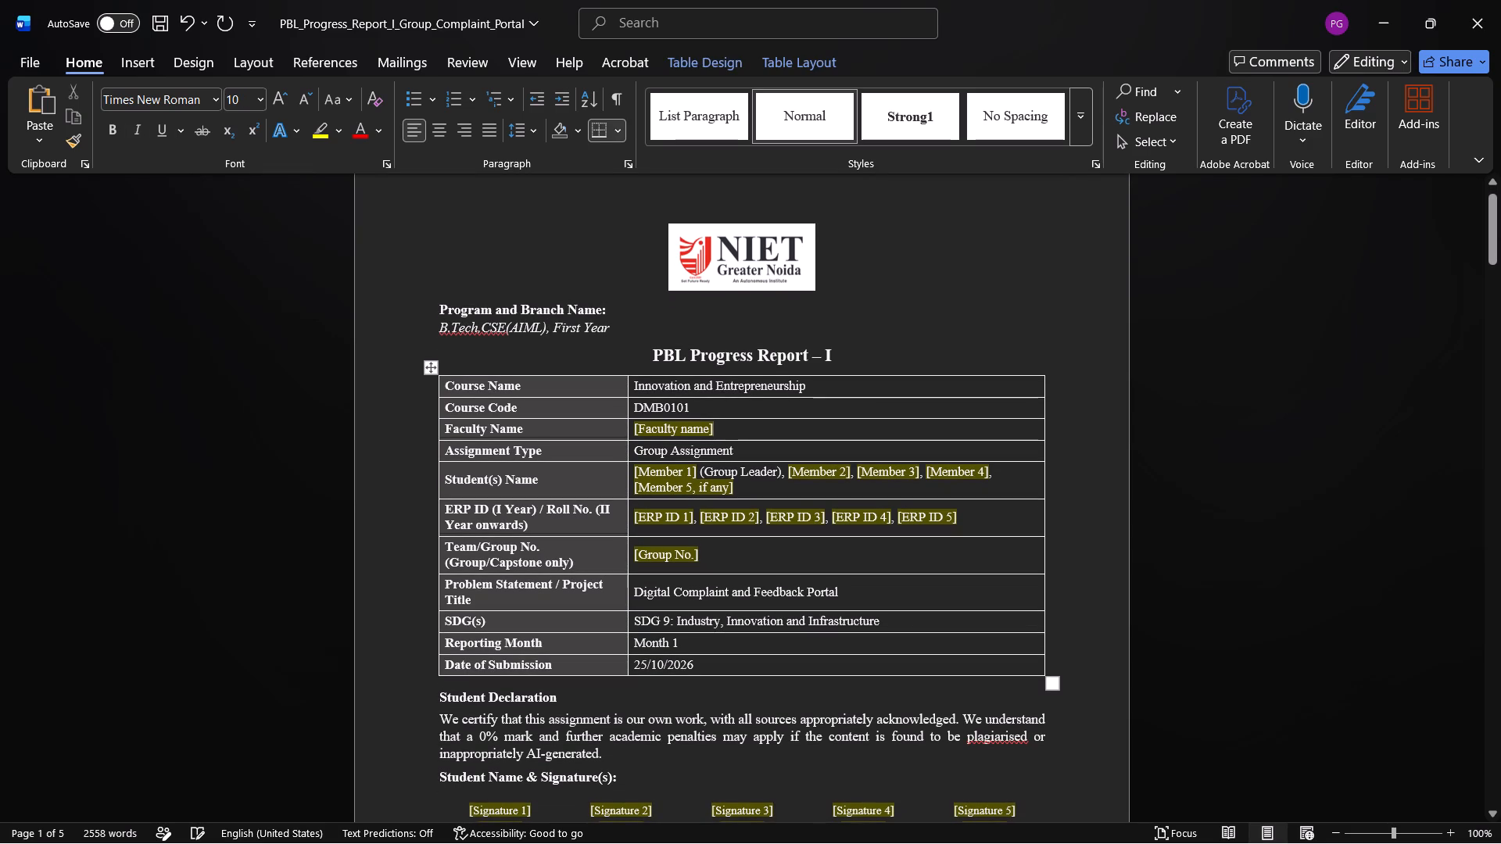
key(BackSpace)
key(BackSpace)
key(BackSpace)
key(BackSpace)
key(BackSpace)
key(BackSpace)
key(BackSpace)
key(BackSpace)
key(BackSpace)
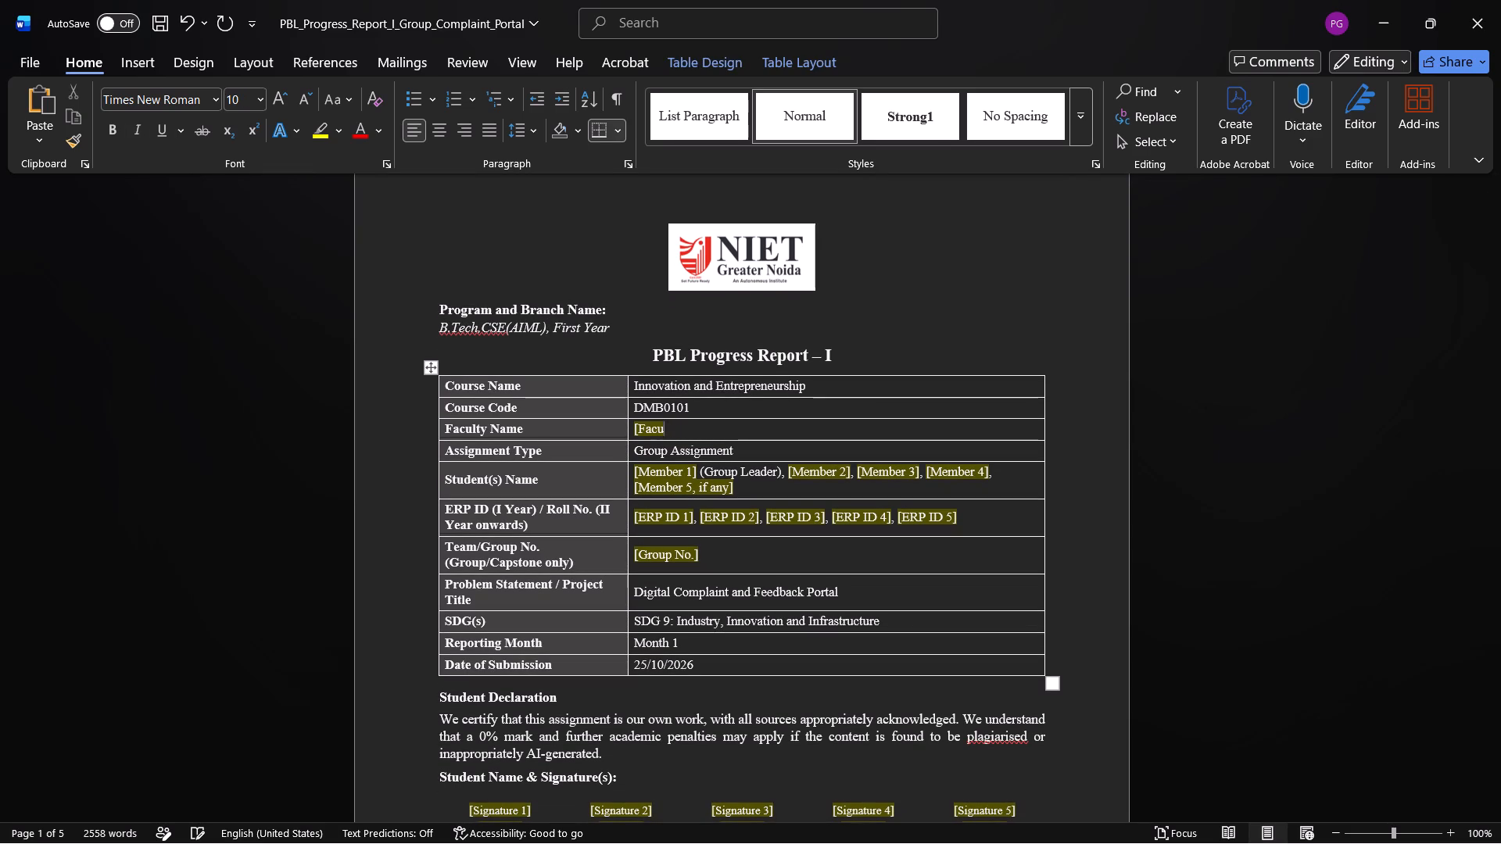
key(BackSpace)
key(BackSpace)
key(BackSpace)
key(BackSpace)
key(BackSpace)
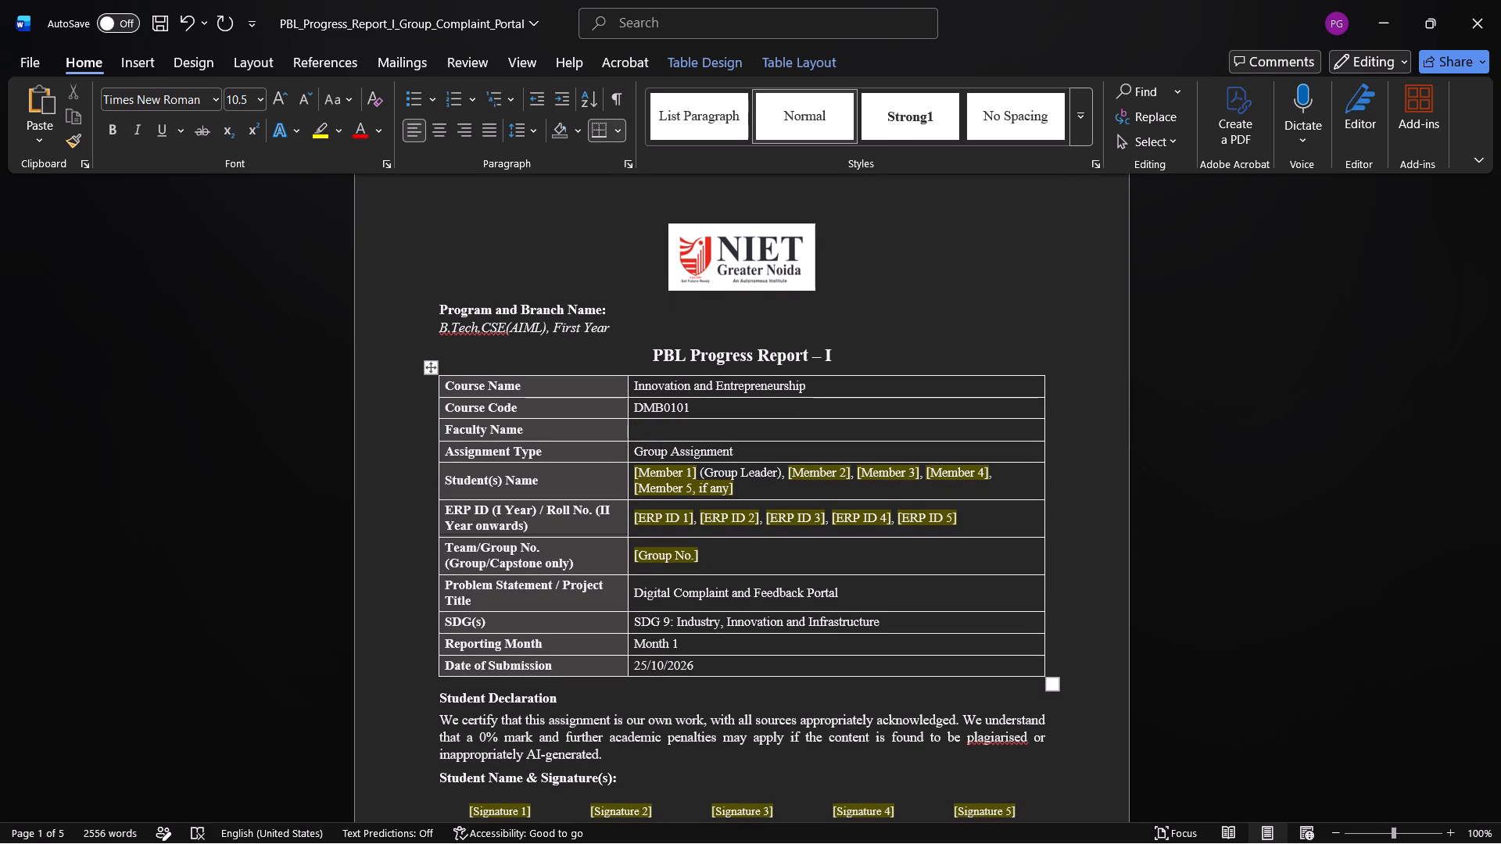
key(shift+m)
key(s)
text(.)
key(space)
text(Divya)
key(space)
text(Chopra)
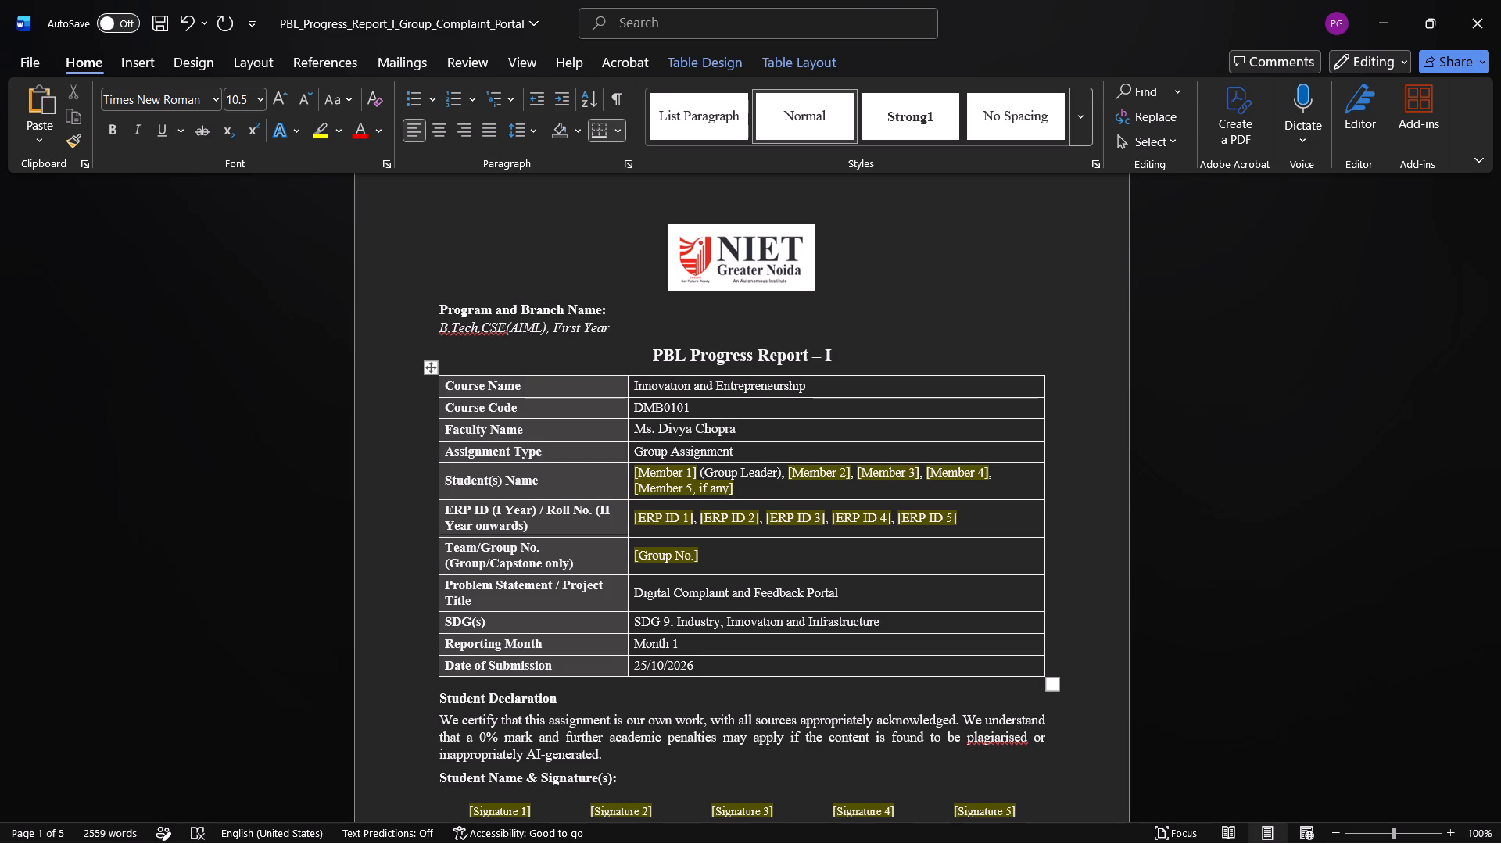
Clear the [Member 1] placeholder text ahead of "(Group Leader)" in the Student(s) Name row.
scroll(802, 432, down, 1)
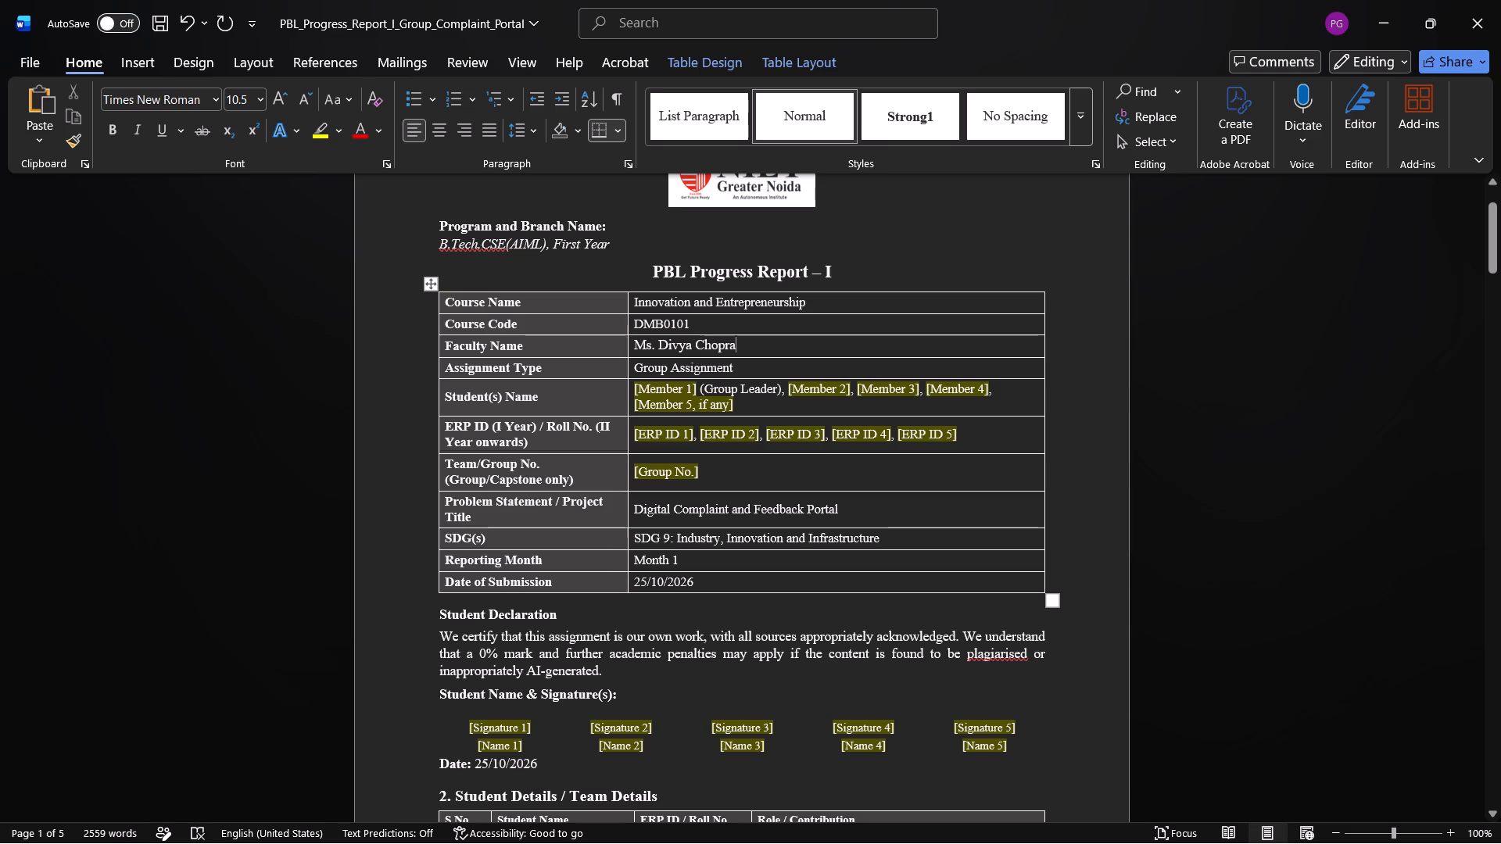
click(693, 388)
Replace the [Member 1] placeholder in the Student(s) Name row with the group leader's first name.
click(696, 385)
key(BackSpace)
key(BackSpace)
key(BackSpace)
key(BackSpace)
key(BackSpace)
key(BackSpace)
key(BackSpace)
key(BackSpace)
key(BackSpace)
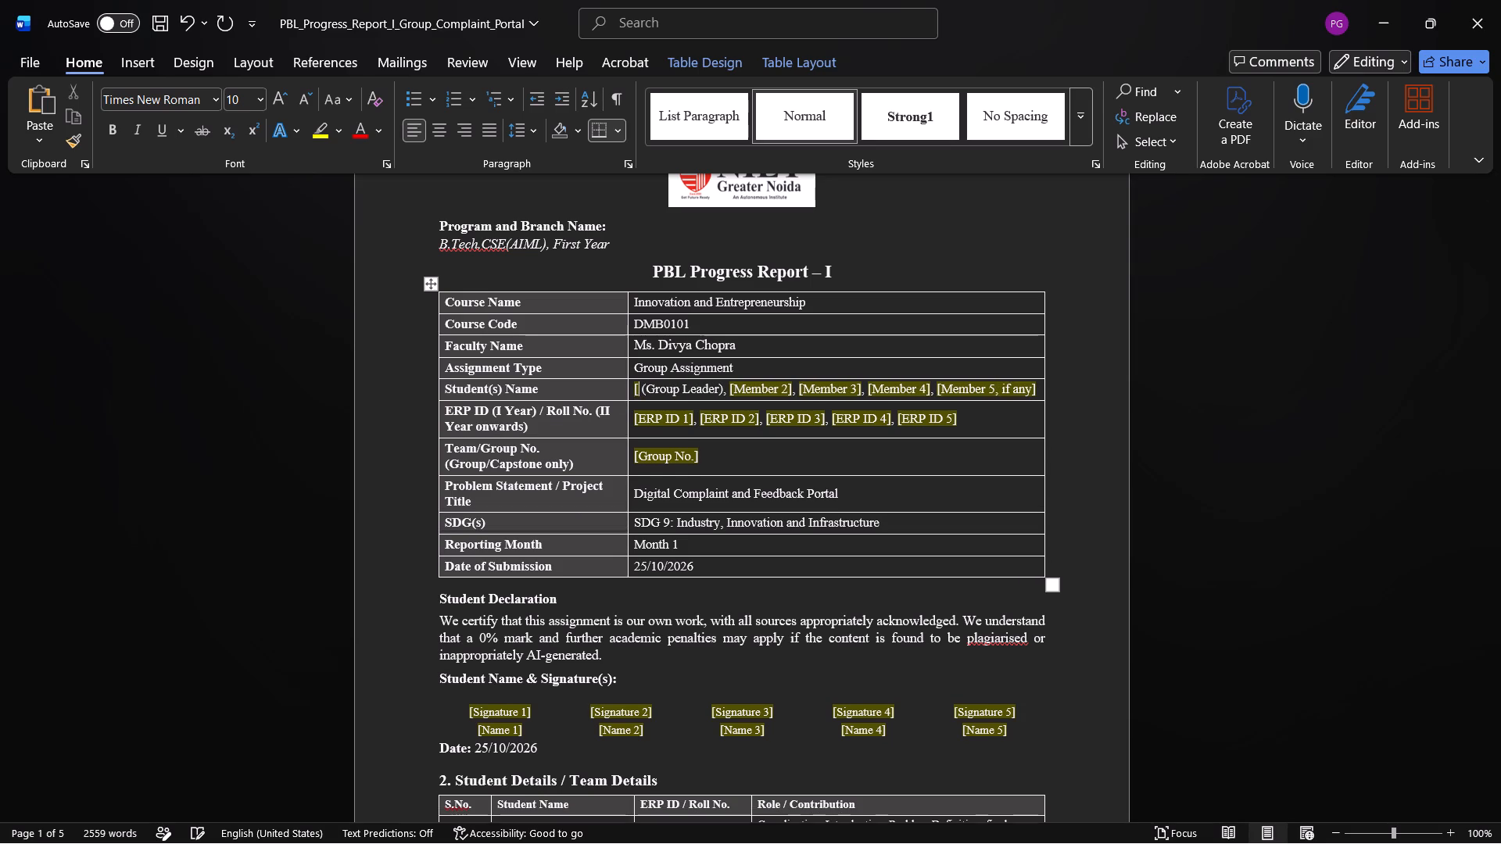
key(BackSpace)
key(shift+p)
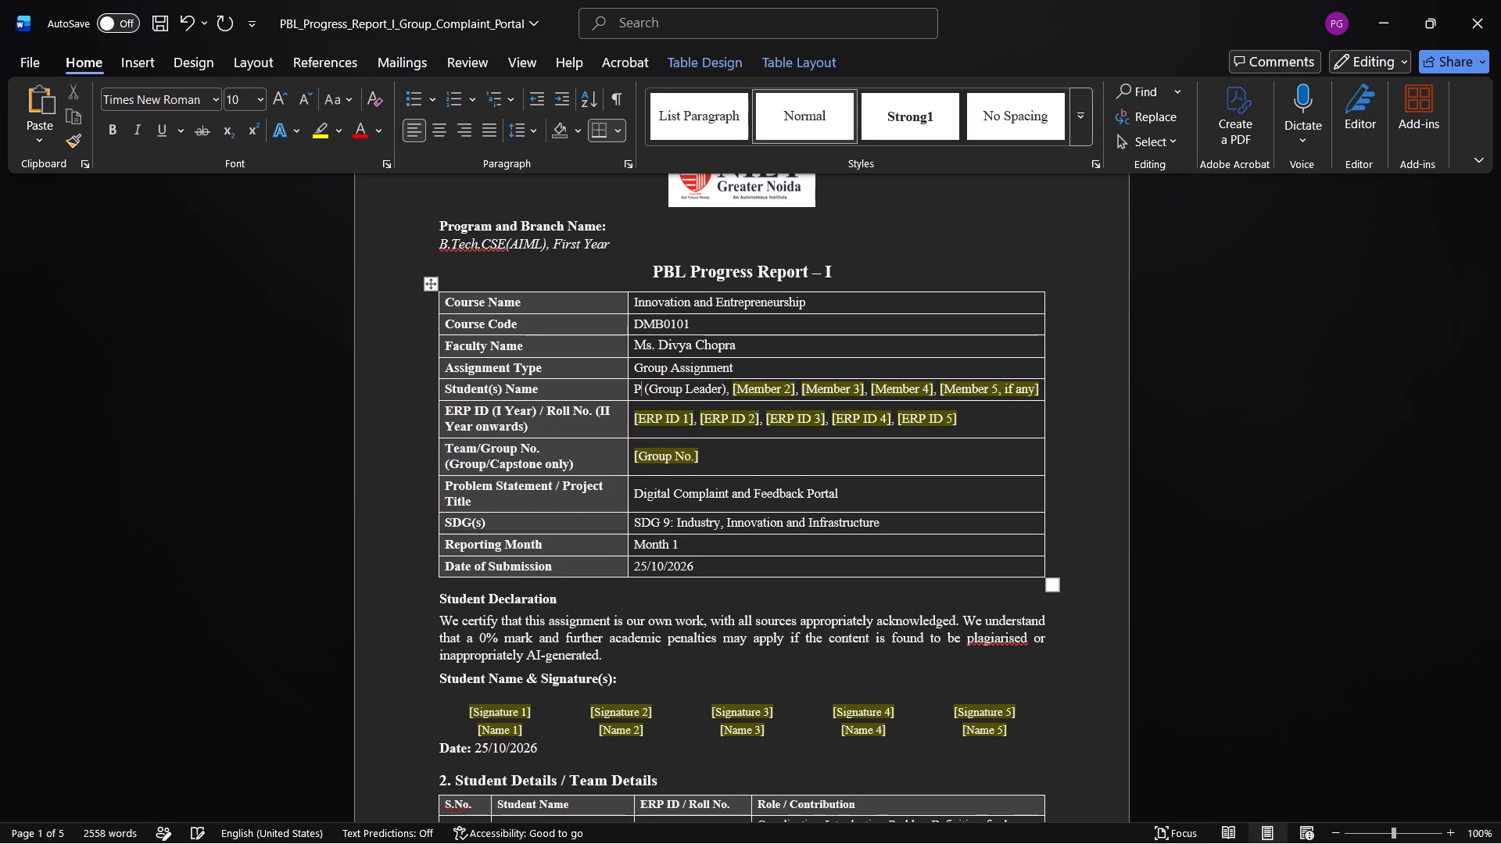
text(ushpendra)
Replace the [Member 2] placeholder in the Student(s) Name row with the second member's full name.
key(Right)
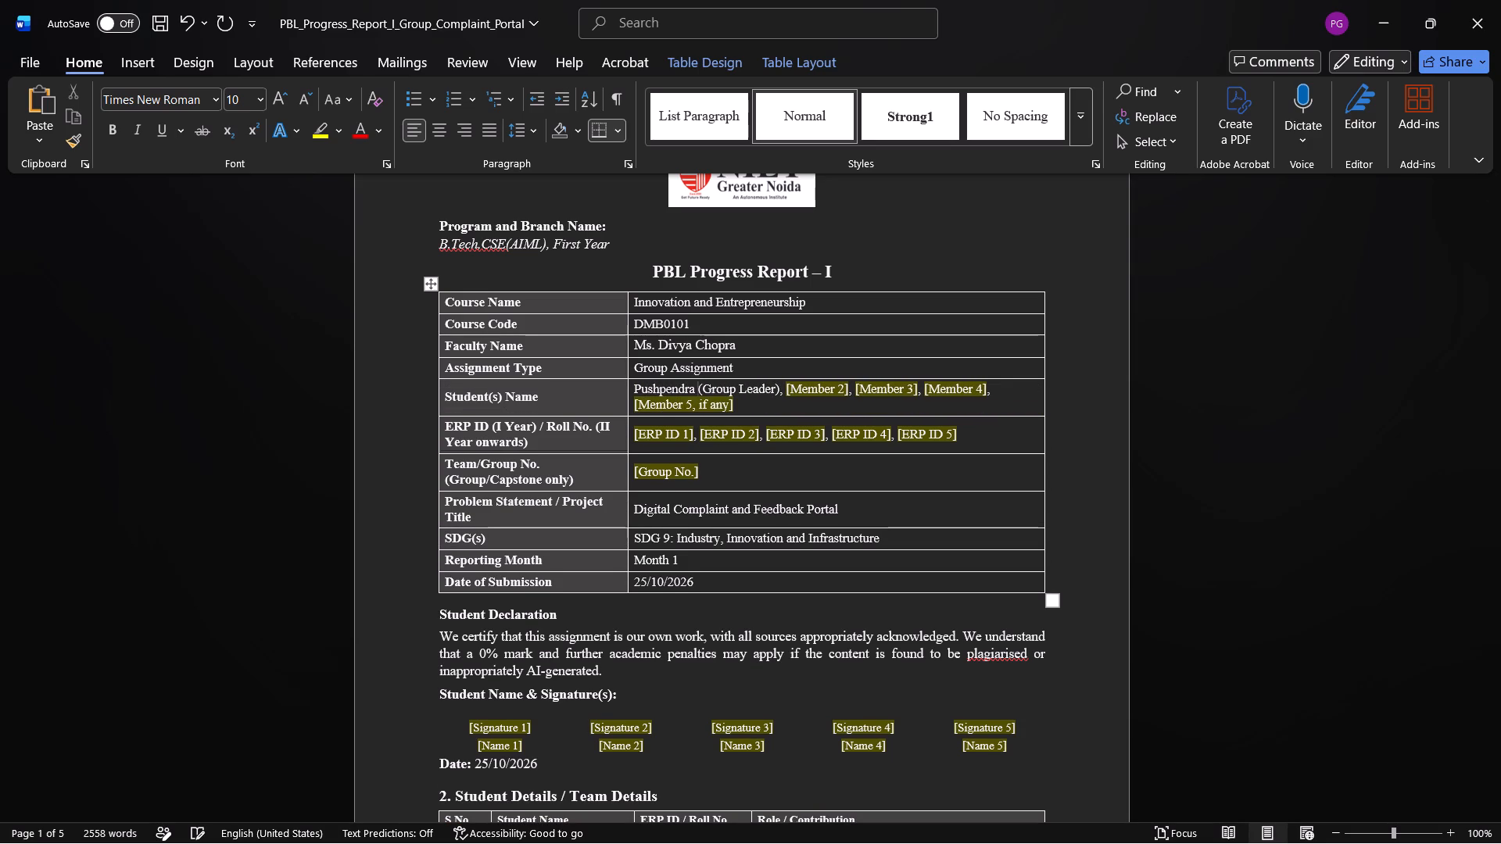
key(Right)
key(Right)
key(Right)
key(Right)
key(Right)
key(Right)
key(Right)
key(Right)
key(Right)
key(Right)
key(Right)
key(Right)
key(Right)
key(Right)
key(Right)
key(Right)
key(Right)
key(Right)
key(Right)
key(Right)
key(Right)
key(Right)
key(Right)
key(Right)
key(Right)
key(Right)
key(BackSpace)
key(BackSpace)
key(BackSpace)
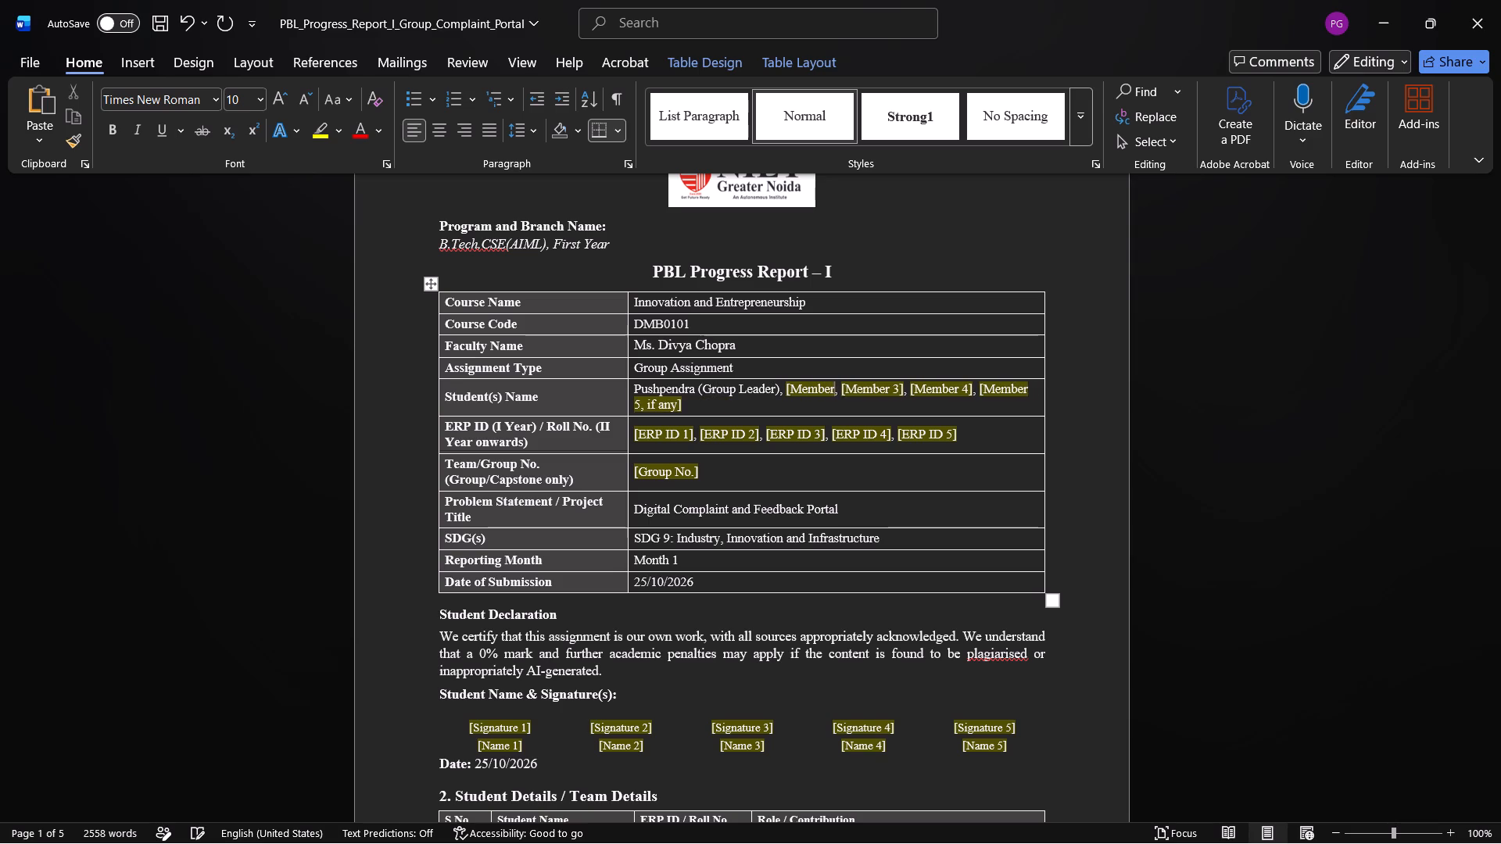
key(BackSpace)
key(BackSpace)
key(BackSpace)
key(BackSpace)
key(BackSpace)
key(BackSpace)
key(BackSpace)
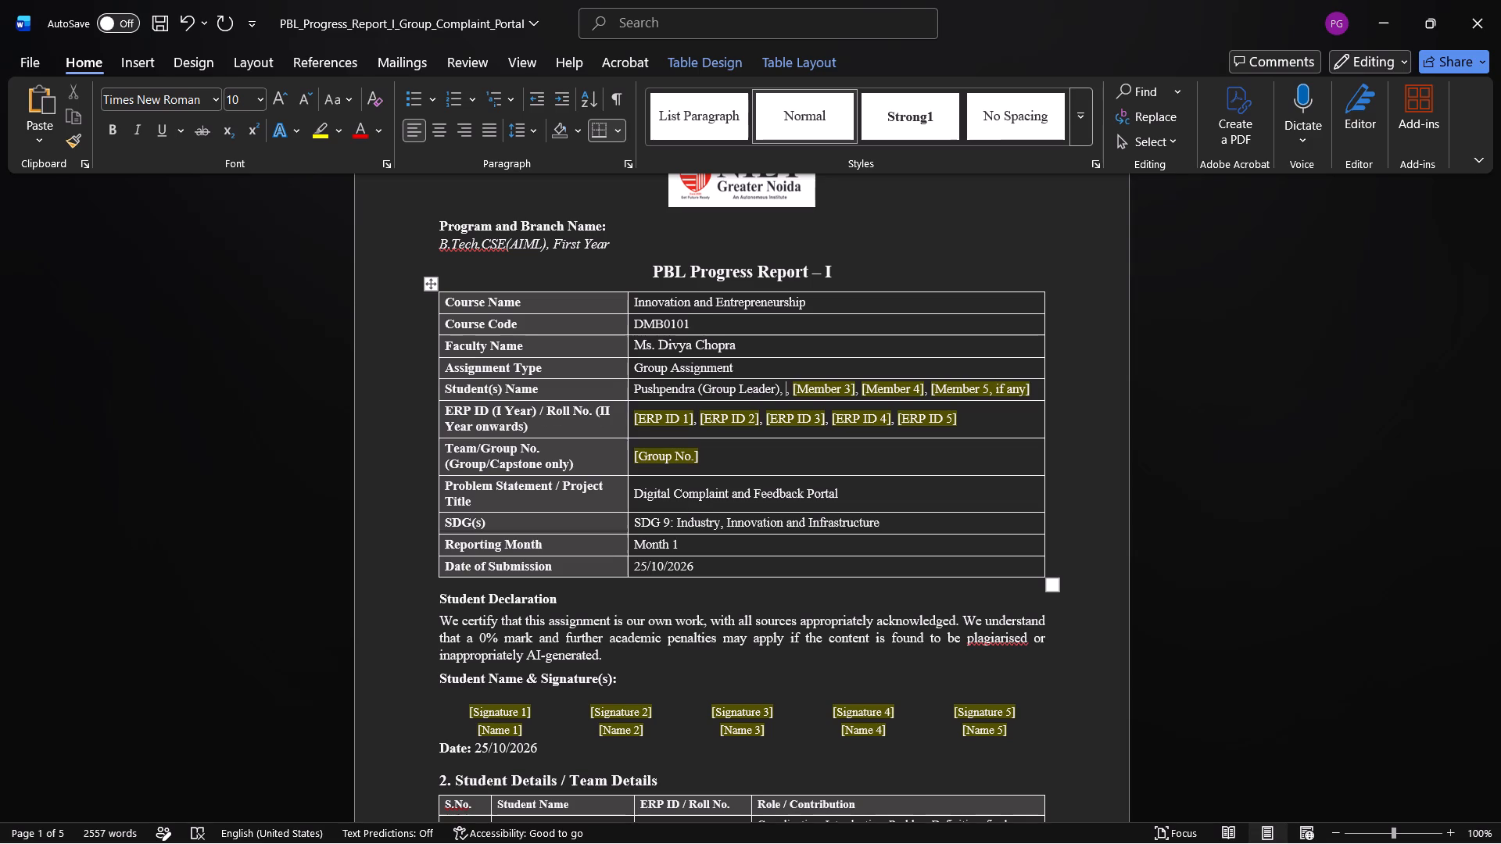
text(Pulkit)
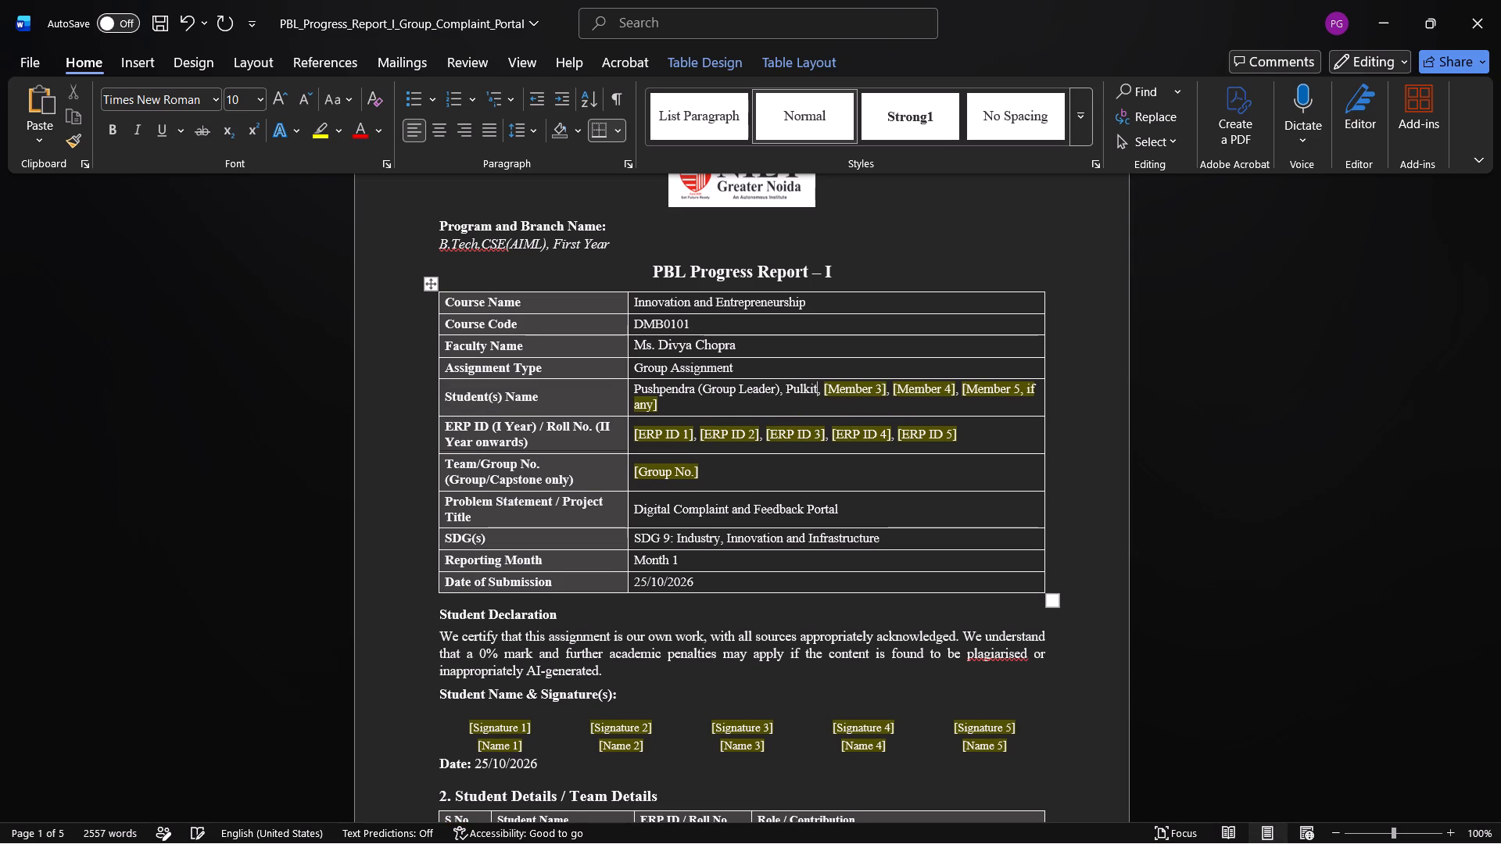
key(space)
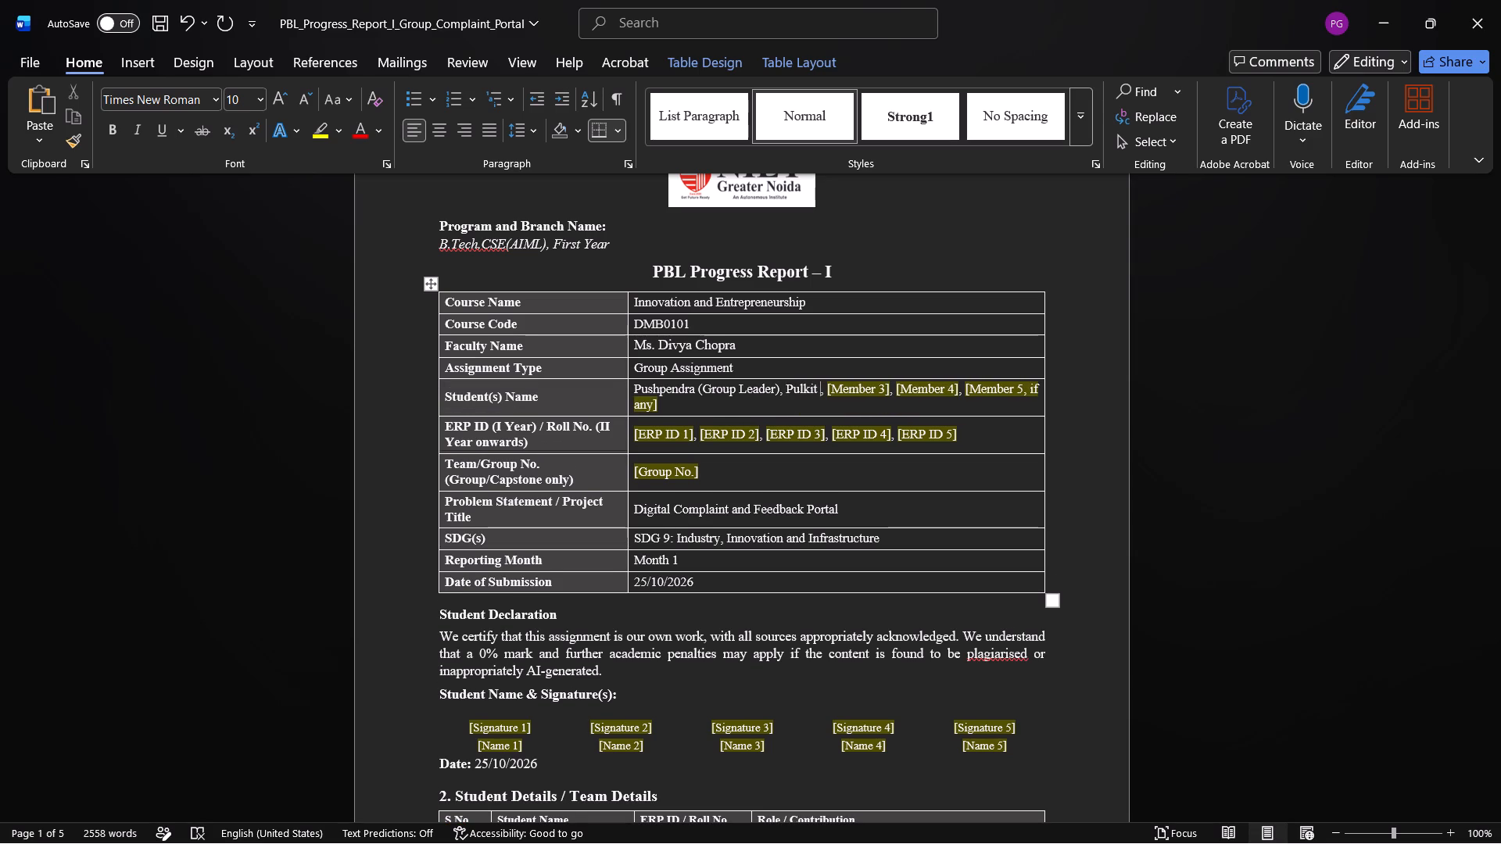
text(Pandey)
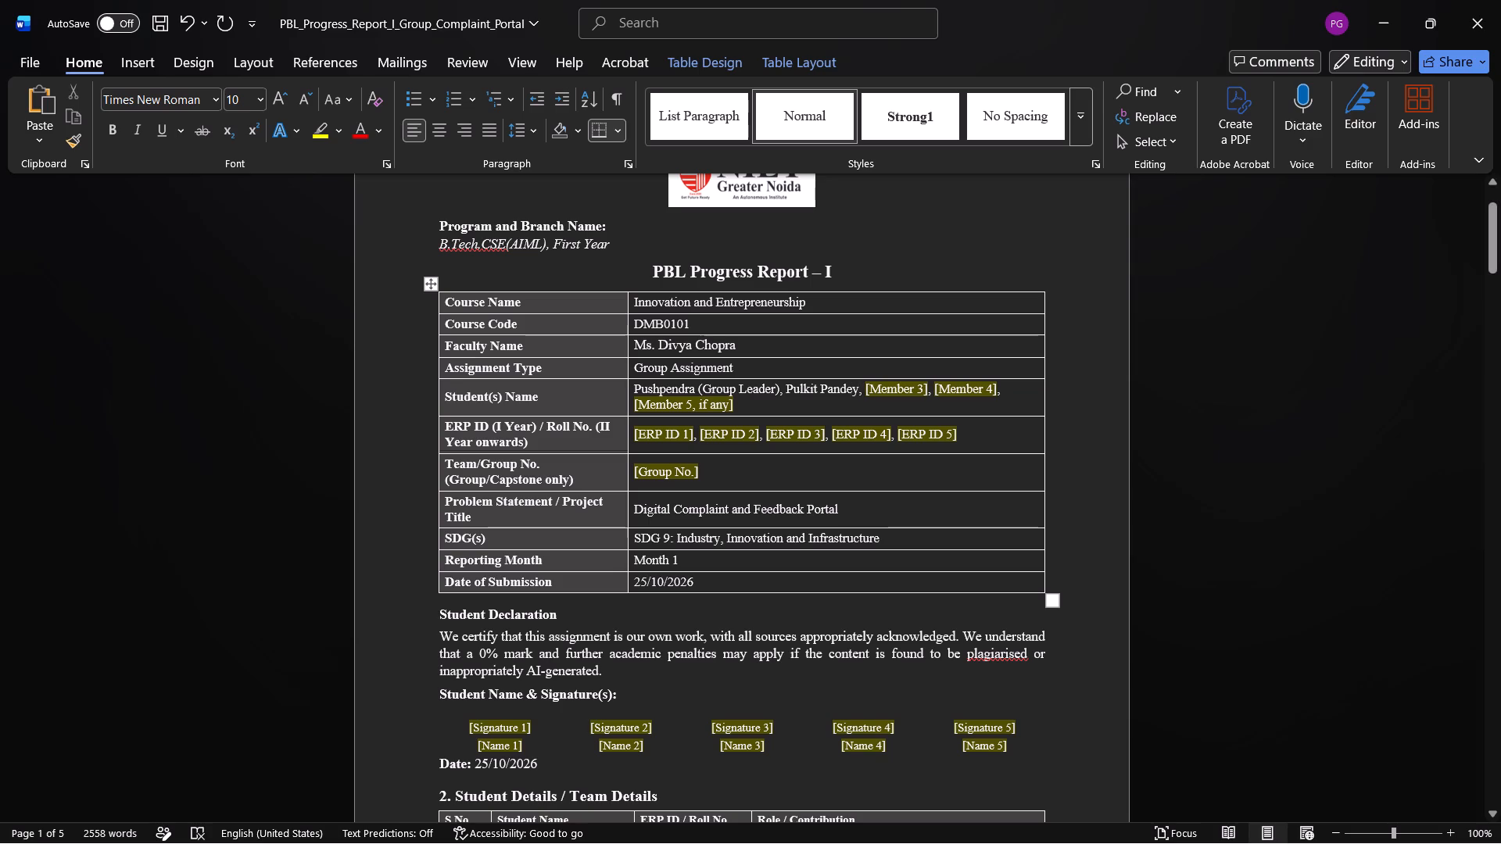
Replace the [Member 3] placeholder in the Student(s) Name row with the third member's full name.
click(926, 385)
key(BackSpace)
key(BackSpace)
key(BackSpace)
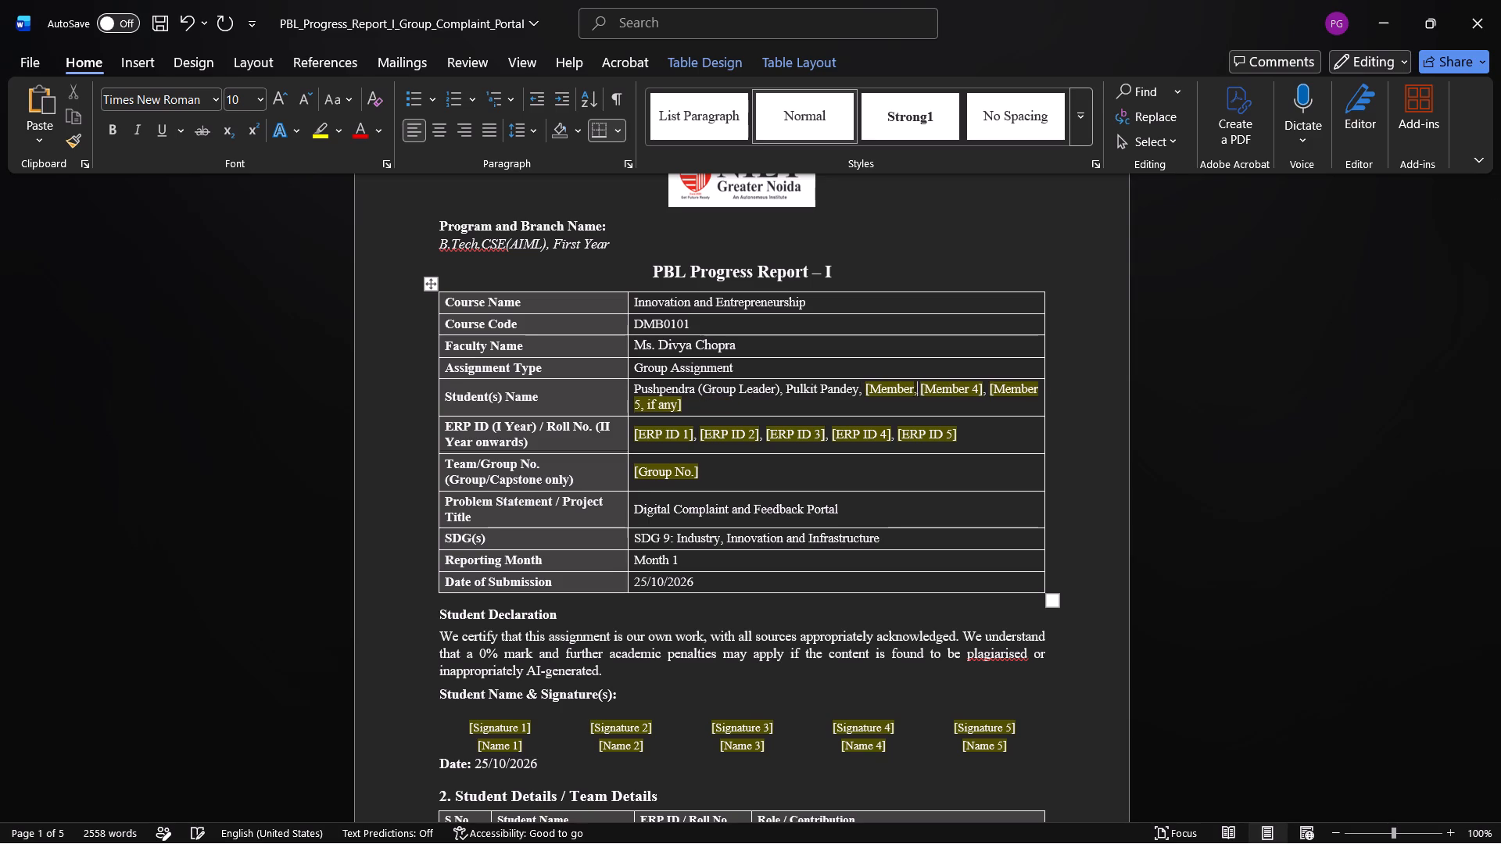
key(BackSpace)
key(BackSpace)
key(BackSpace)
key(BackSpace)
key(BackSpace)
key(BackSpace)
key(BackSpace)
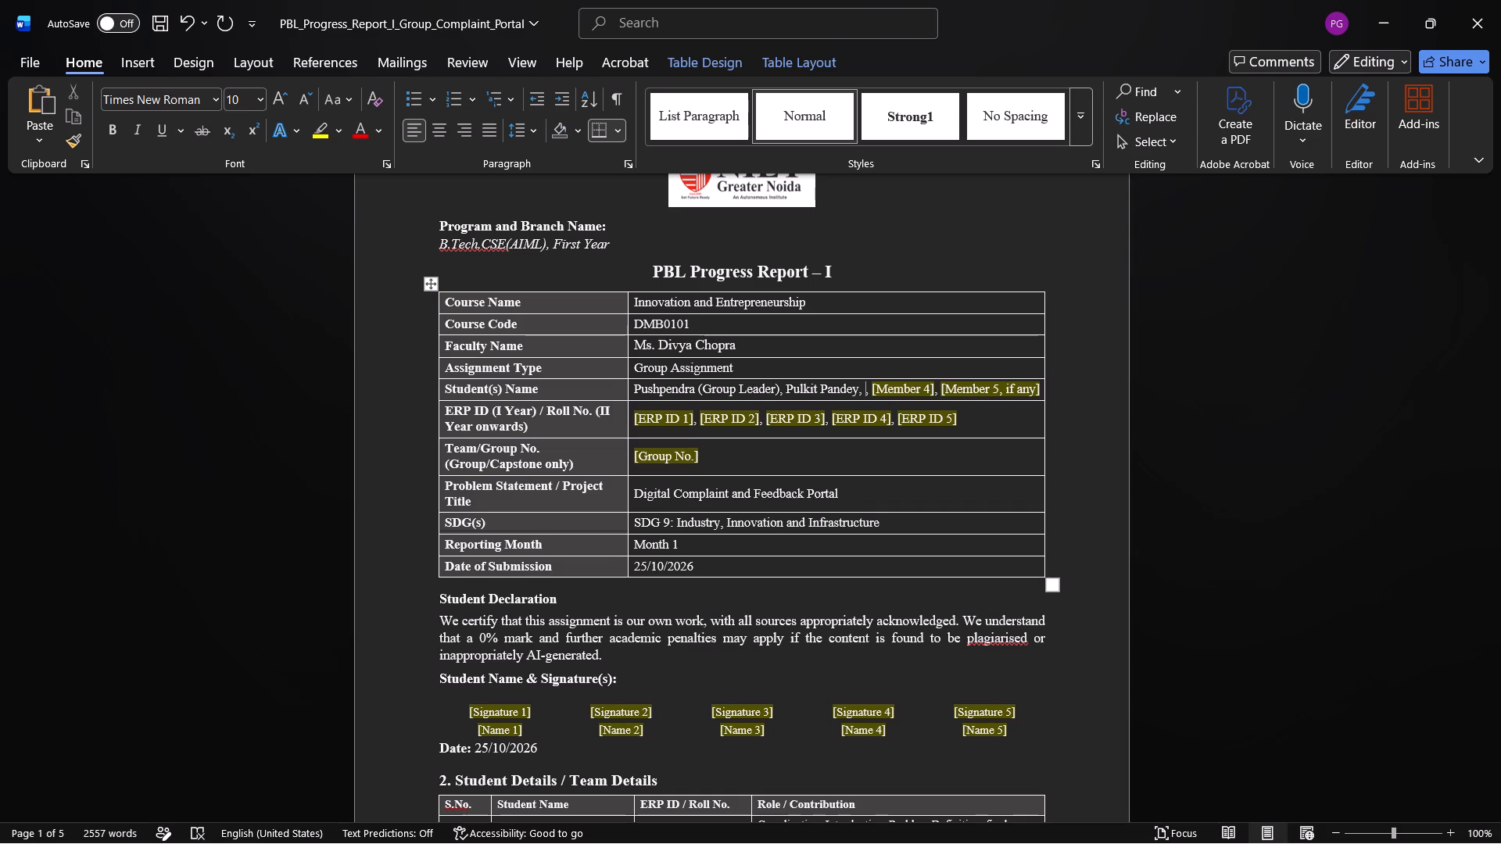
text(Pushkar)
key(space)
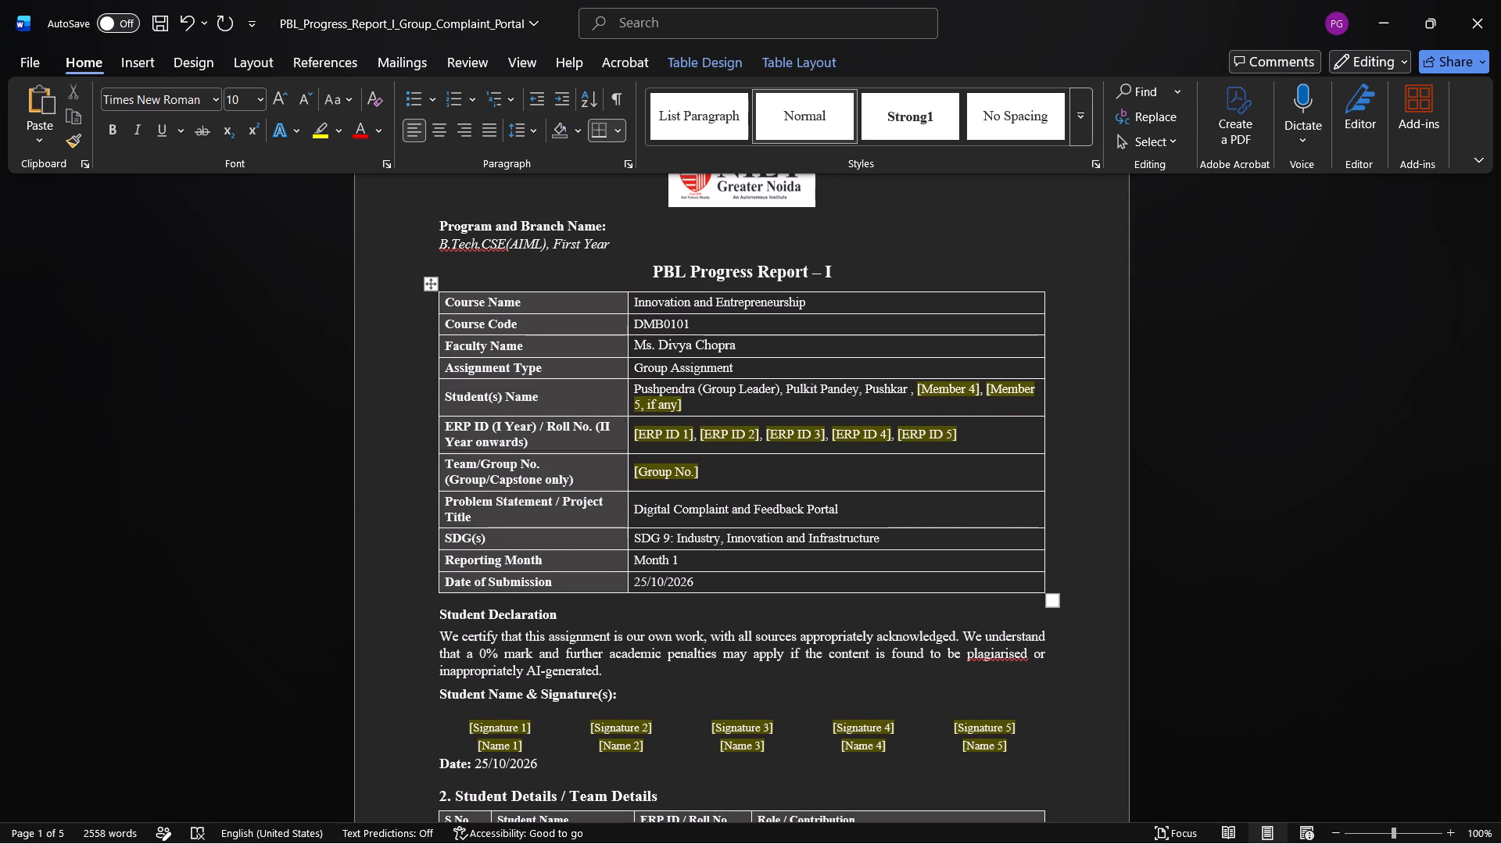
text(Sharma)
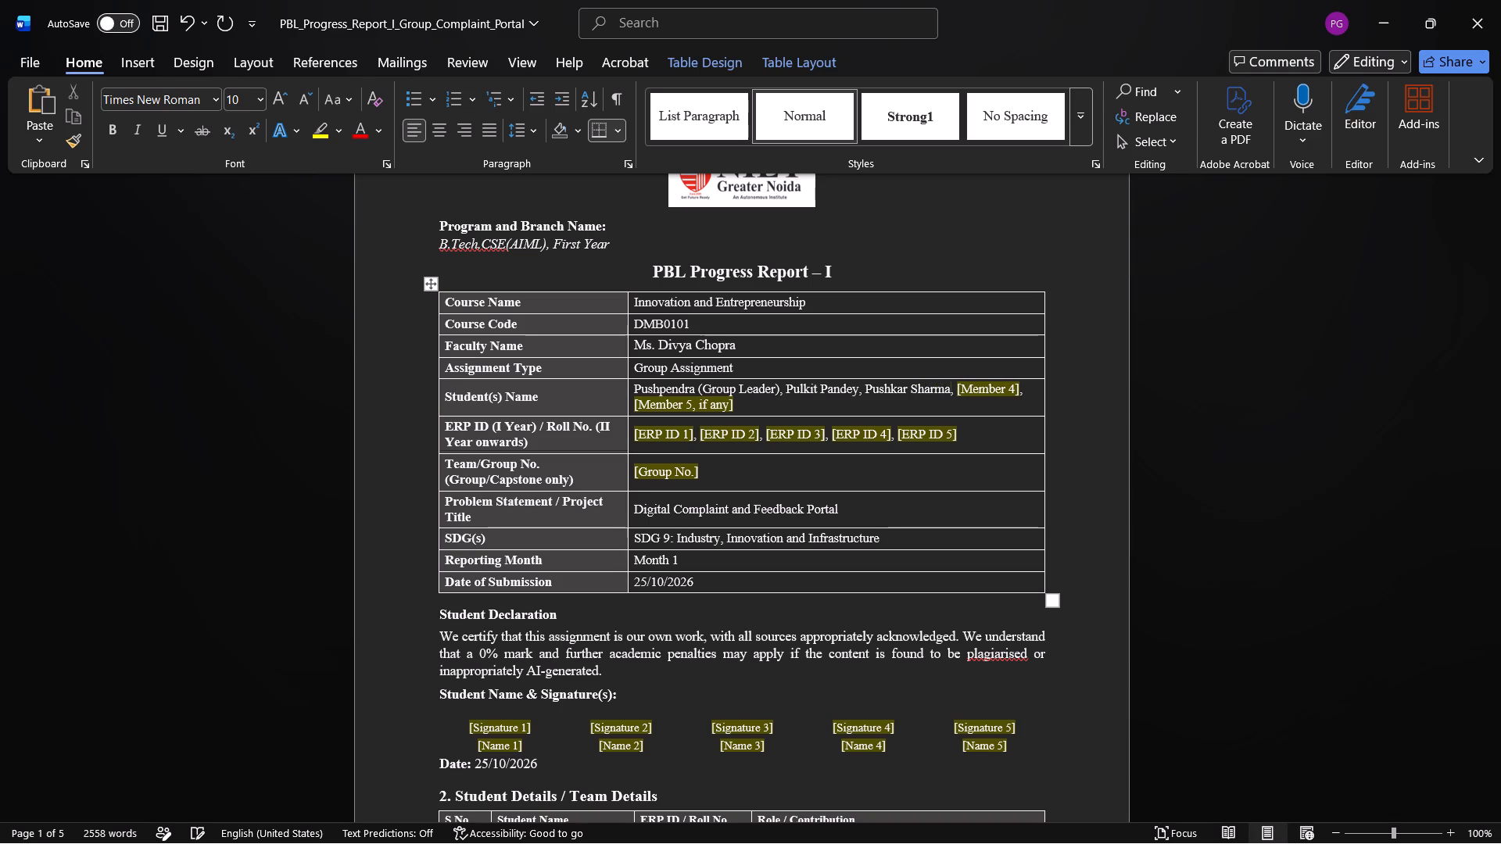
Replace the [Member 4] placeholder in the Student(s) Name row with the fourth member's full name.
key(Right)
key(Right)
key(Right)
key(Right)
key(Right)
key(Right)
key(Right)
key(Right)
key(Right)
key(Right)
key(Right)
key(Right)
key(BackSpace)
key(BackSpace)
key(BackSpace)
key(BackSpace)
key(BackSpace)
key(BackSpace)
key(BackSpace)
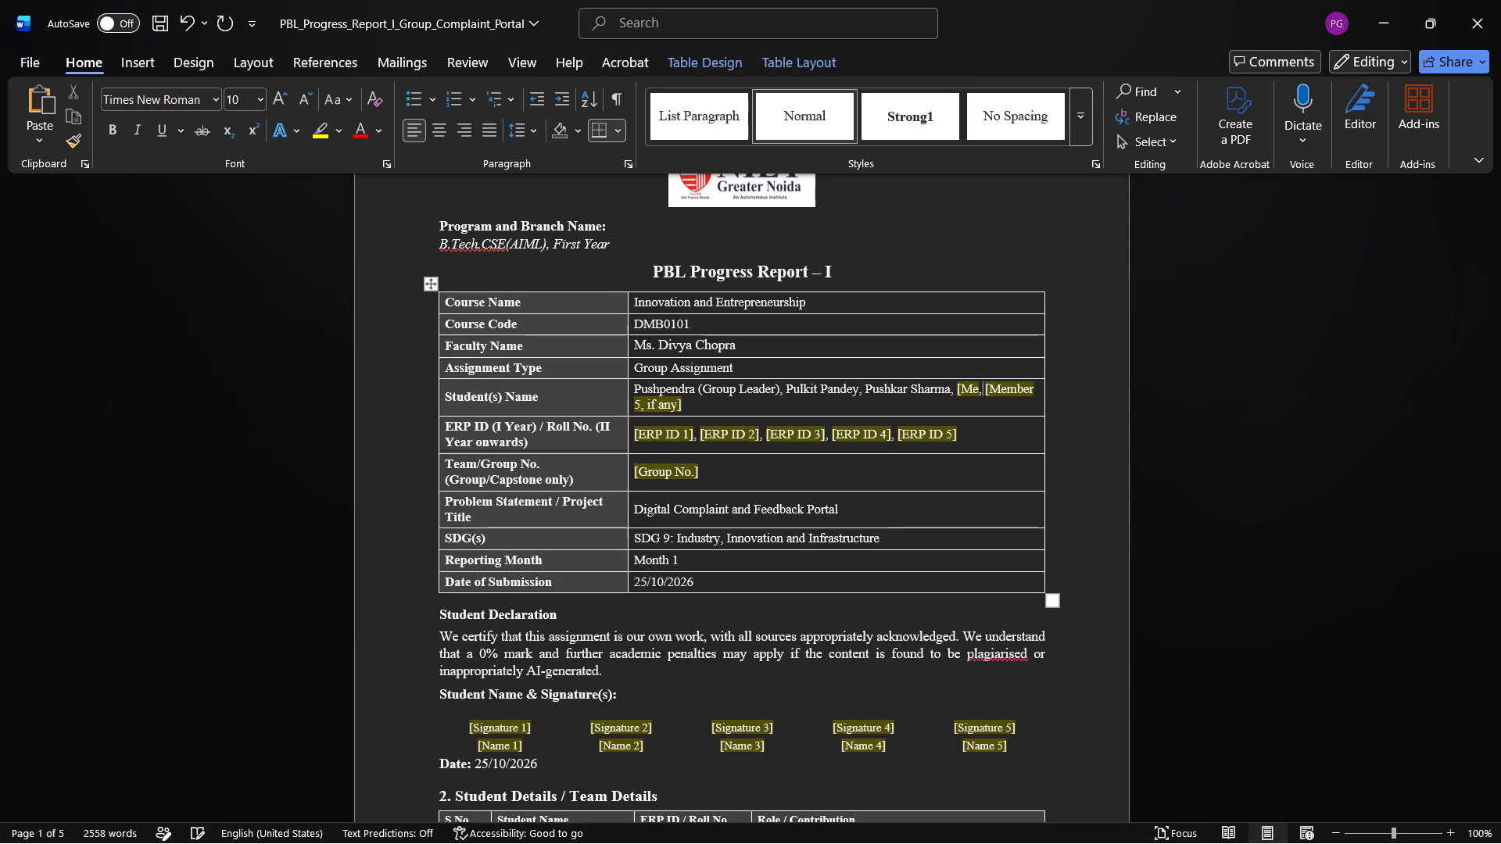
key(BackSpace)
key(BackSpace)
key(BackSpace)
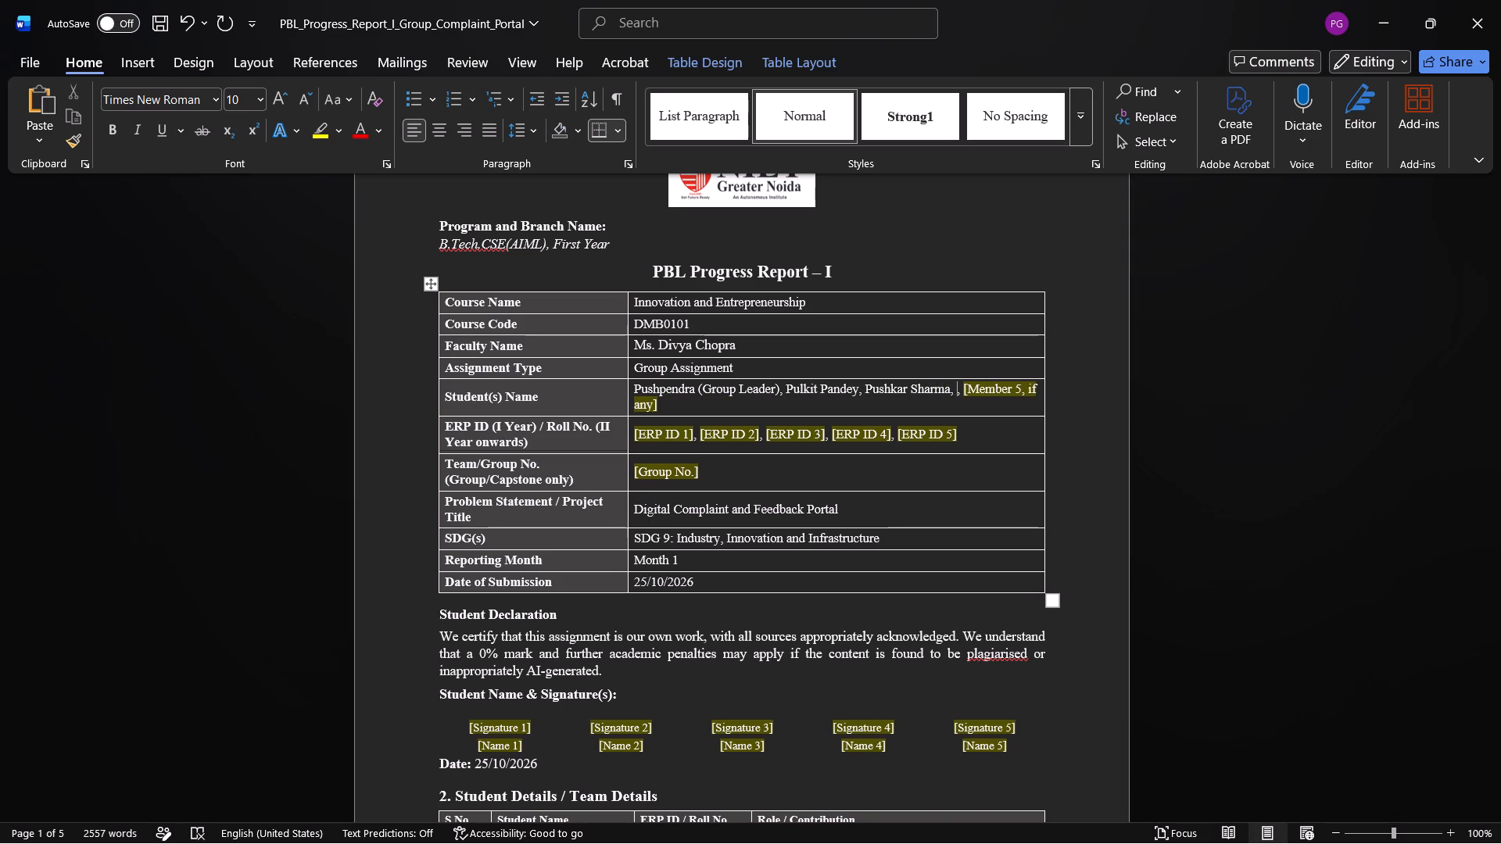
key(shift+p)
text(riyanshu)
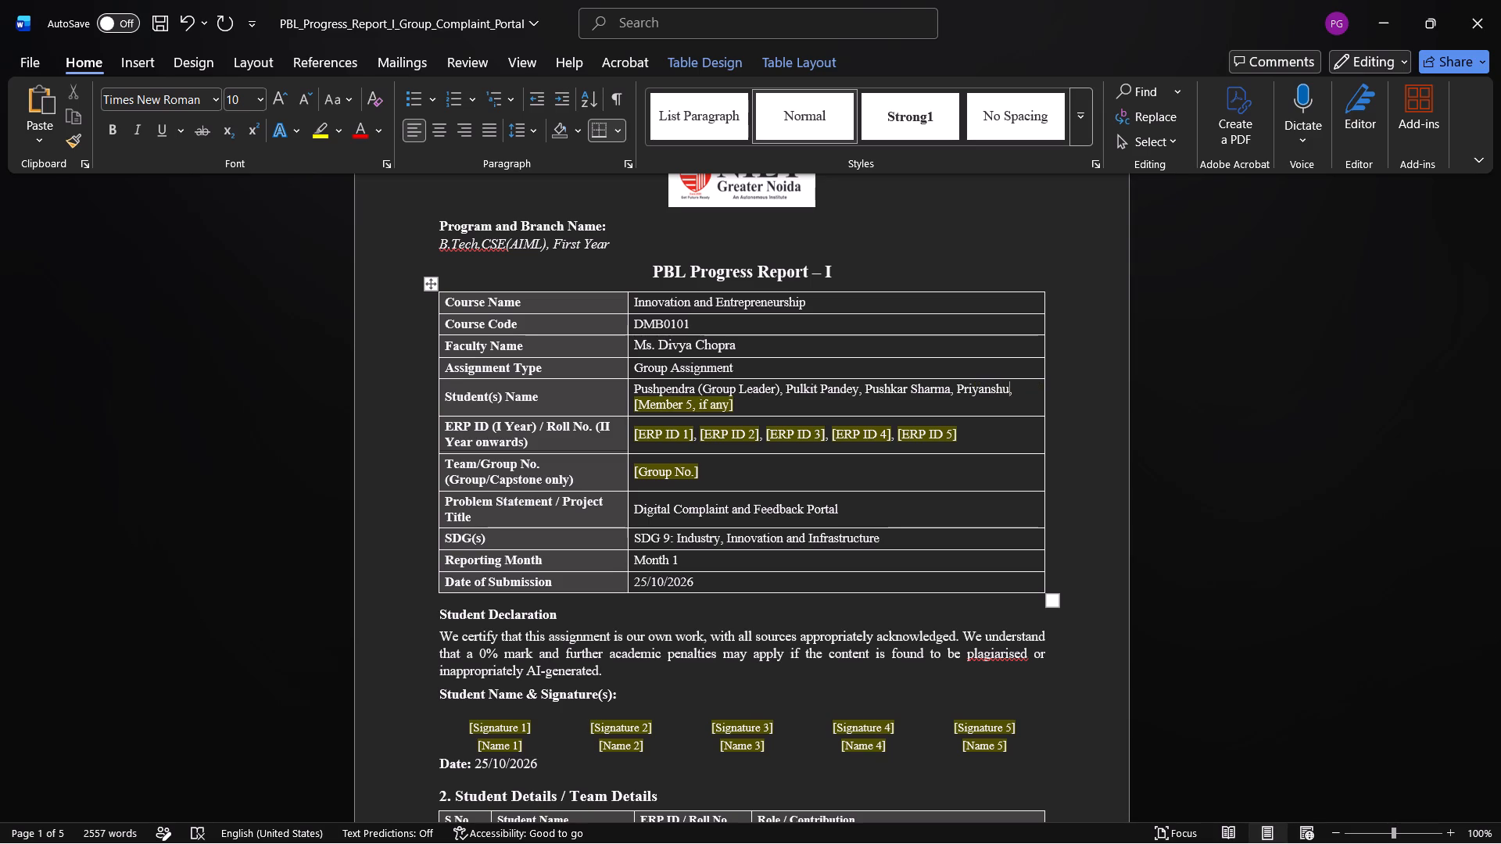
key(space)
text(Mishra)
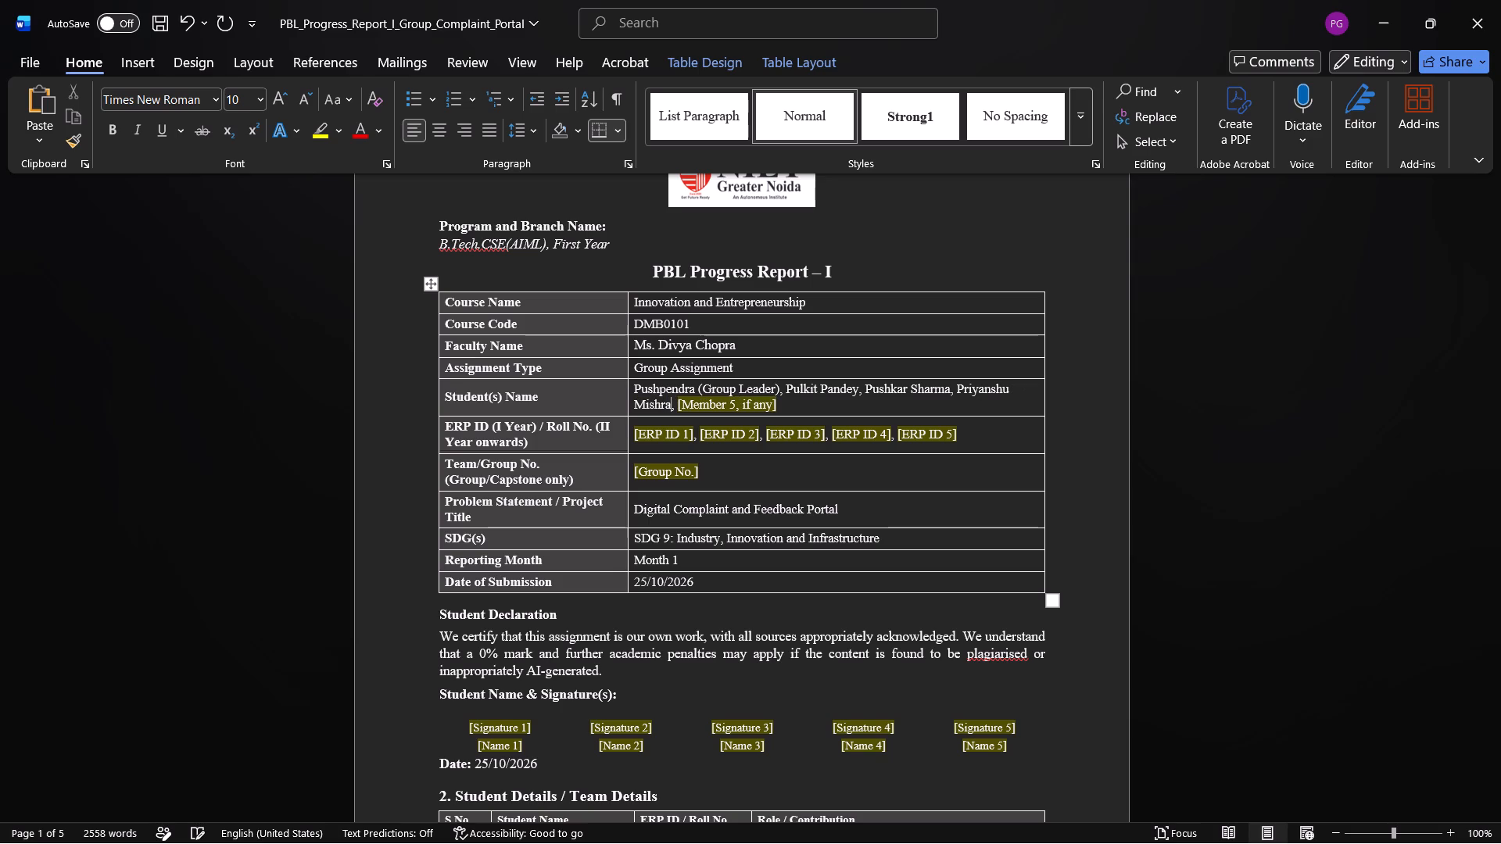
Replace the [Member 5, if any] placeholder in the Student(s) Name row with the fifth member's full name.
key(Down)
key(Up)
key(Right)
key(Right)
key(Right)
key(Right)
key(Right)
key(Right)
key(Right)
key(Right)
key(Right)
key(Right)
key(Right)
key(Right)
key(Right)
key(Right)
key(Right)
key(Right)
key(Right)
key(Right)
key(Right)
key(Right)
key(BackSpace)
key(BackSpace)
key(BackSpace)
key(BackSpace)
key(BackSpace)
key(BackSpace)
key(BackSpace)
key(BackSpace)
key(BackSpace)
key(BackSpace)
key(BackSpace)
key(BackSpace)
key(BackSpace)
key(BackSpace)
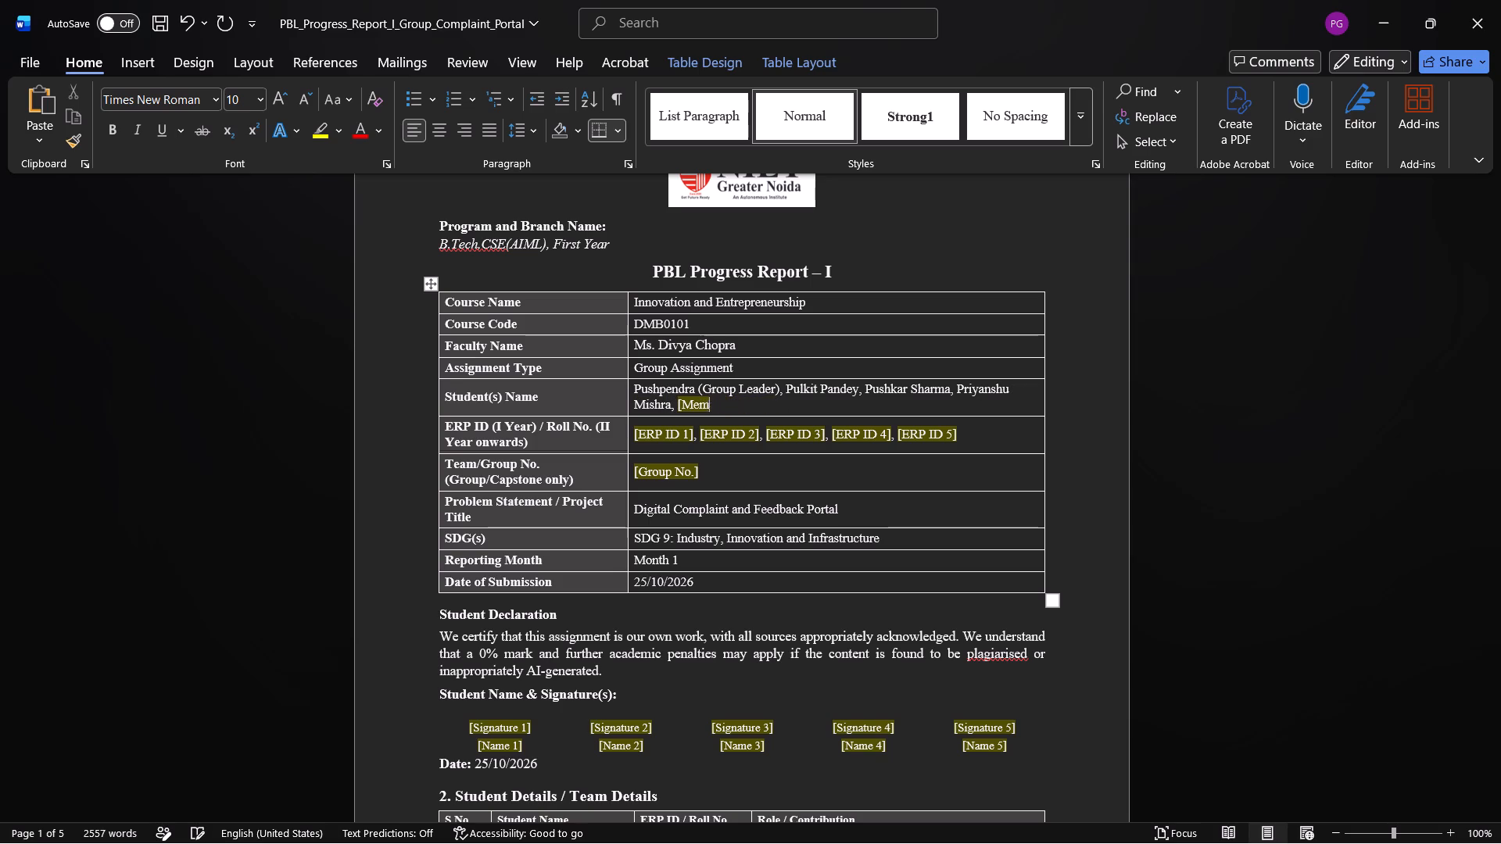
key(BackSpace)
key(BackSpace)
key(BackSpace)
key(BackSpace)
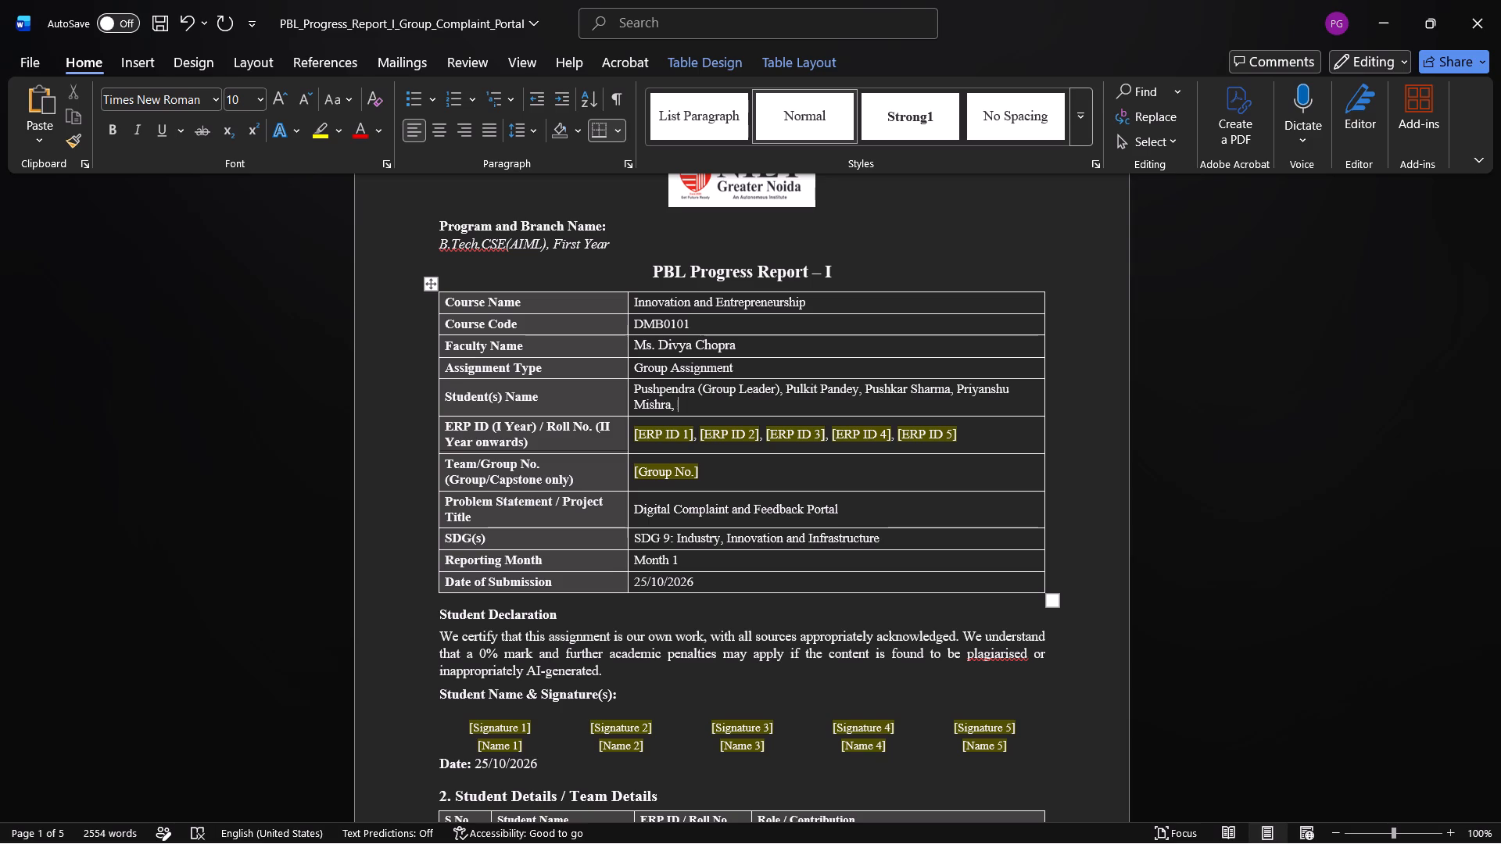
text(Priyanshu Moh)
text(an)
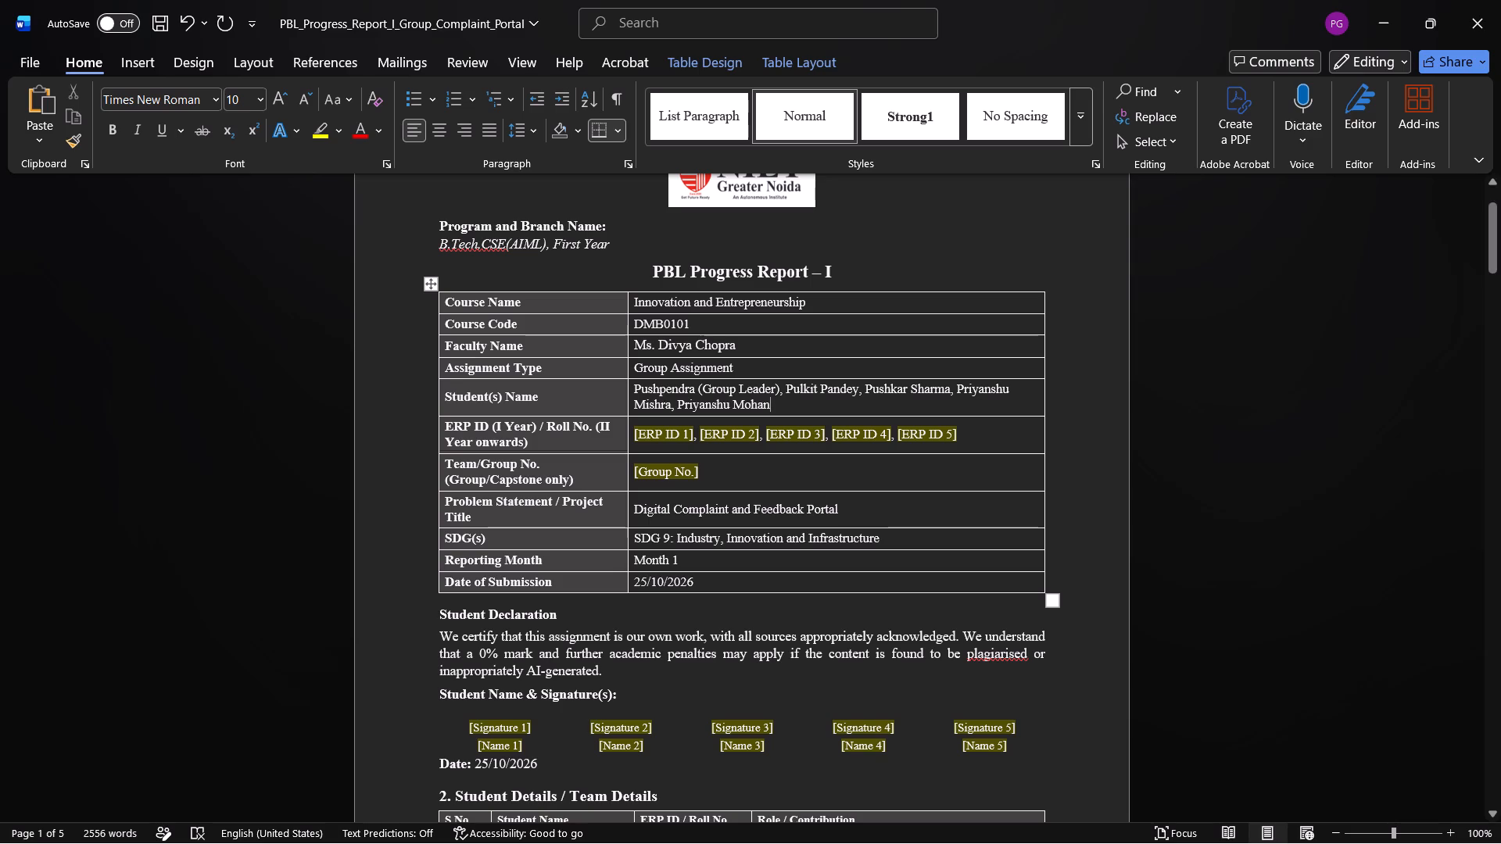
Replace the [Group No.] placeholder in the Team/Group No. row with Group D-13.
click(723, 460)
key(BackSpace)
key(BackSpace)
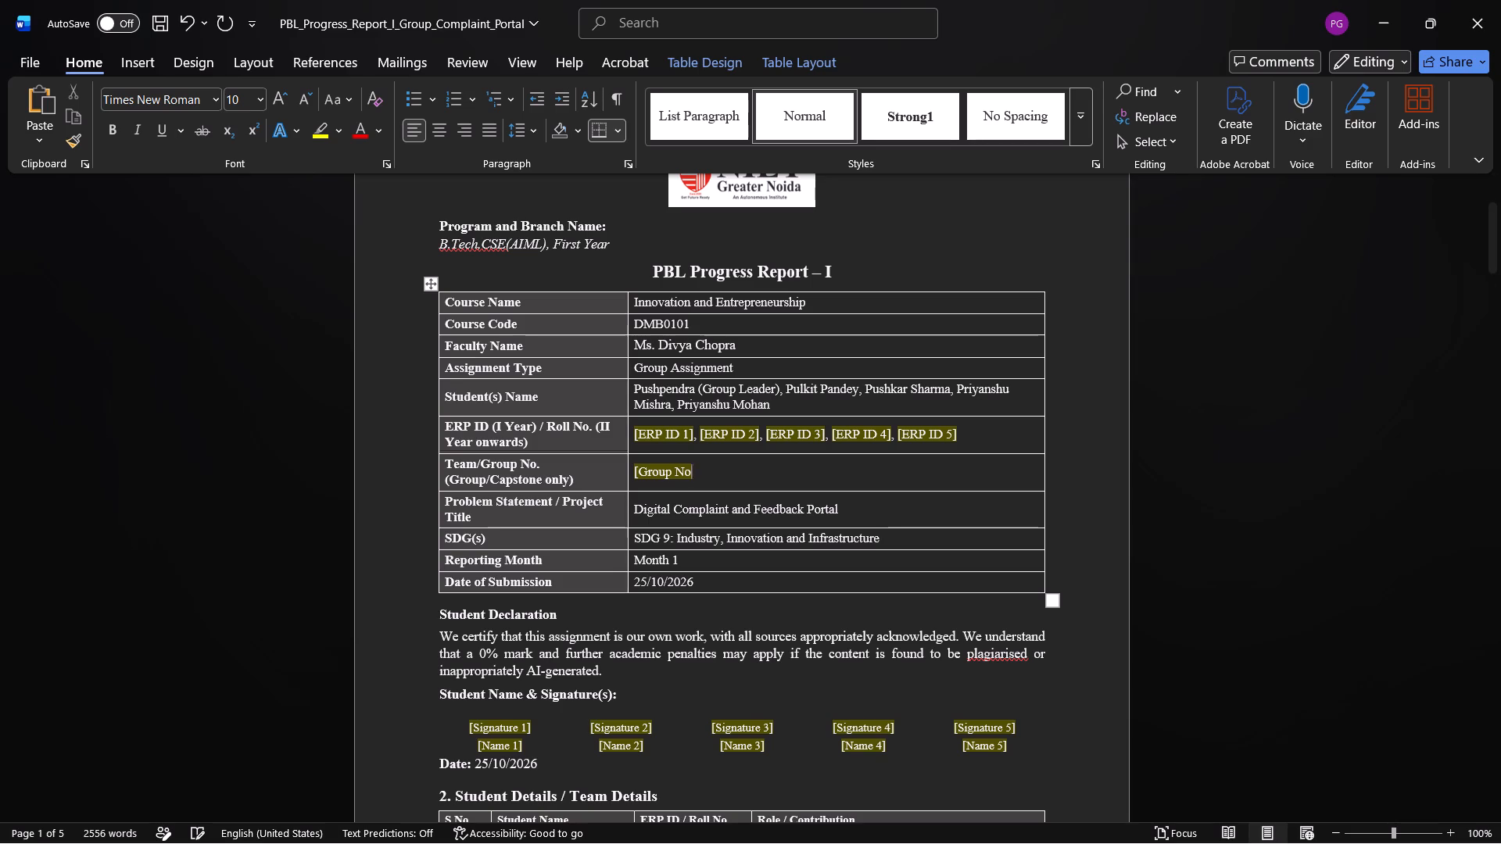
key(BackSpace)
key(BackSpace)
key(BackSpace)
key(BackSpace)
key(BackSpace)
key(BackSpace)
key(BackSpace)
key(BackSpace)
key(BackSpace)
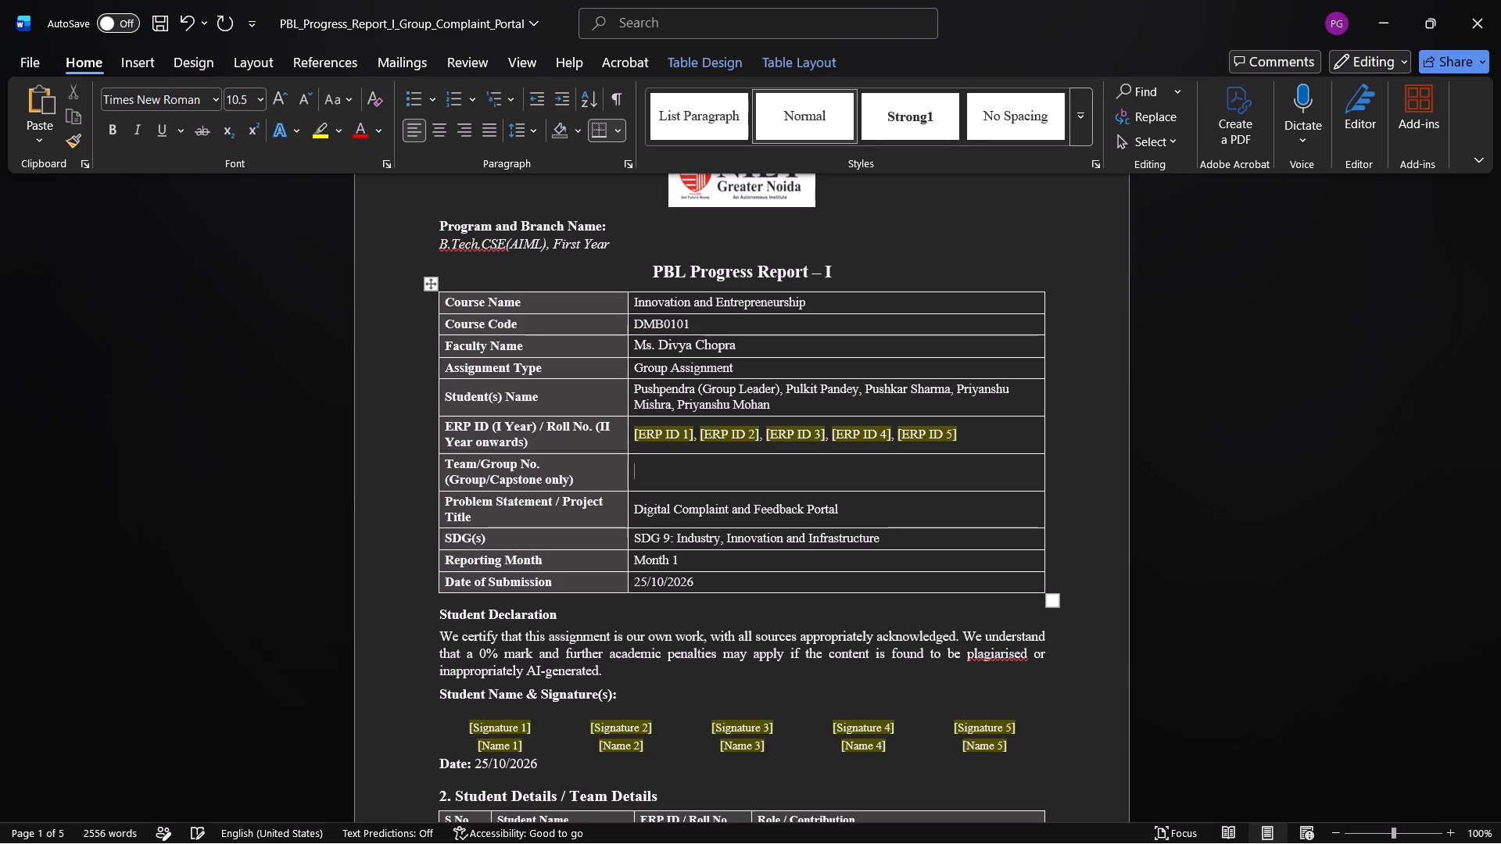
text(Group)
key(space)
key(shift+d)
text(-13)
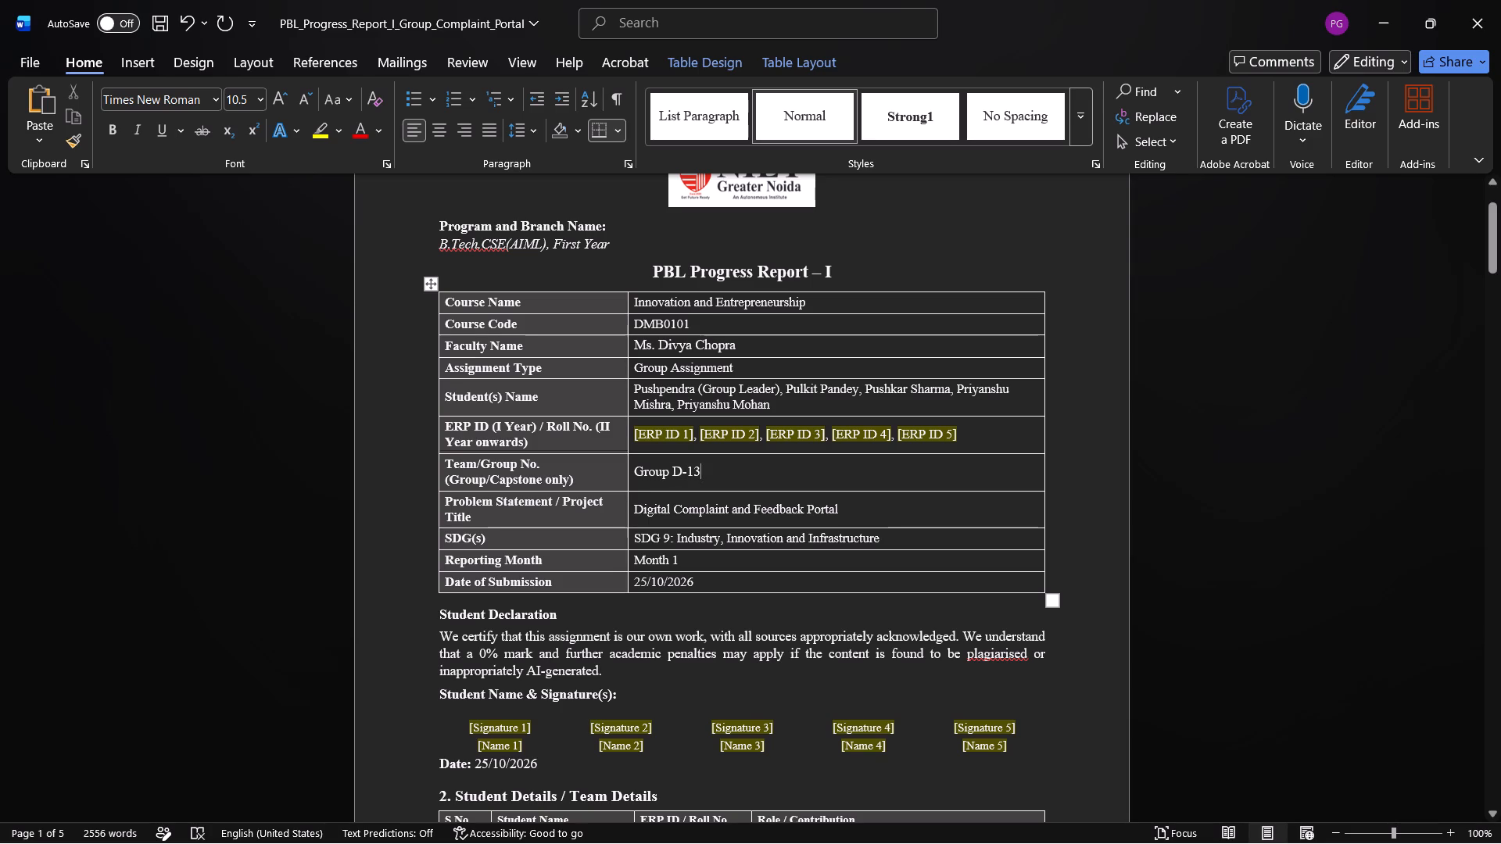
Replace the [ERP ID 1] placeholder in the ERP ID / Roll No. row with the group leader's ERP ID.
click(690, 432)
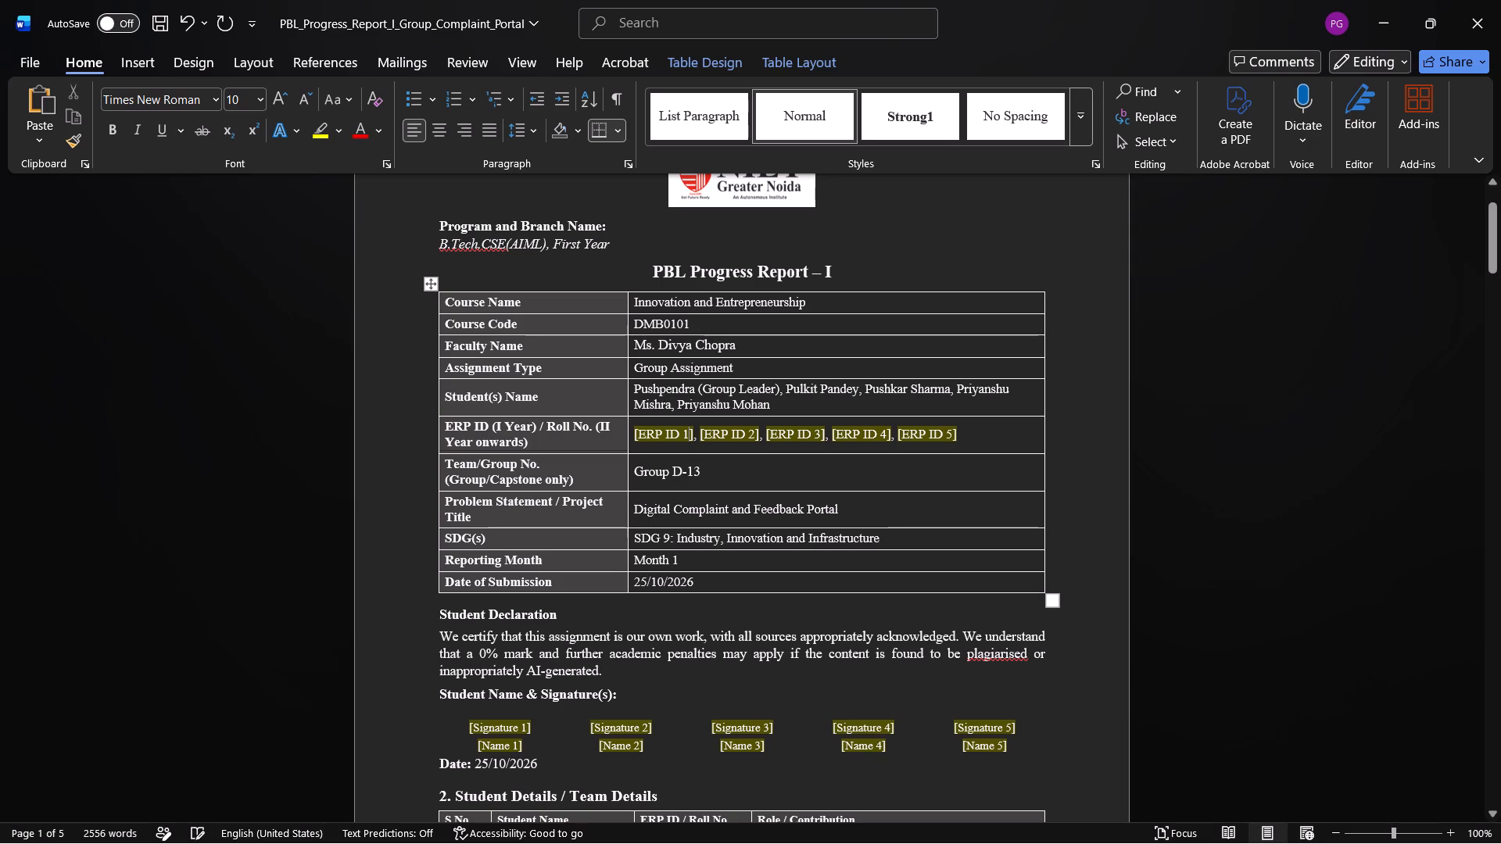
click(694, 433)
key(BackSpace)
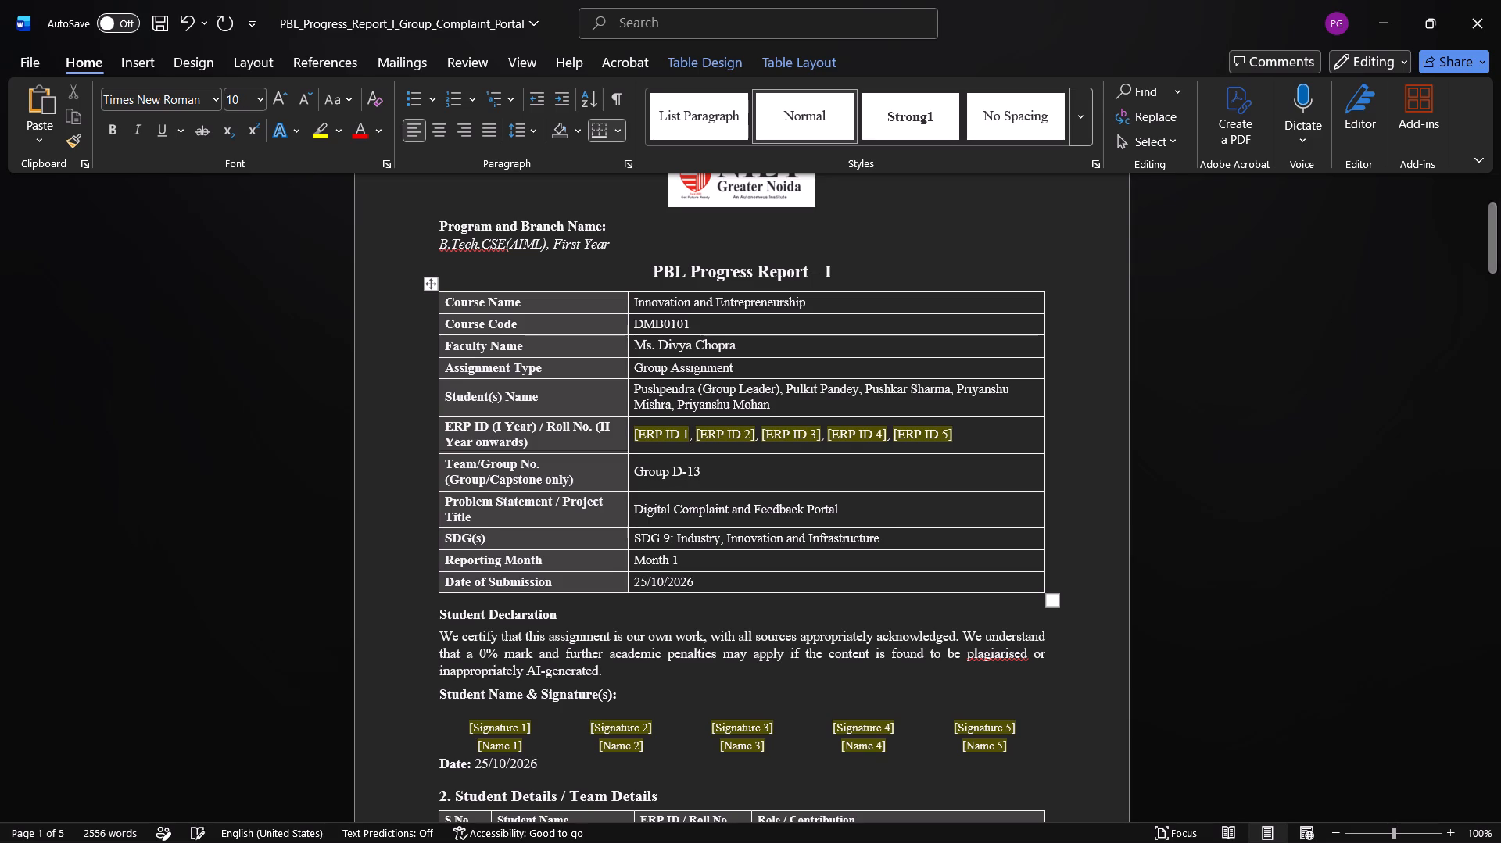
key(BackSpace)
key(BackSpace)
key(BackSpace)
key(BackSpace)
key(BackSpace)
key(BackSpace)
key(BackSpace)
key(BackSpace)
key(BackSpace)
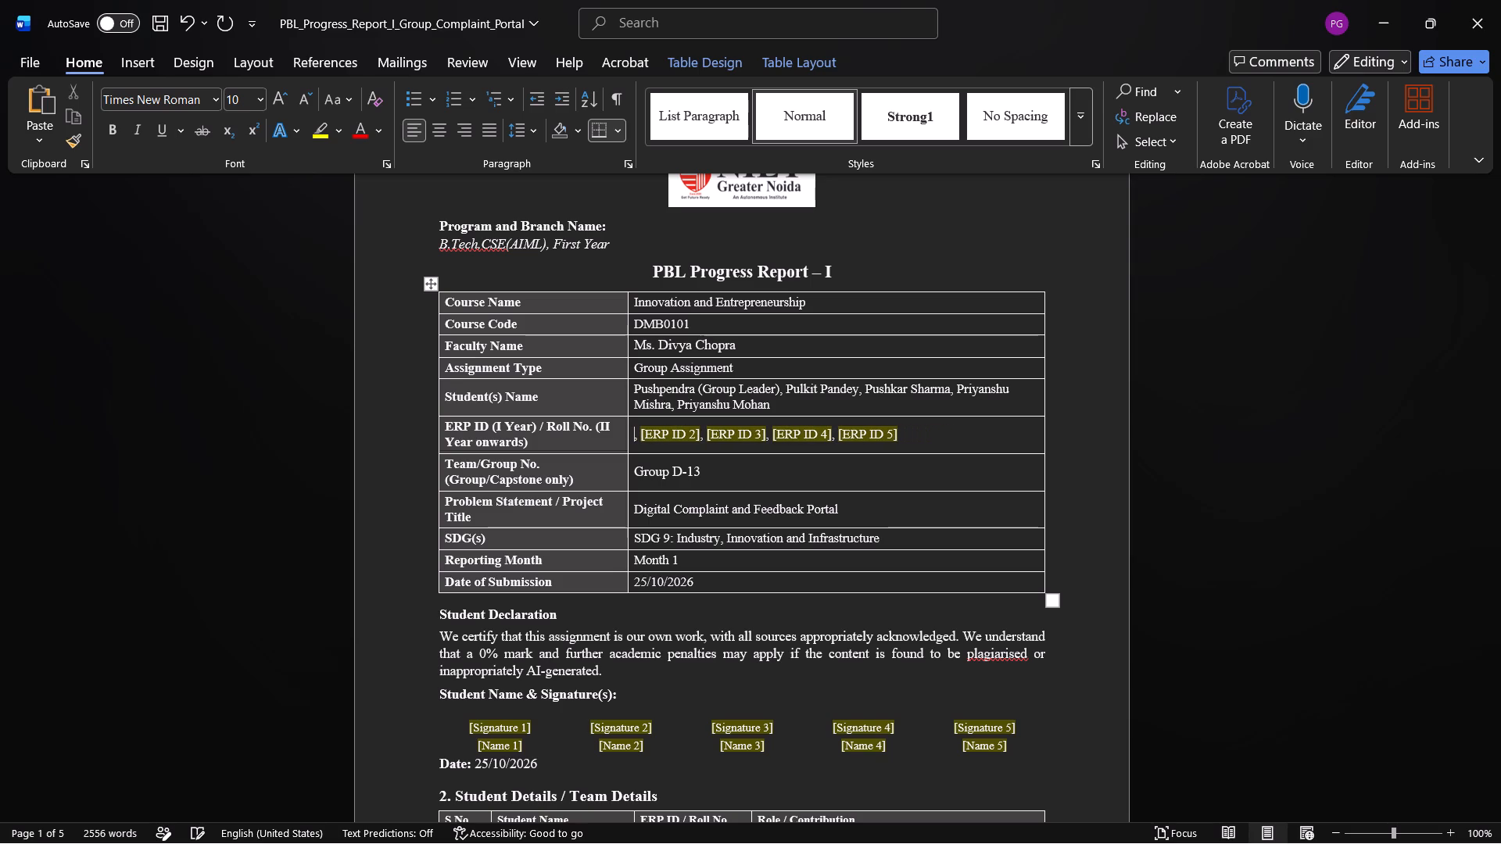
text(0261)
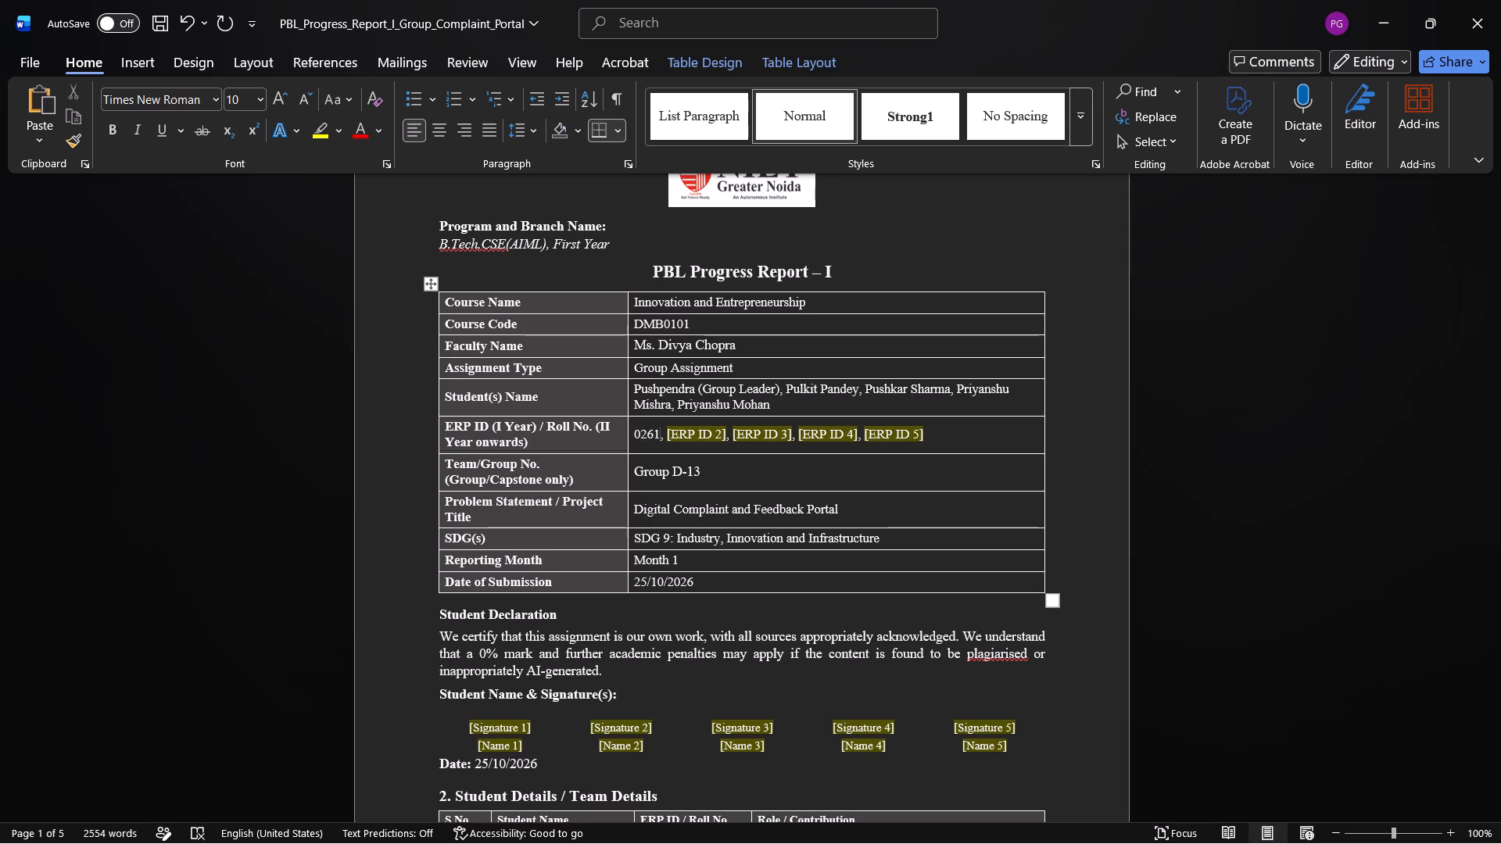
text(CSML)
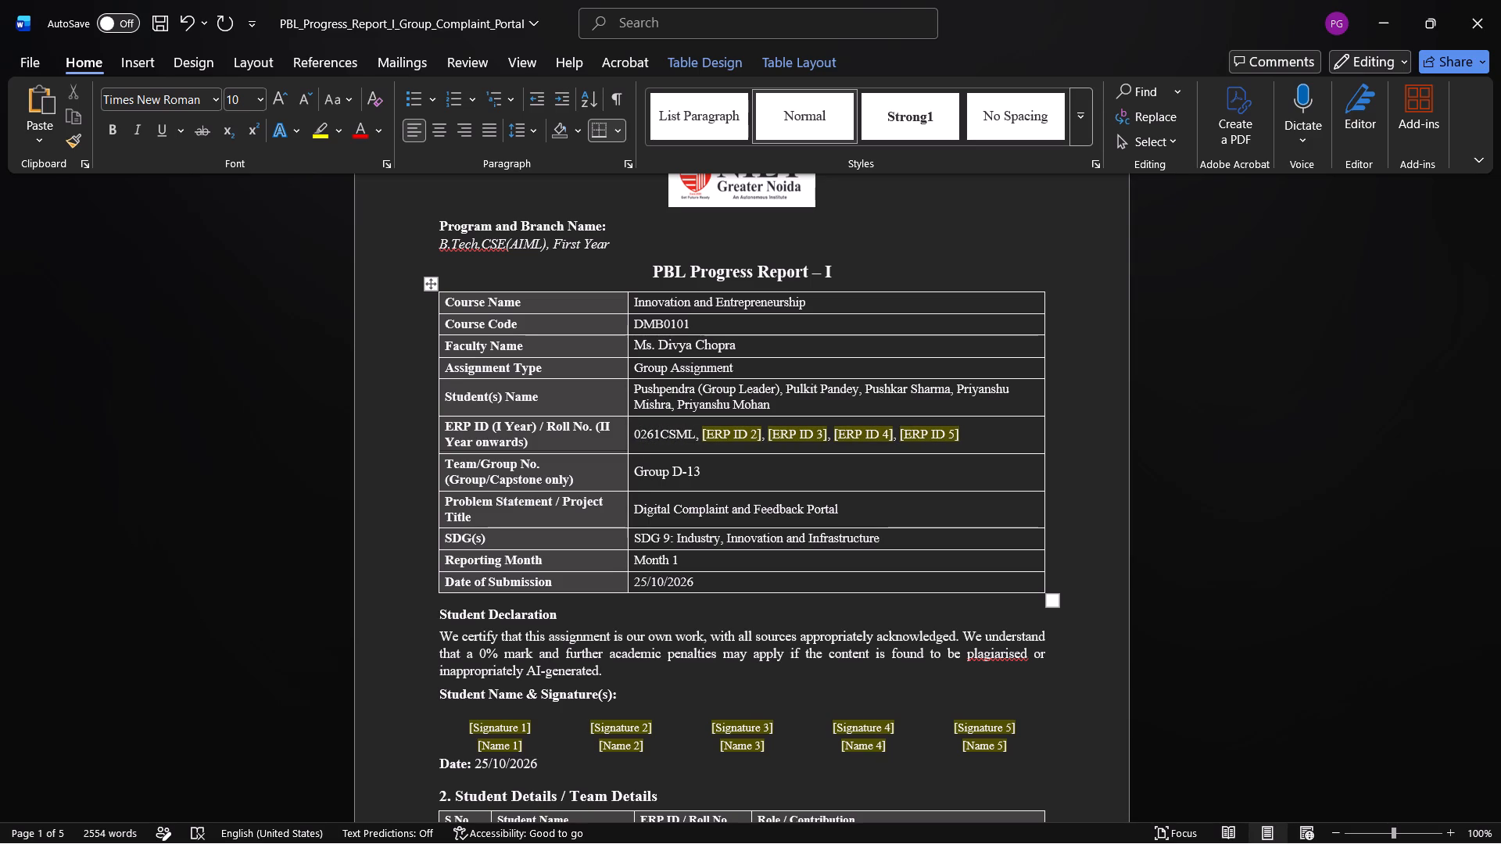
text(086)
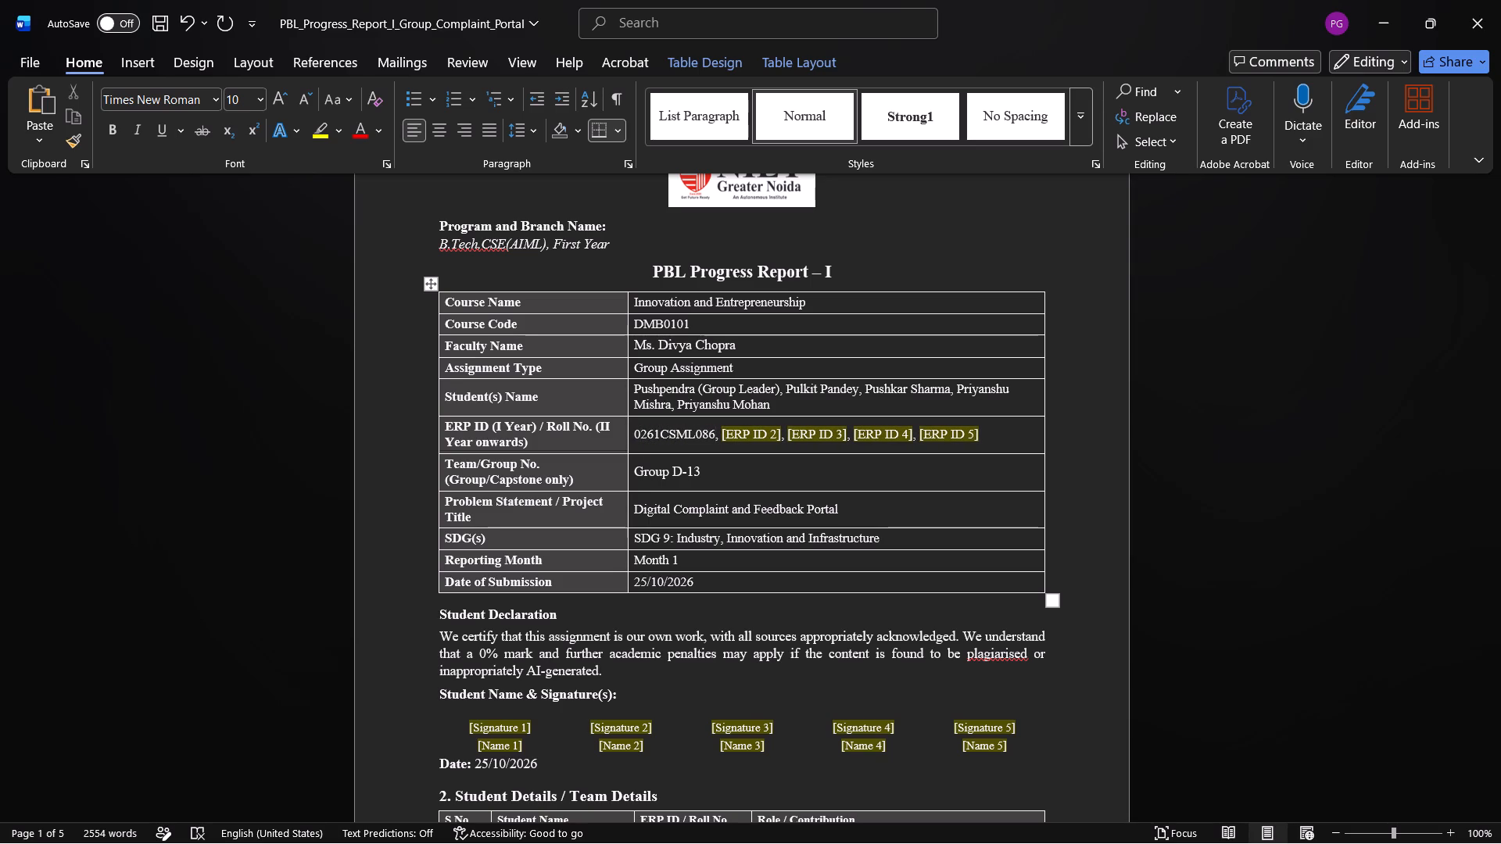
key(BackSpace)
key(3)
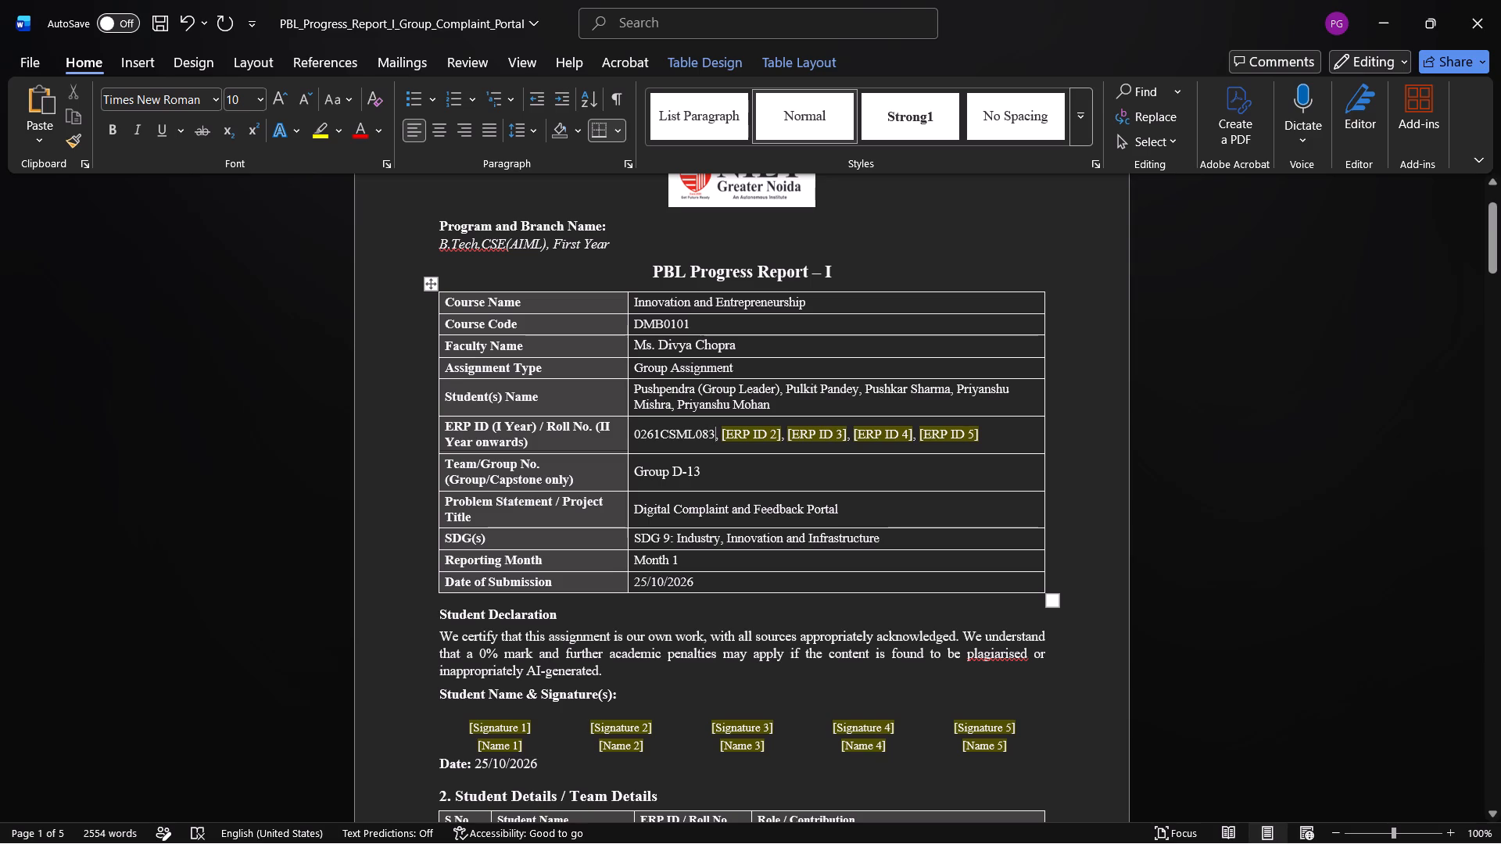
Replace the [ERP ID 2] placeholder in the ERP ID / Roll No. row with the second member's ERP ID.
click(781, 430)
key(BackSpace)
key(BackSpace)
key(BackSpace)
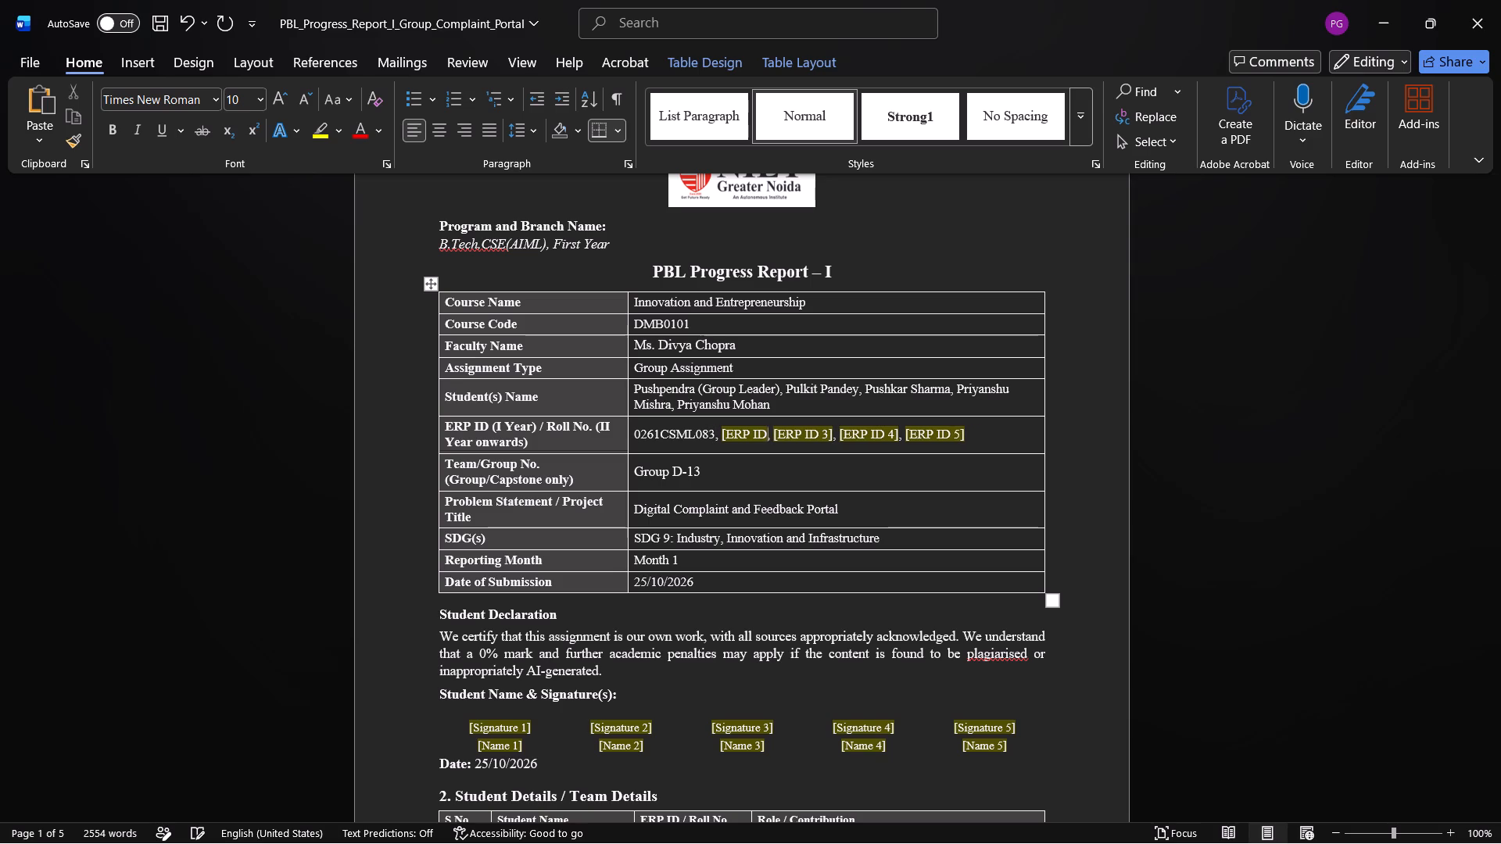
key(BackSpace)
key(BackSpace)
key(BackSpace)
key(BackSpace)
key(BackSpace)
key(BackSpace)
key(BackSpace)
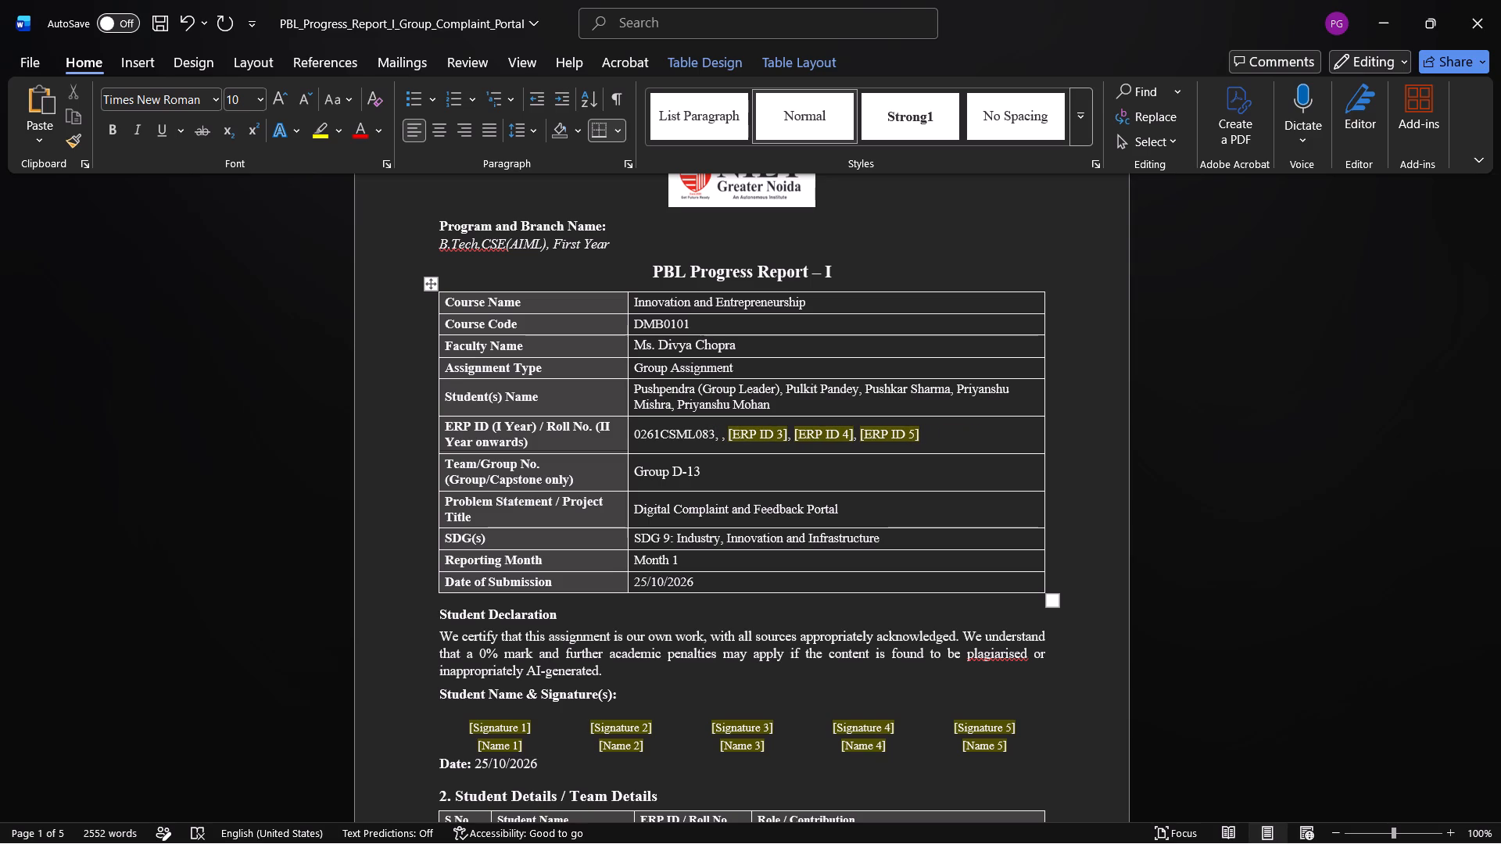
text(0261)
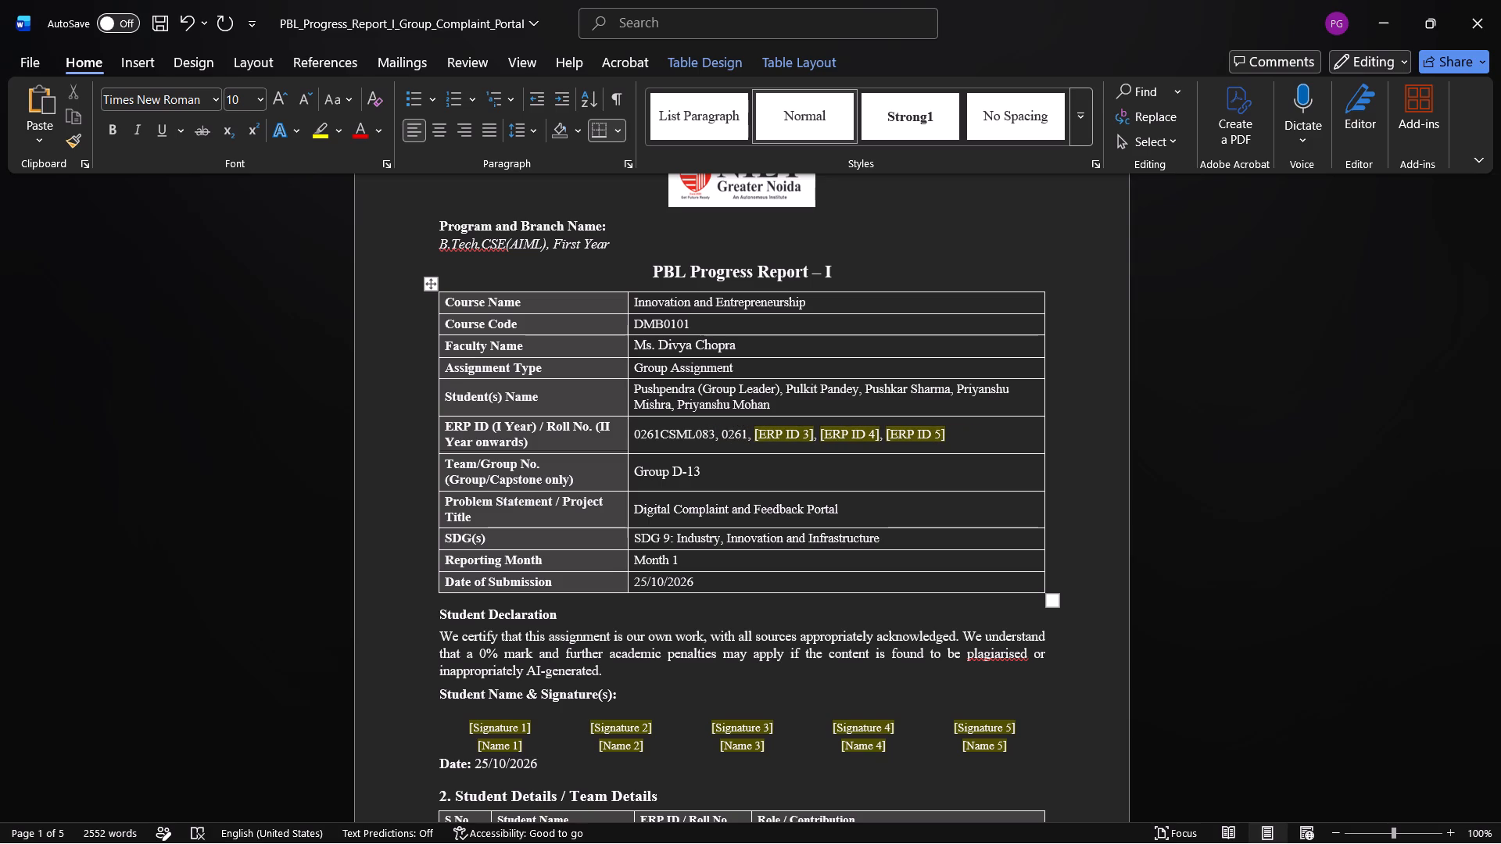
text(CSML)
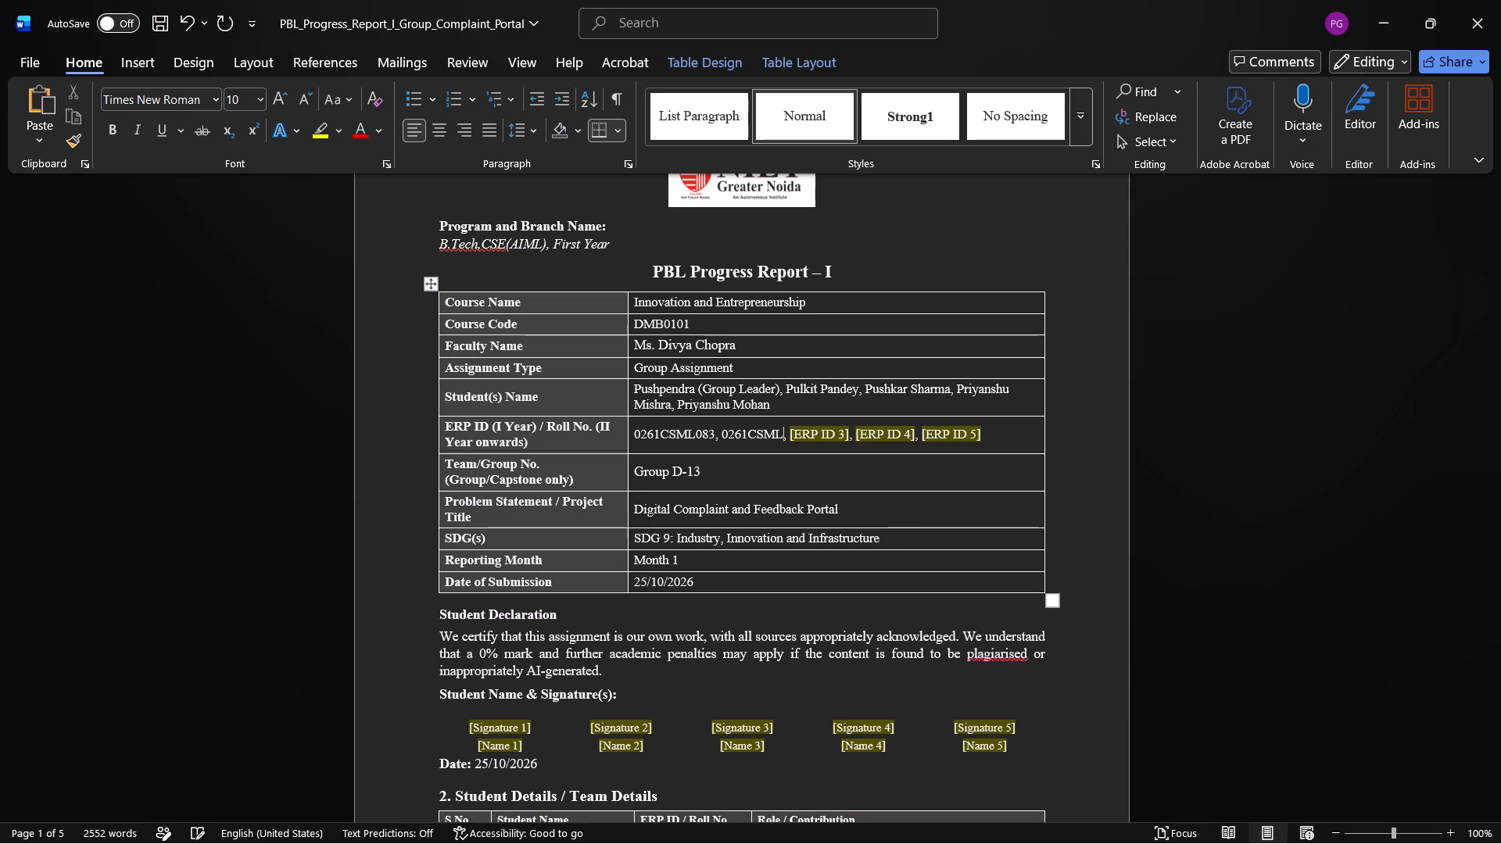
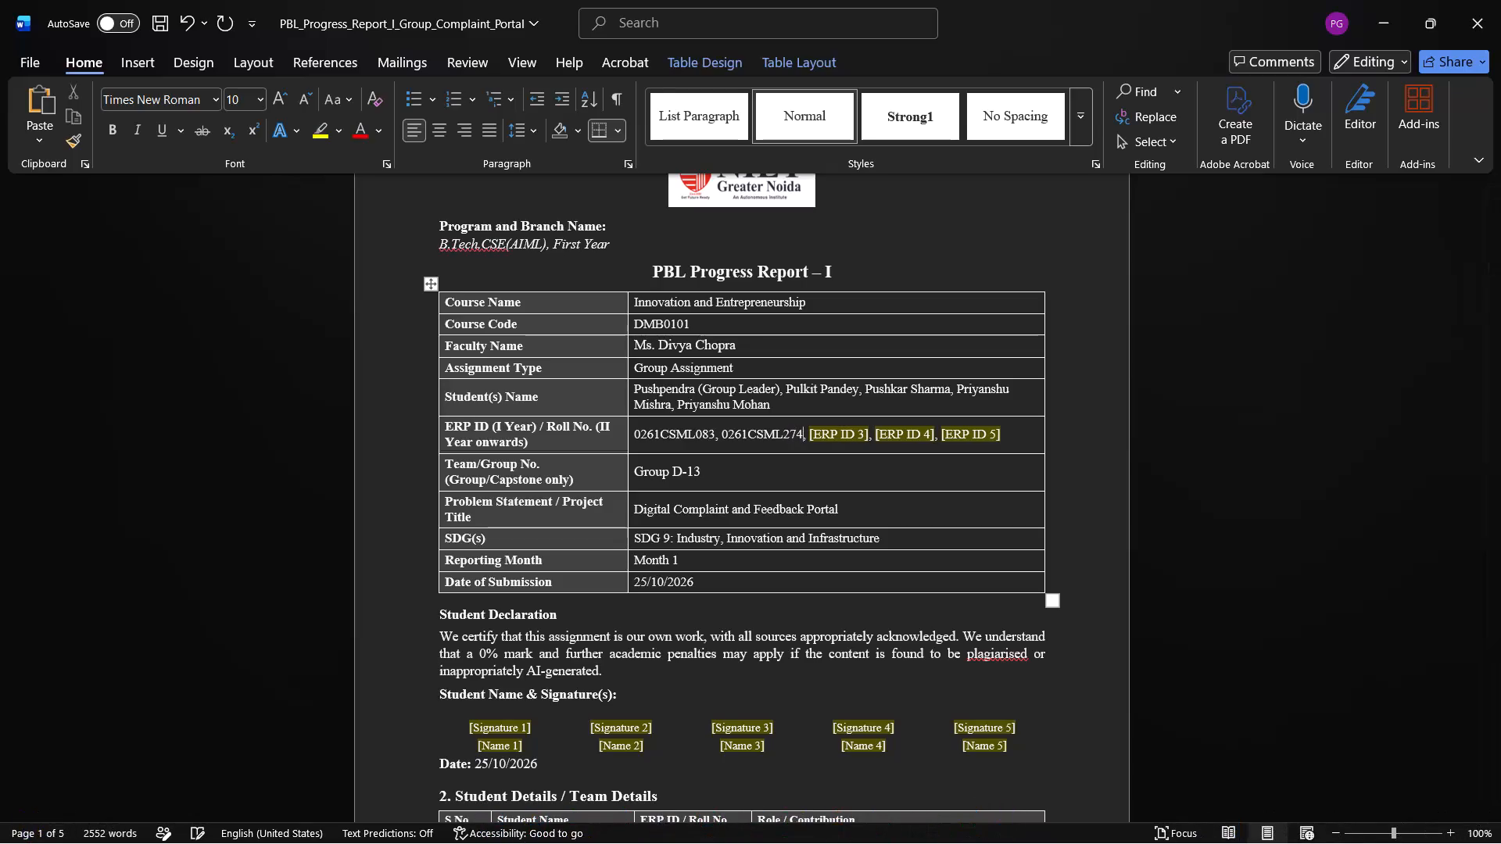
Delete the [ERP ID 3], [ERP ID 4] and [ERP ID 5] placeholders from the ERP ID / Roll No. row.
click(866, 433)
key(Right)
key(Right)
key(Right)
key(Right)
key(Right)
key(Right)
key(Right)
key(Right)
key(Right)
key(Right)
key(Right)
key(Right)
key(Right)
key(Right)
key(Right)
key(Right)
key(Right)
key(Right)
key(Right)
key(Right)
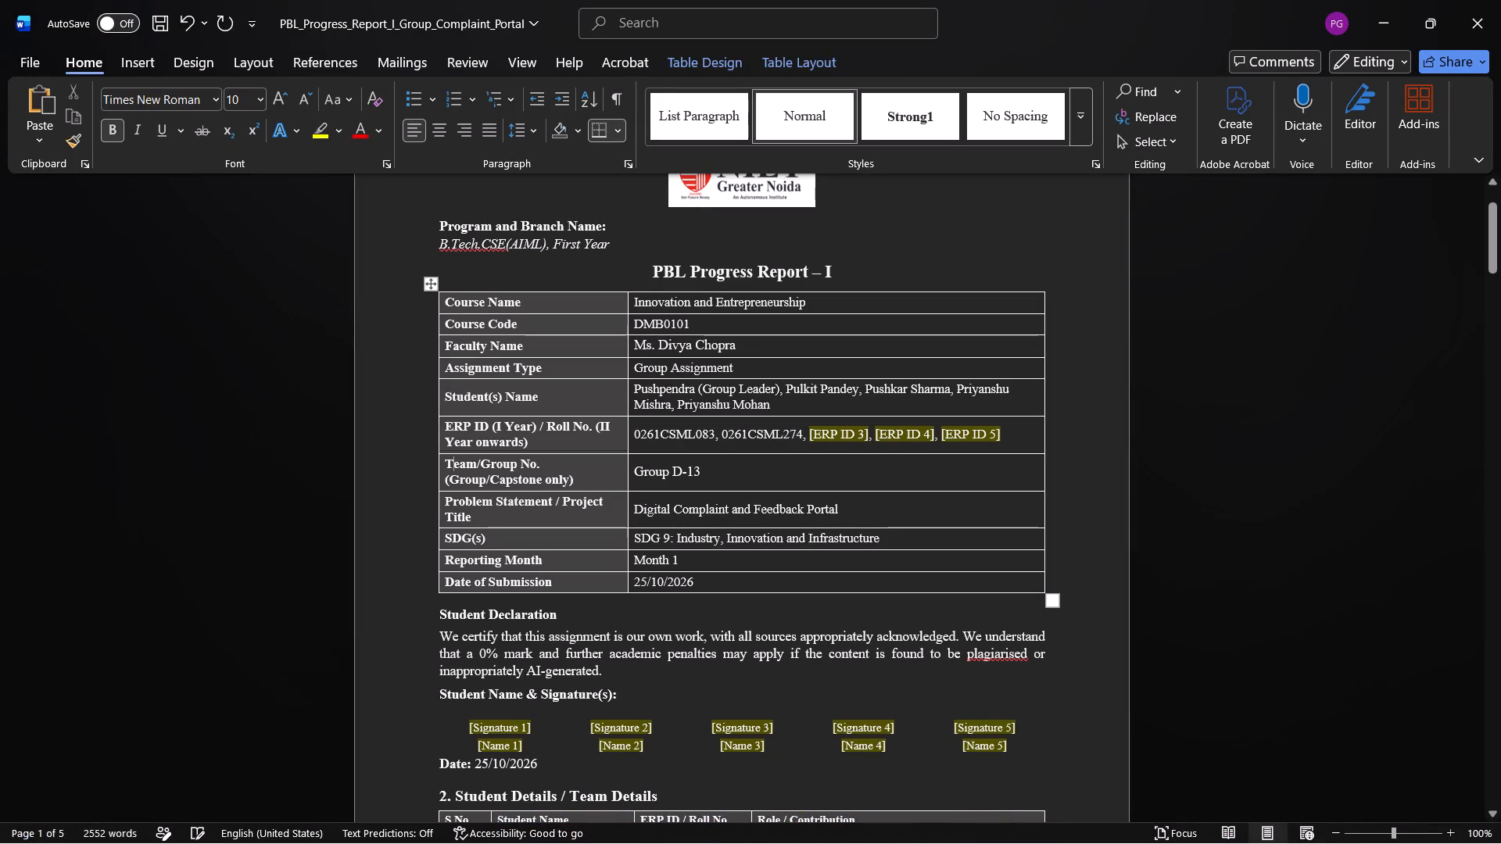
key(Left)
key(Left)
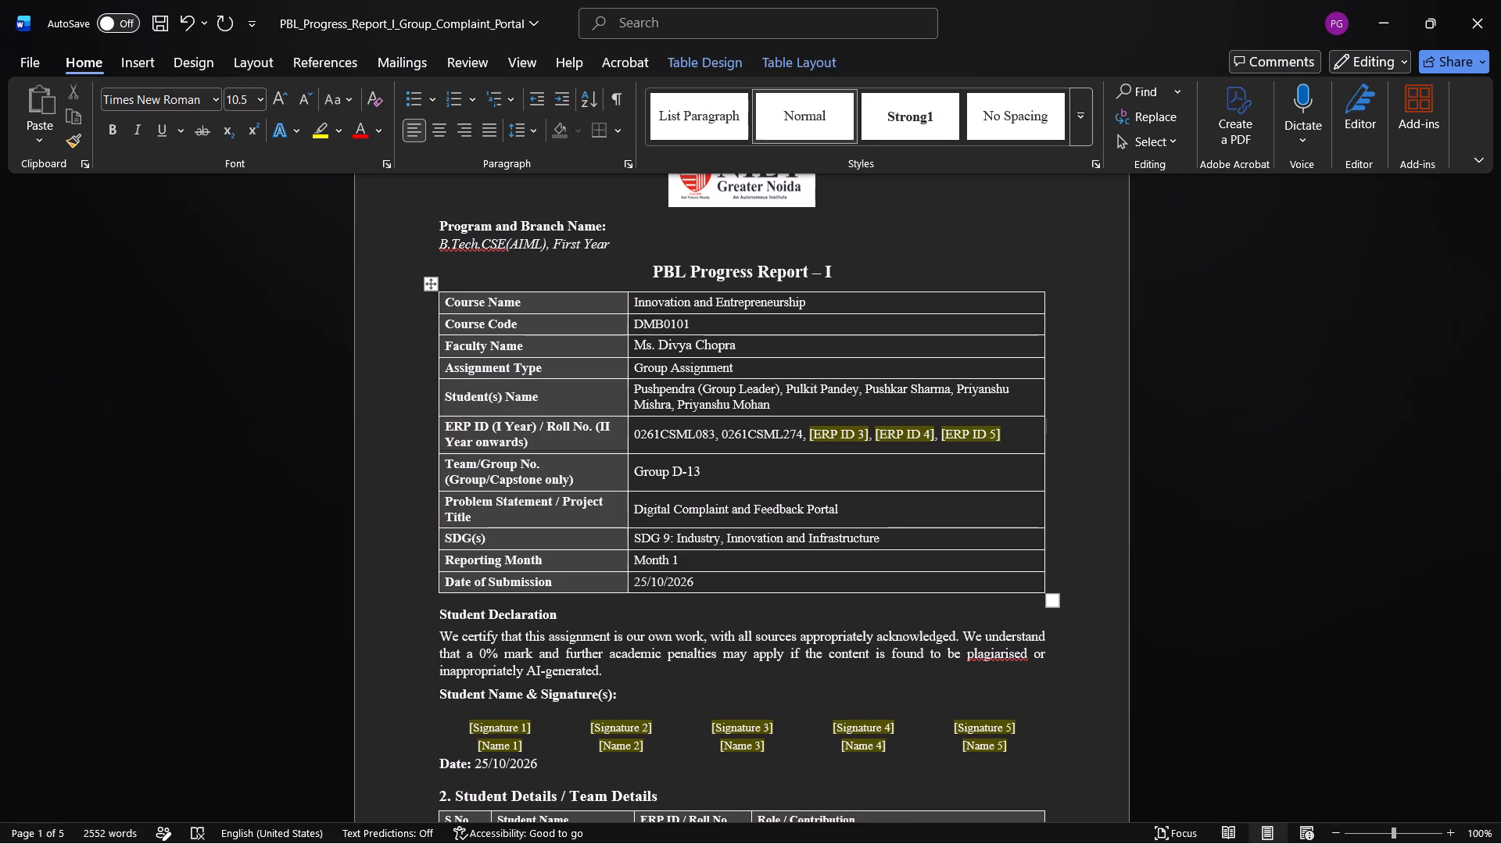
key(Left)
key(BackSpace)
key(BackSpace)
key(BackSpace)
key(BackSpace)
key(BackSpace)
key(BackSpace)
key(BackSpace)
key(BackSpace)
key(BackSpace)
key(BackSpace)
key(BackSpace)
key(BackSpace)
key(BackSpace)
key(BackSpace)
key(BackSpace)
key(BackSpace)
key(BackSpace)
key(BackSpace)
key(BackSpace)
key(BackSpace)
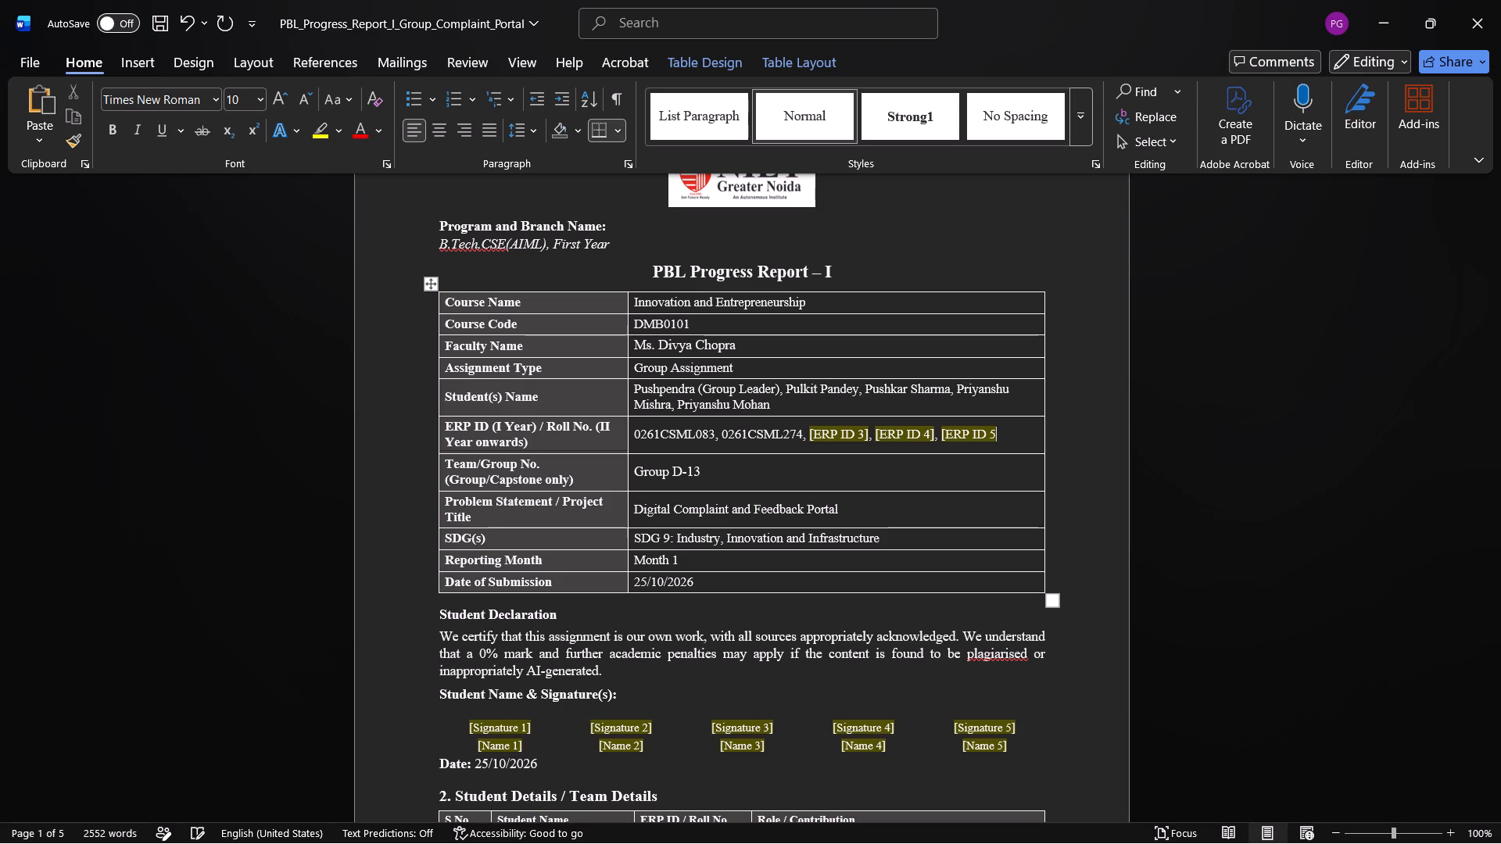
key(BackSpace)
key(BackSpace)
key(BackSpace)
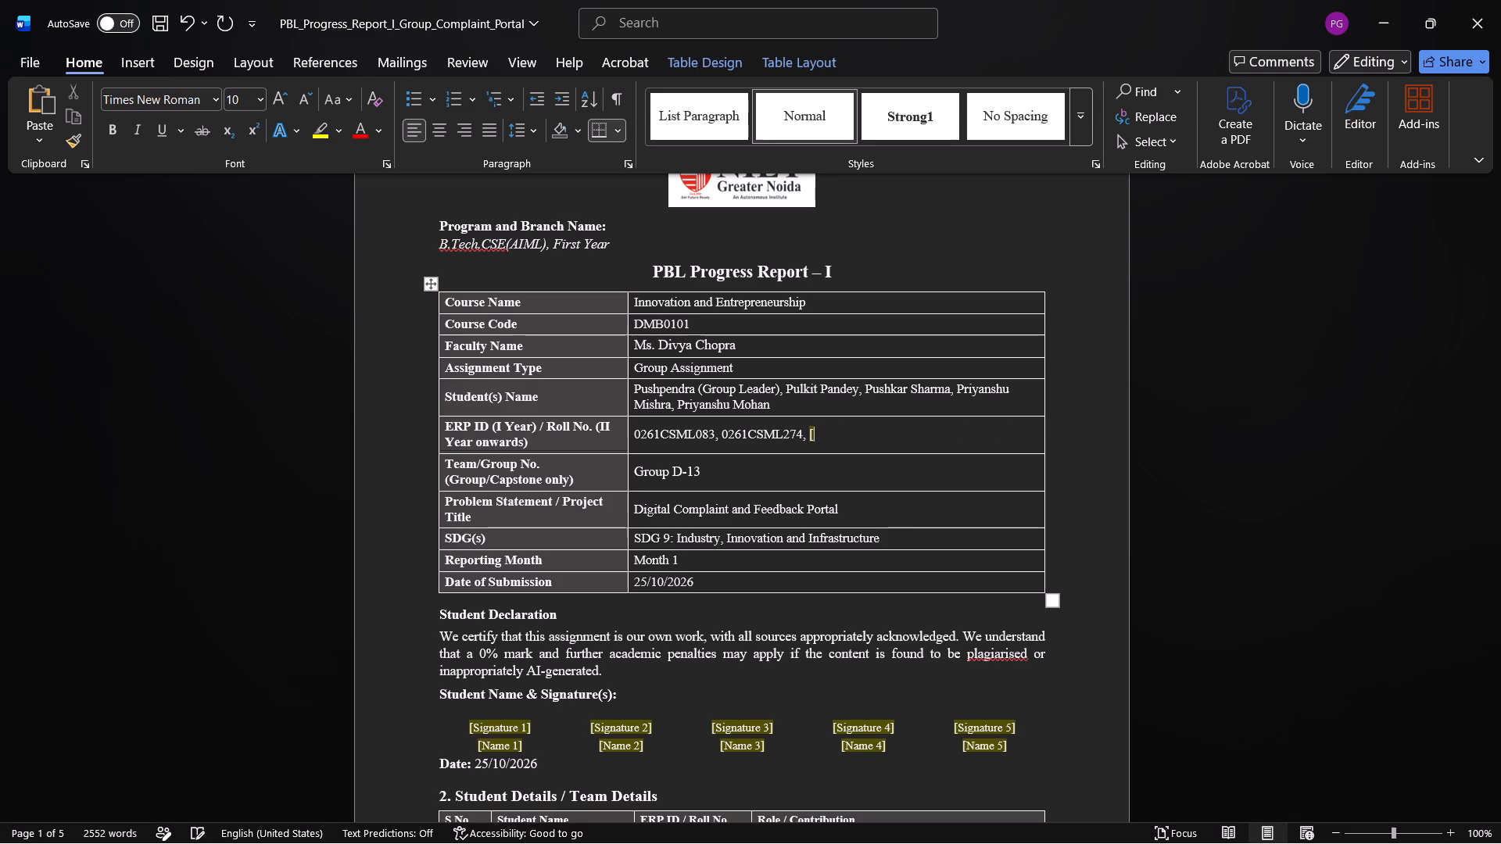
key(BackSpace)
Enter the third, fourth and fifth members' ERP IDs in the ERP ID / Roll No. row, separated by commas.
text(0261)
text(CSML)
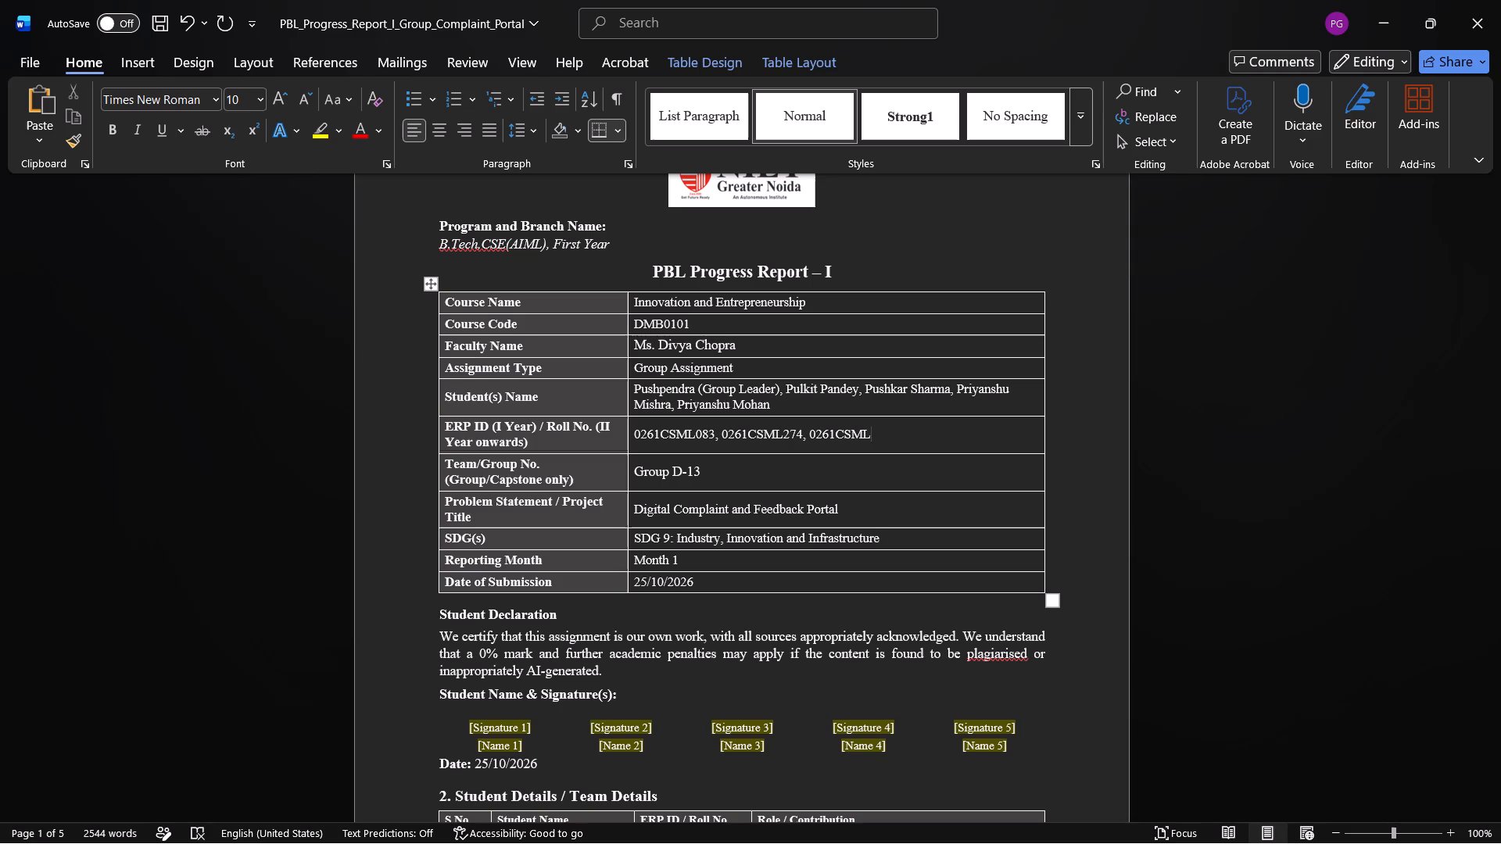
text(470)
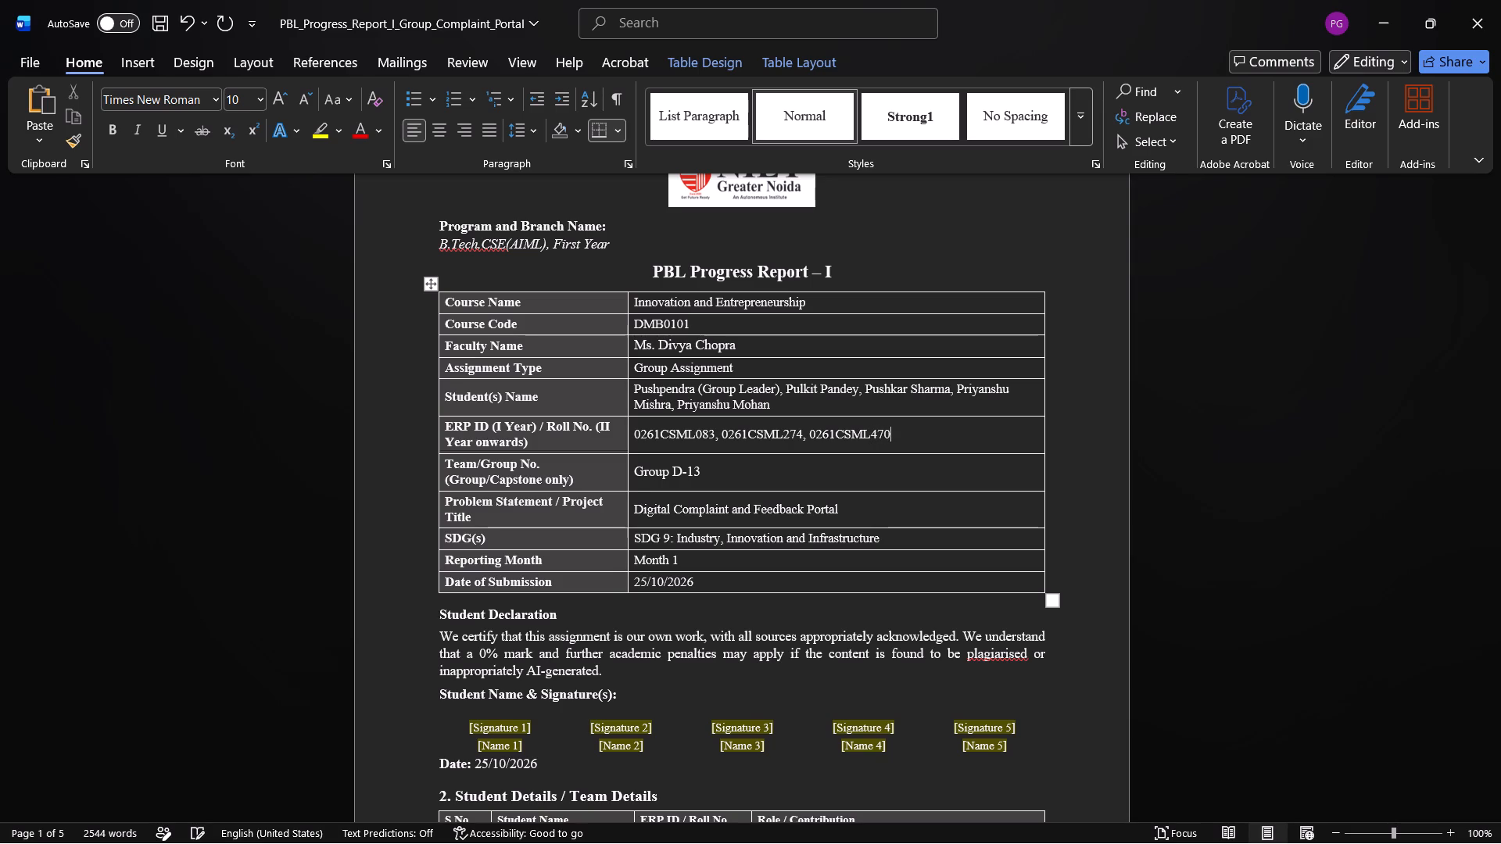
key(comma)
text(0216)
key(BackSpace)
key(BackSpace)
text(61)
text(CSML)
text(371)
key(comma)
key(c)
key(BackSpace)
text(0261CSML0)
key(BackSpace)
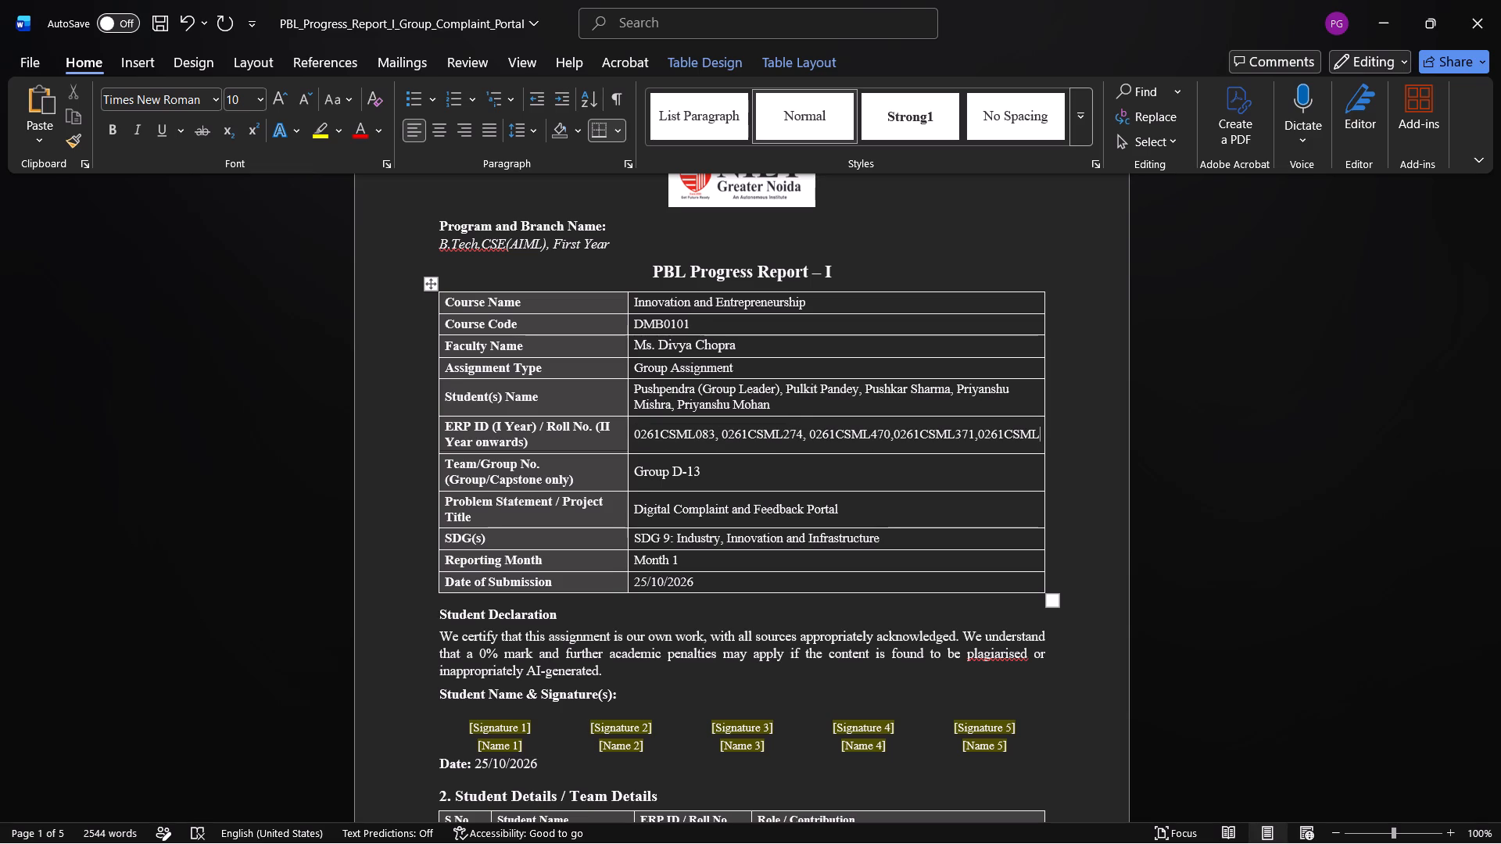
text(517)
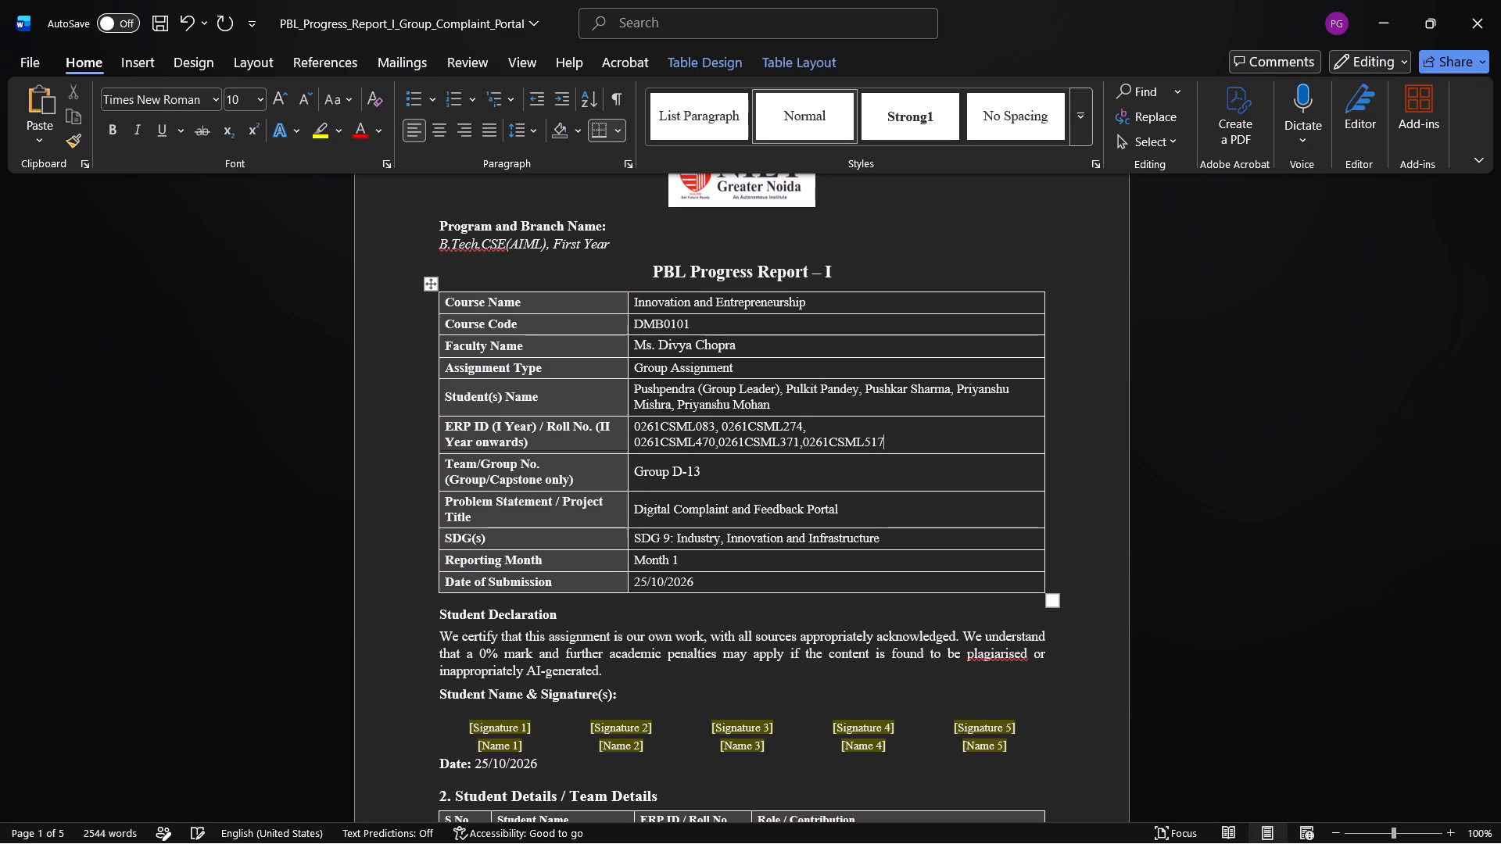
Insert a space after the commas that follow the third and fourth ERP IDs in the ERP ID / Roll No. row.
click(801, 442)
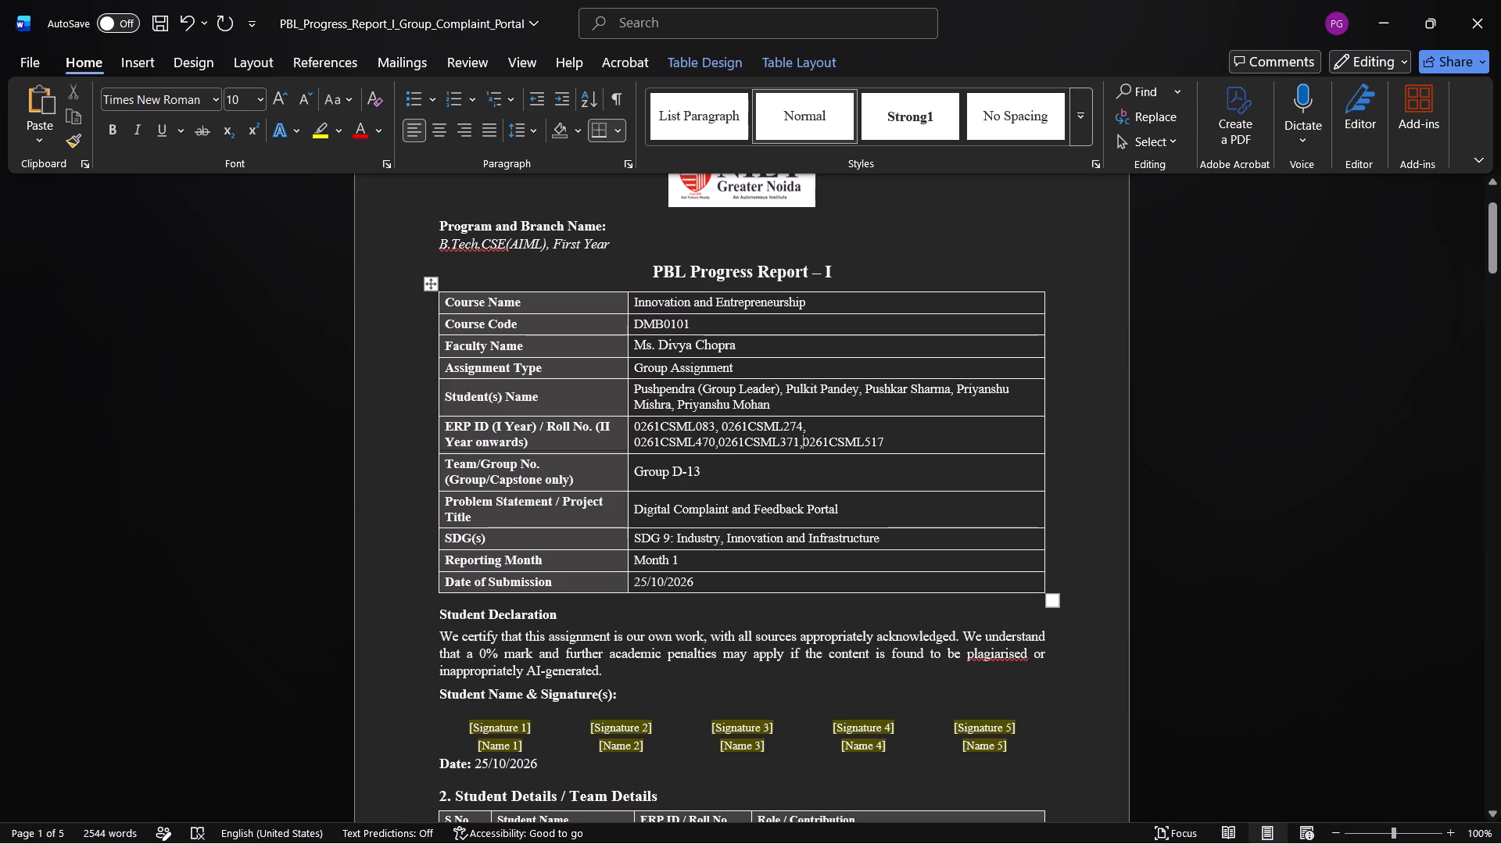
key(Left)
key(Left)
key(Left)
key(Left)
key(Left)
key(Left)
key(Left)
key(Left)
key(Left)
key(Left)
key(Left)
key(Left)
key(Left)
key(Right)
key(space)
key(Right)
key(Right)
key(Right)
key(Right)
key(Right)
key(Right)
key(Right)
key(Right)
key(Right)
key(Right)
key(Right)
key(Right)
key(Right)
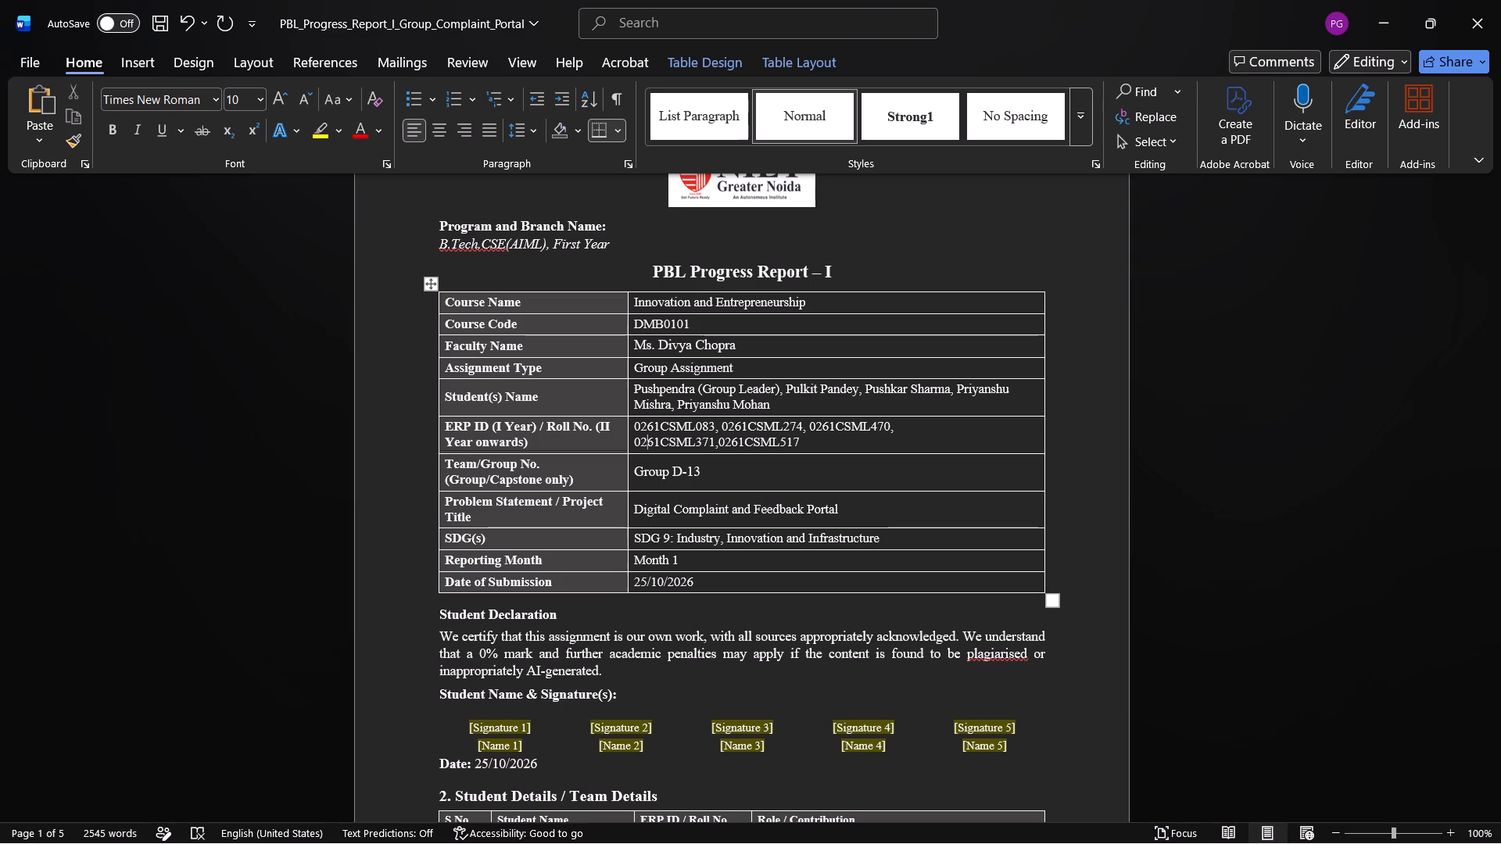
key(Left)
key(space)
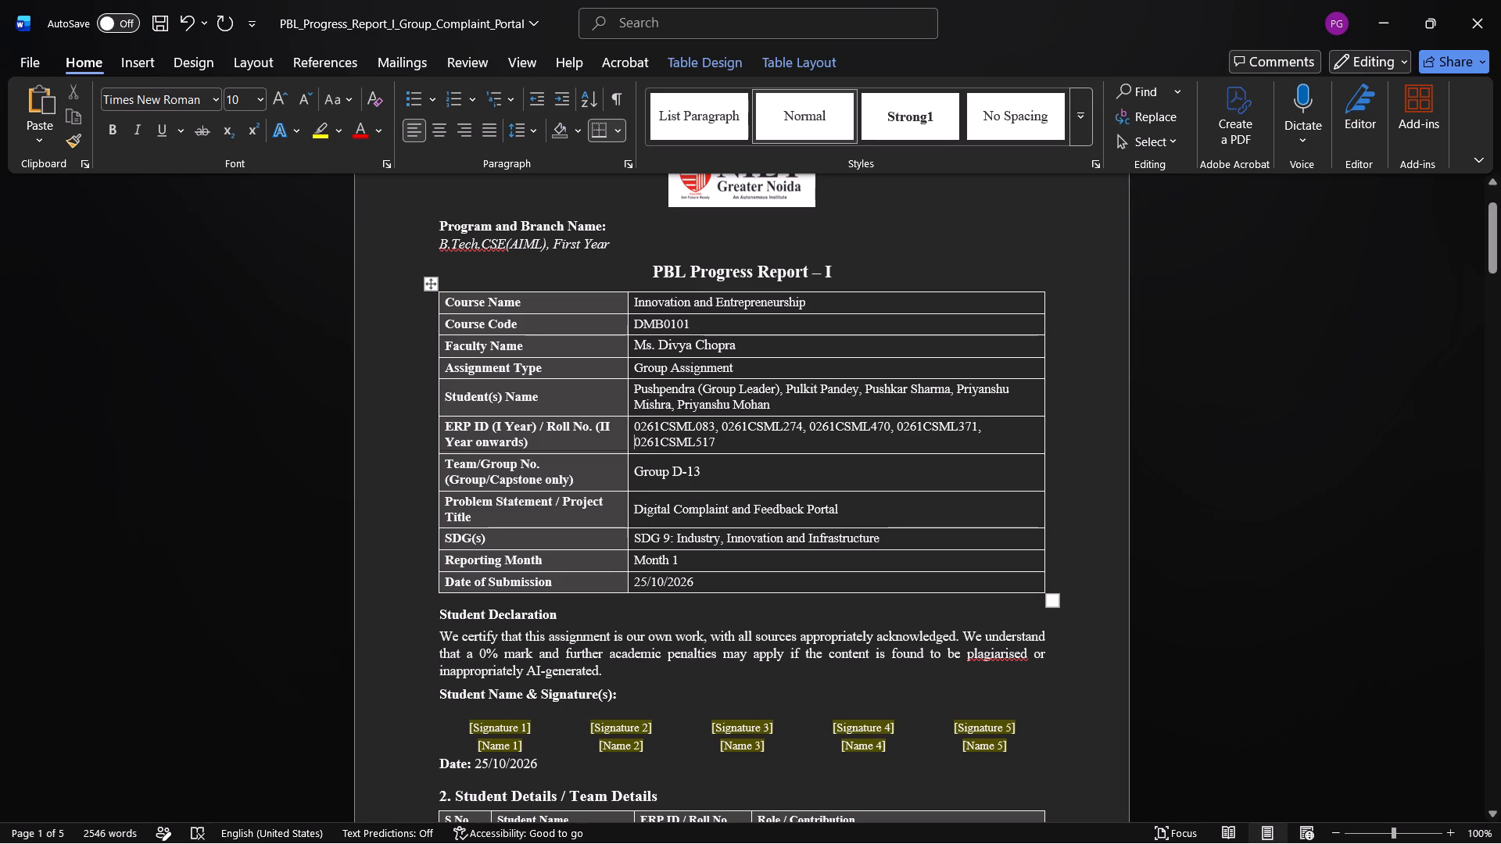
Replace [Member 1] (Leader) in the Student Details / Team Details table with the group leader's name copied from the Student(s) Name row.
scroll(752, 526, down, 1)
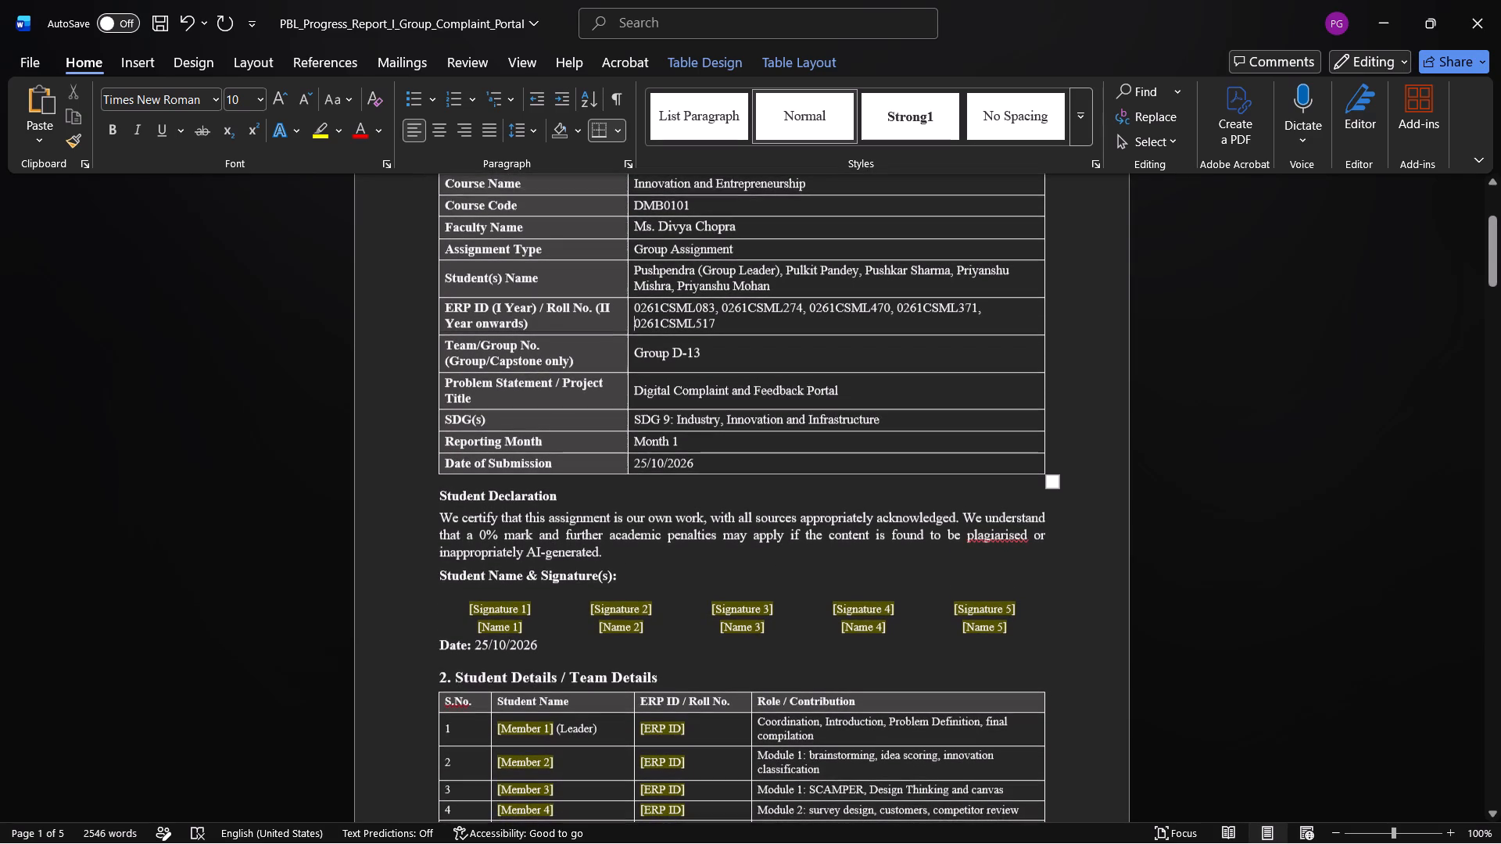
scroll(749, 511, down, 1)
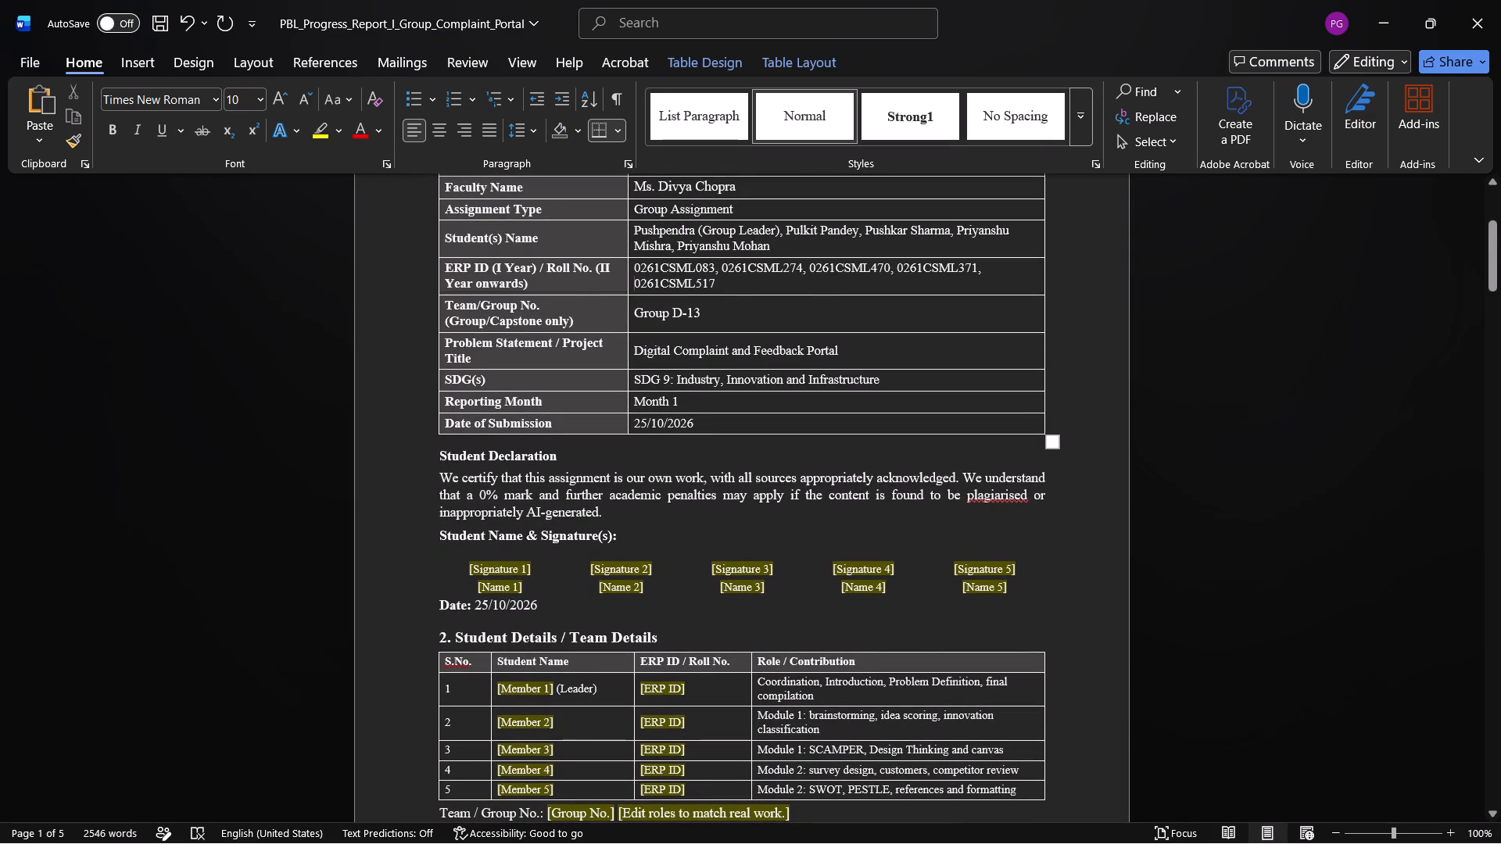
scroll(646, 469, down, 1)
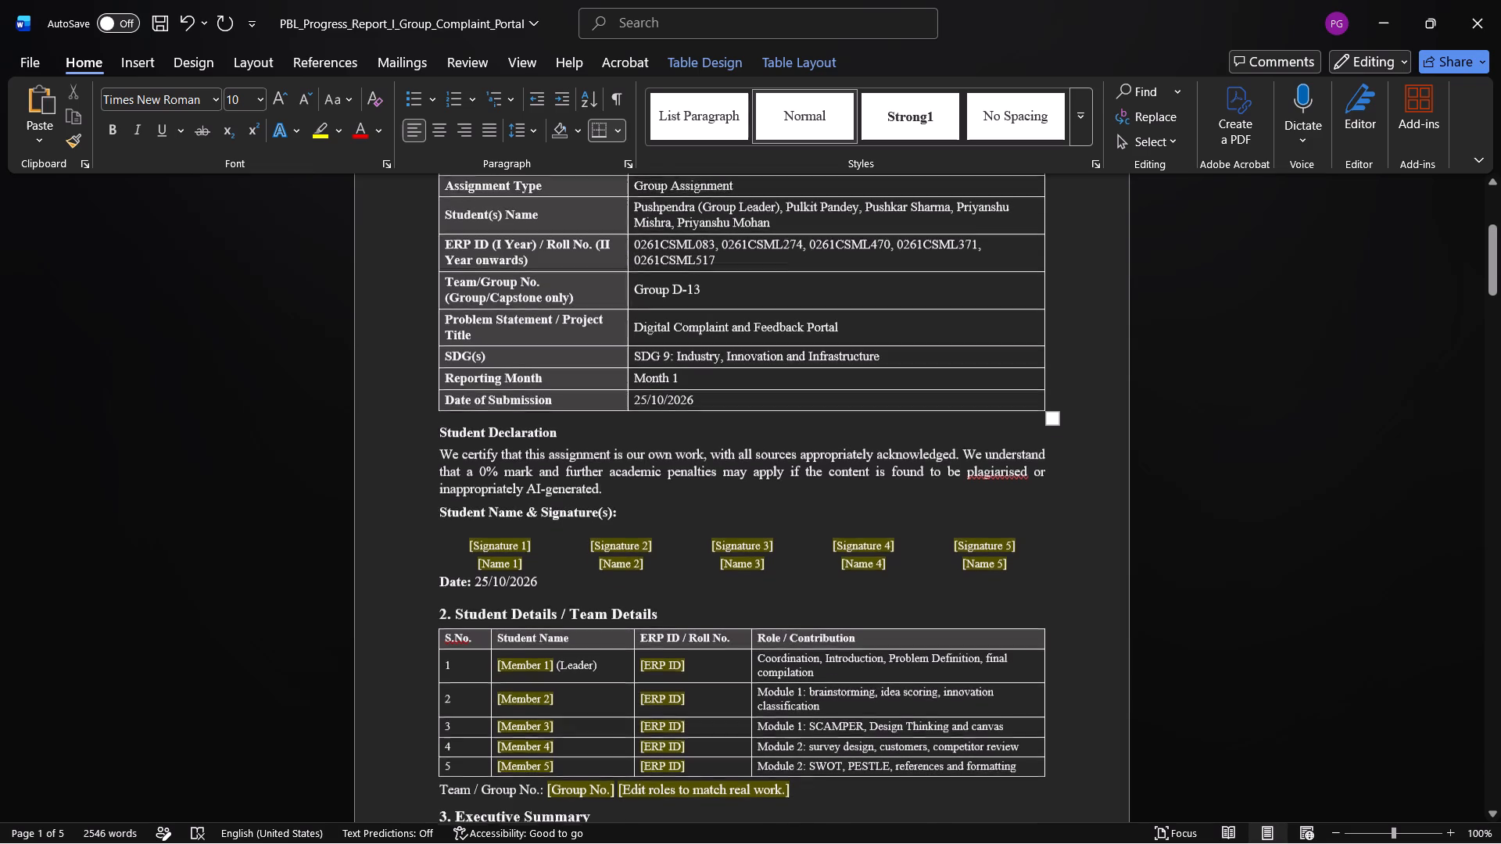
scroll(646, 469, down, 1)
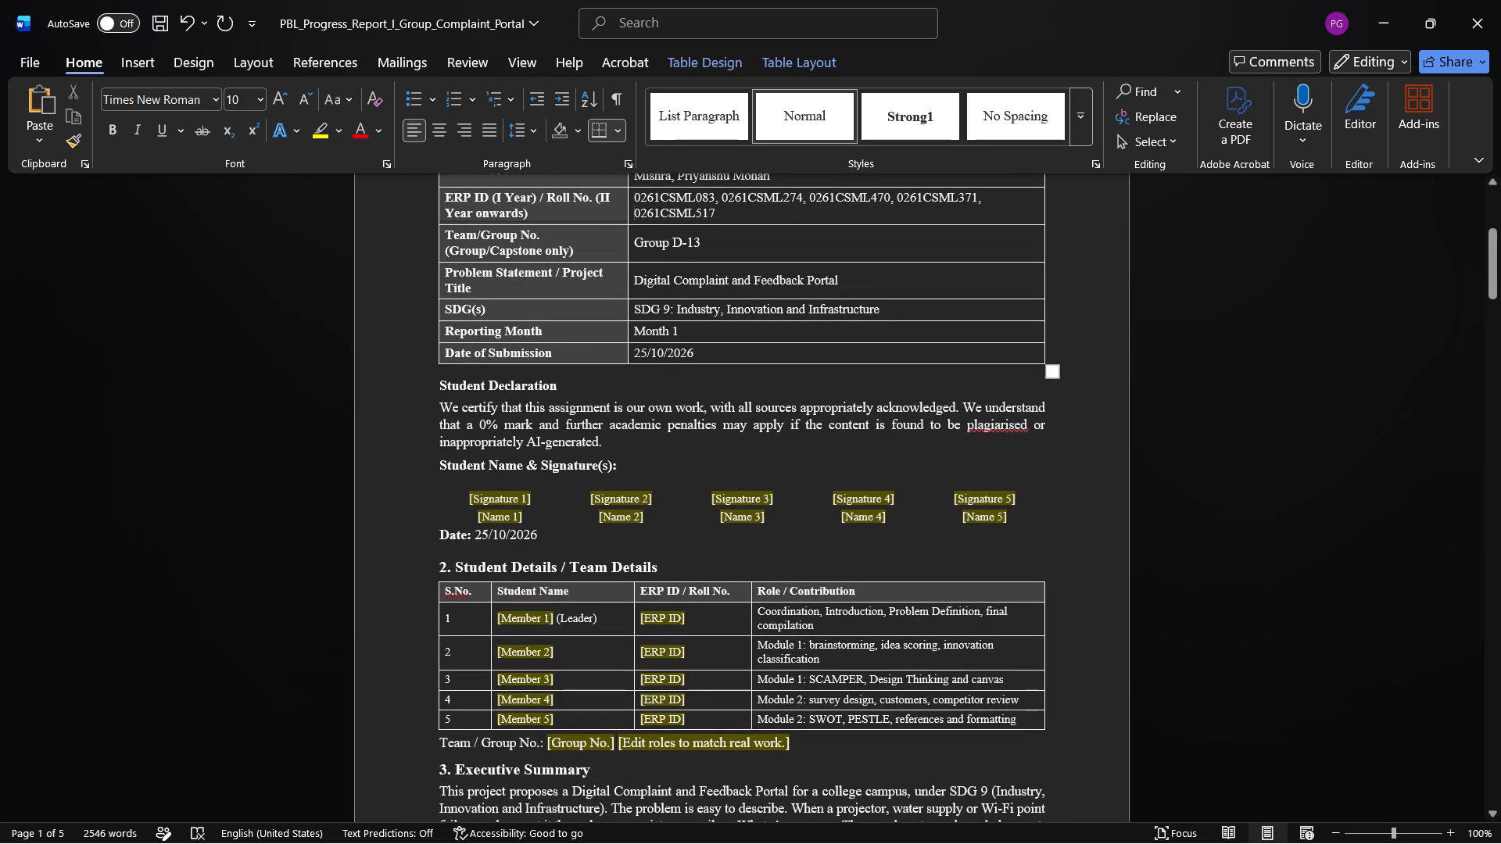
scroll(528, 500, down, 1)
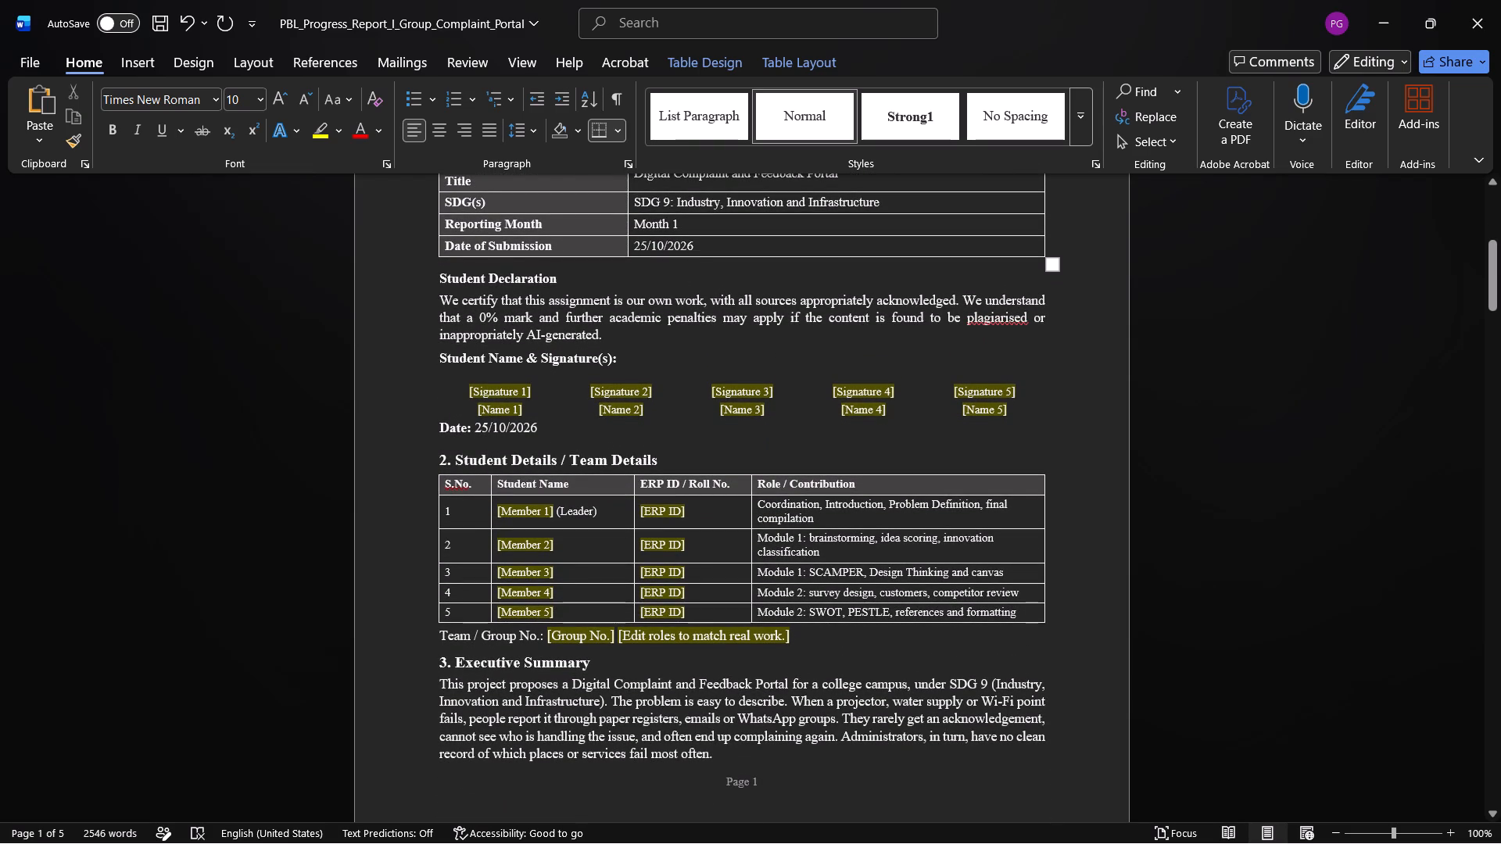
scroll(575, 470, up, 1)
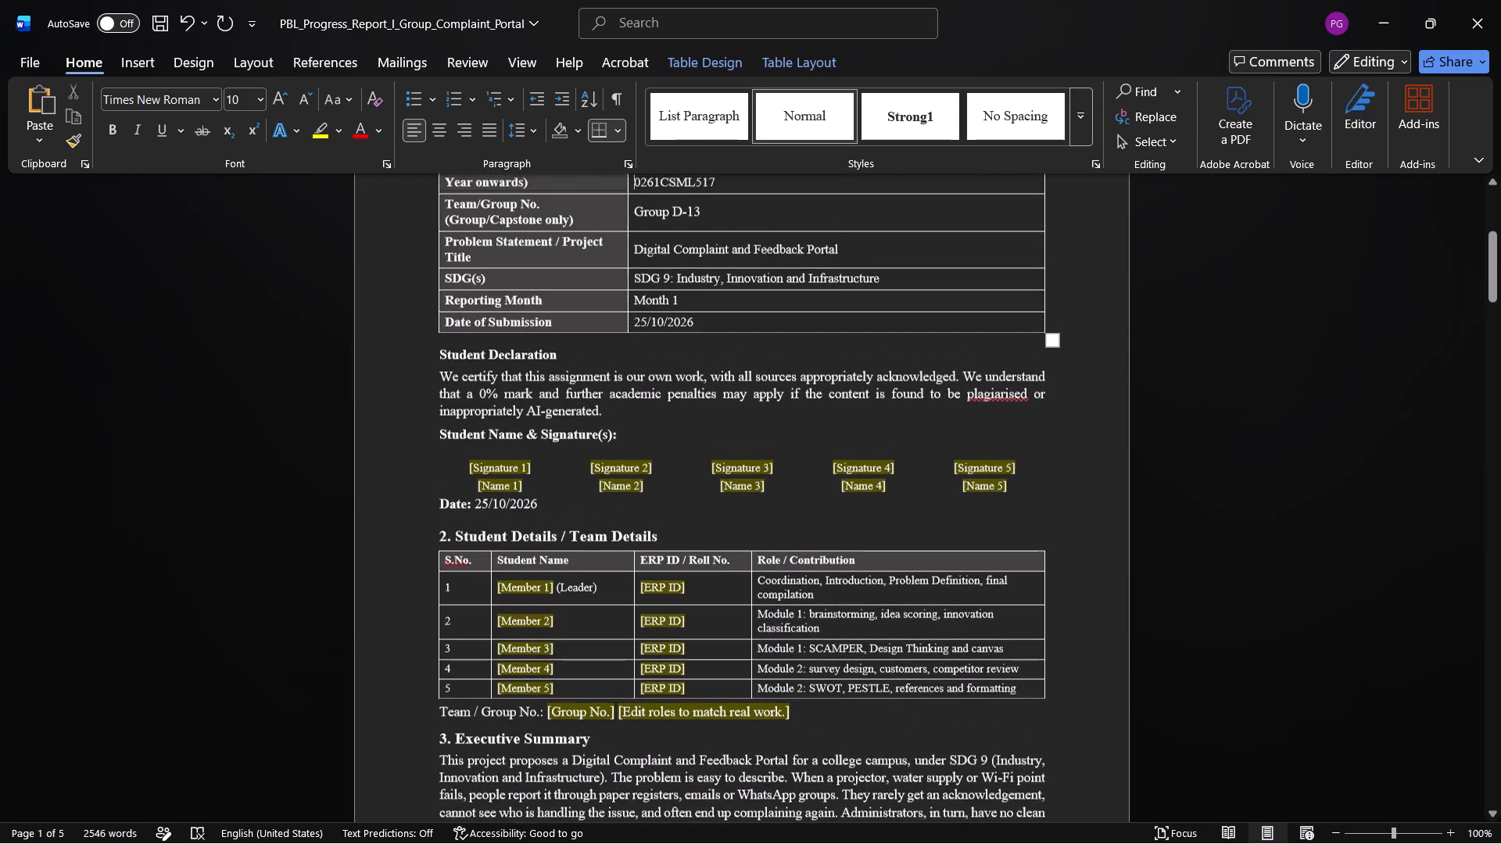
scroll(575, 470, up, 2)
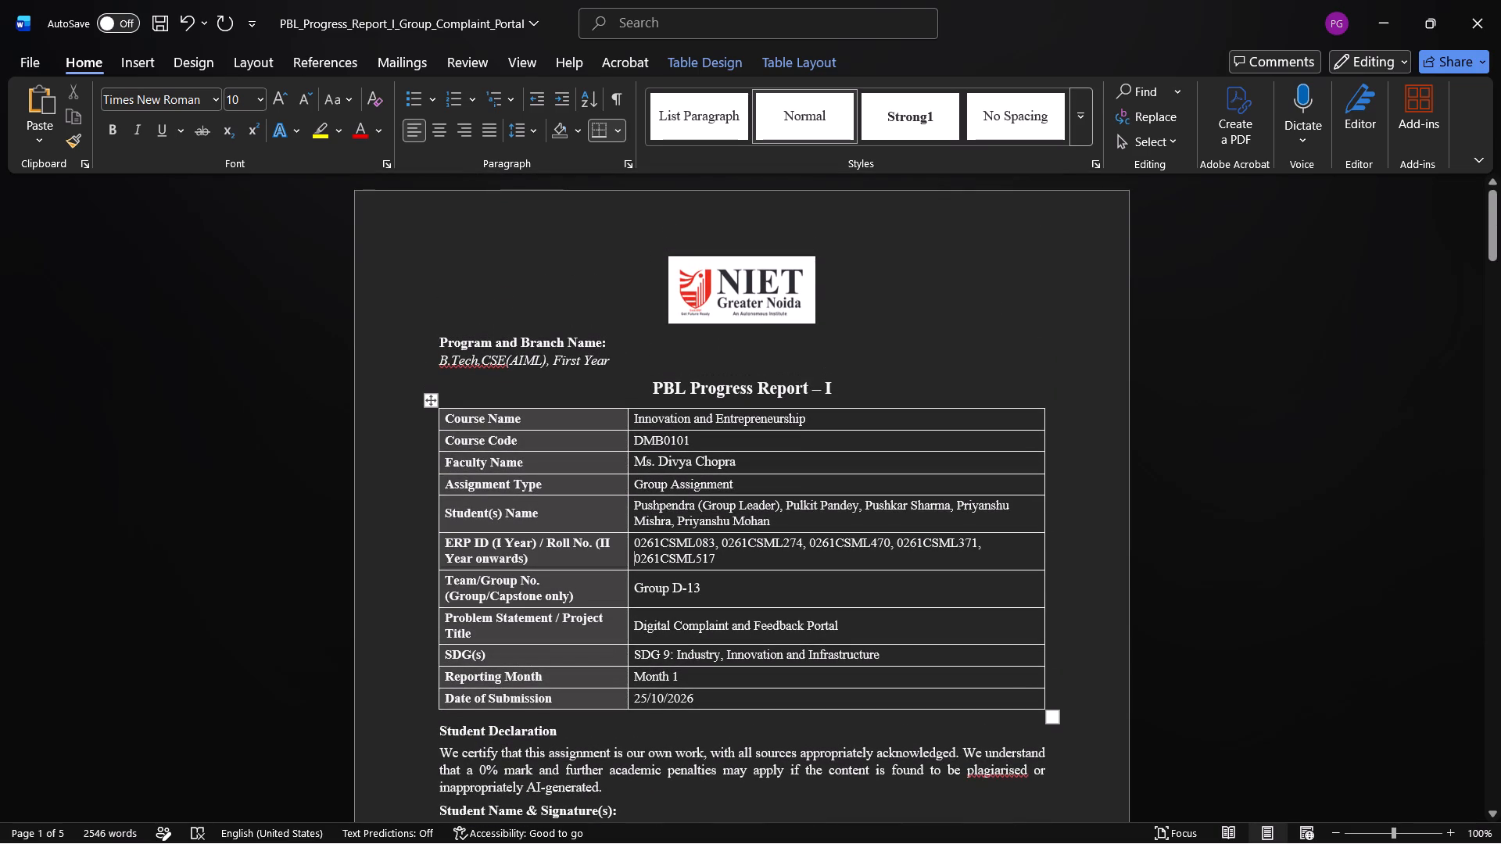
drag(634, 506, 694, 507)
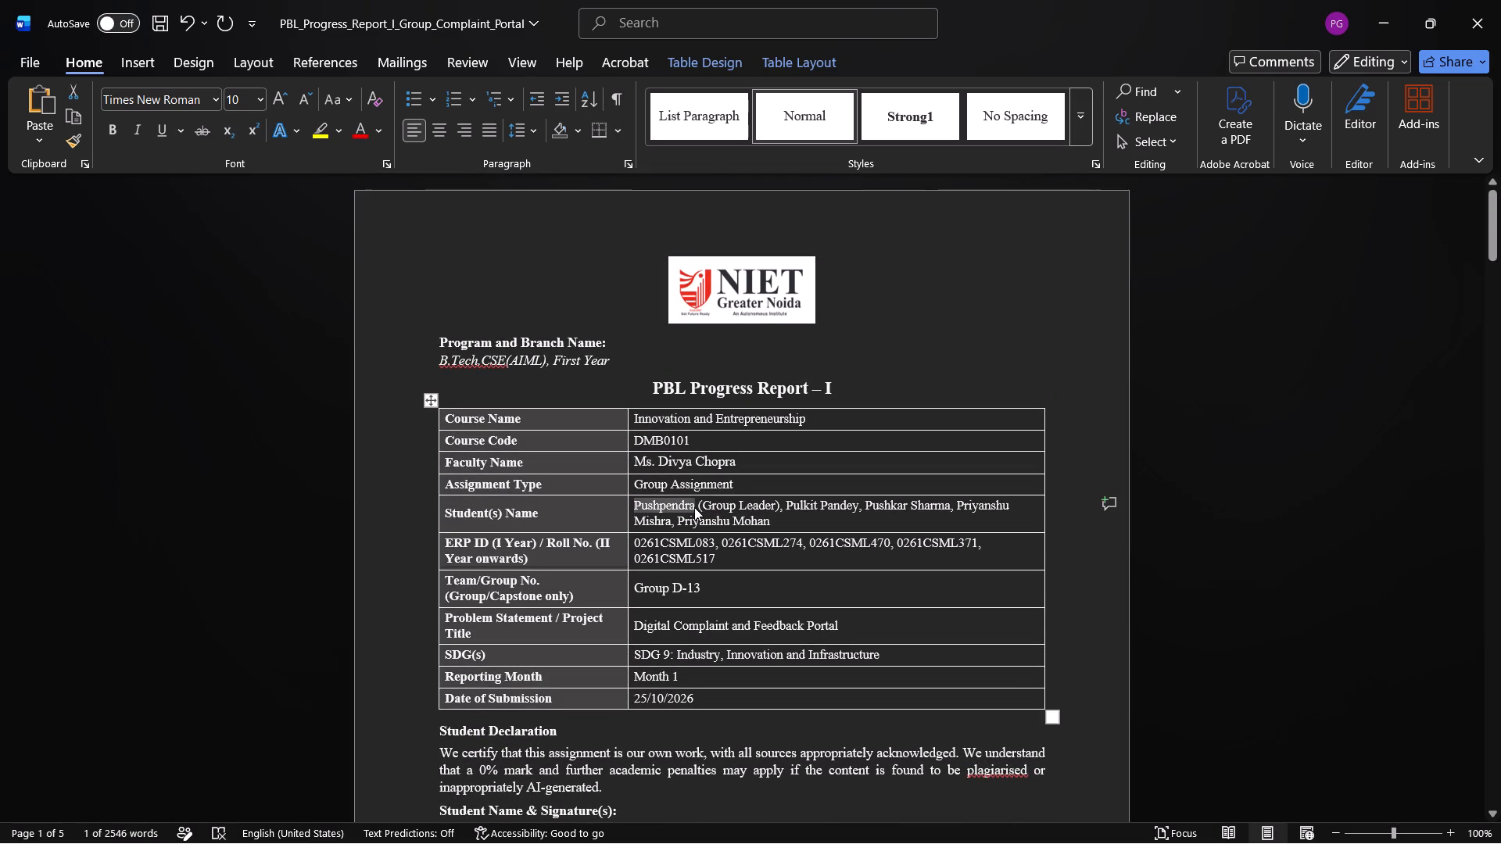
key(ctrl+c)
scroll(699, 491, down, 5)
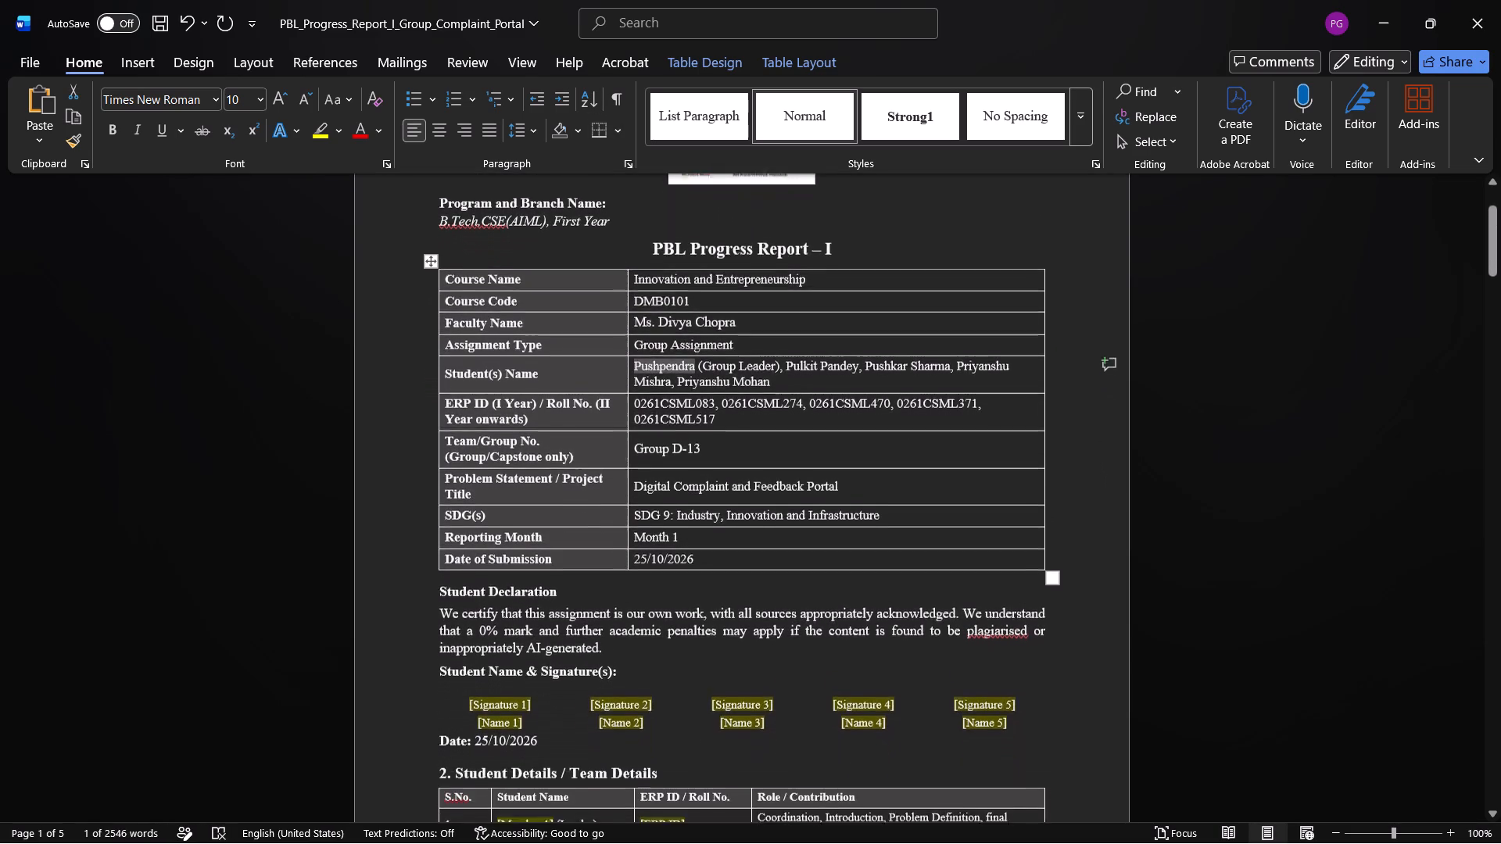
scroll(699, 491, down, 2)
scroll(612, 423, up, 2)
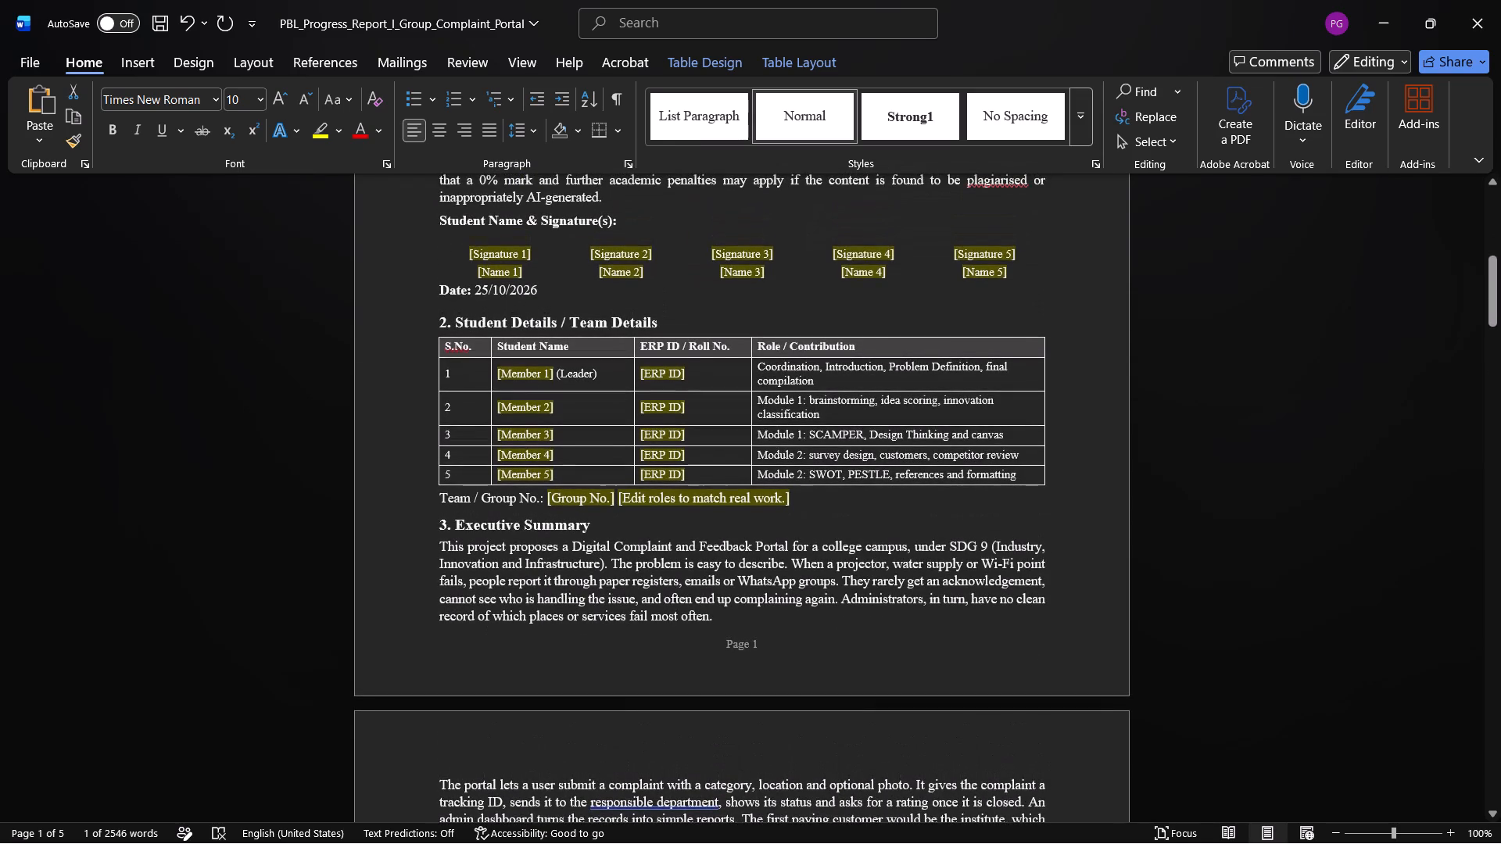
click(606, 372)
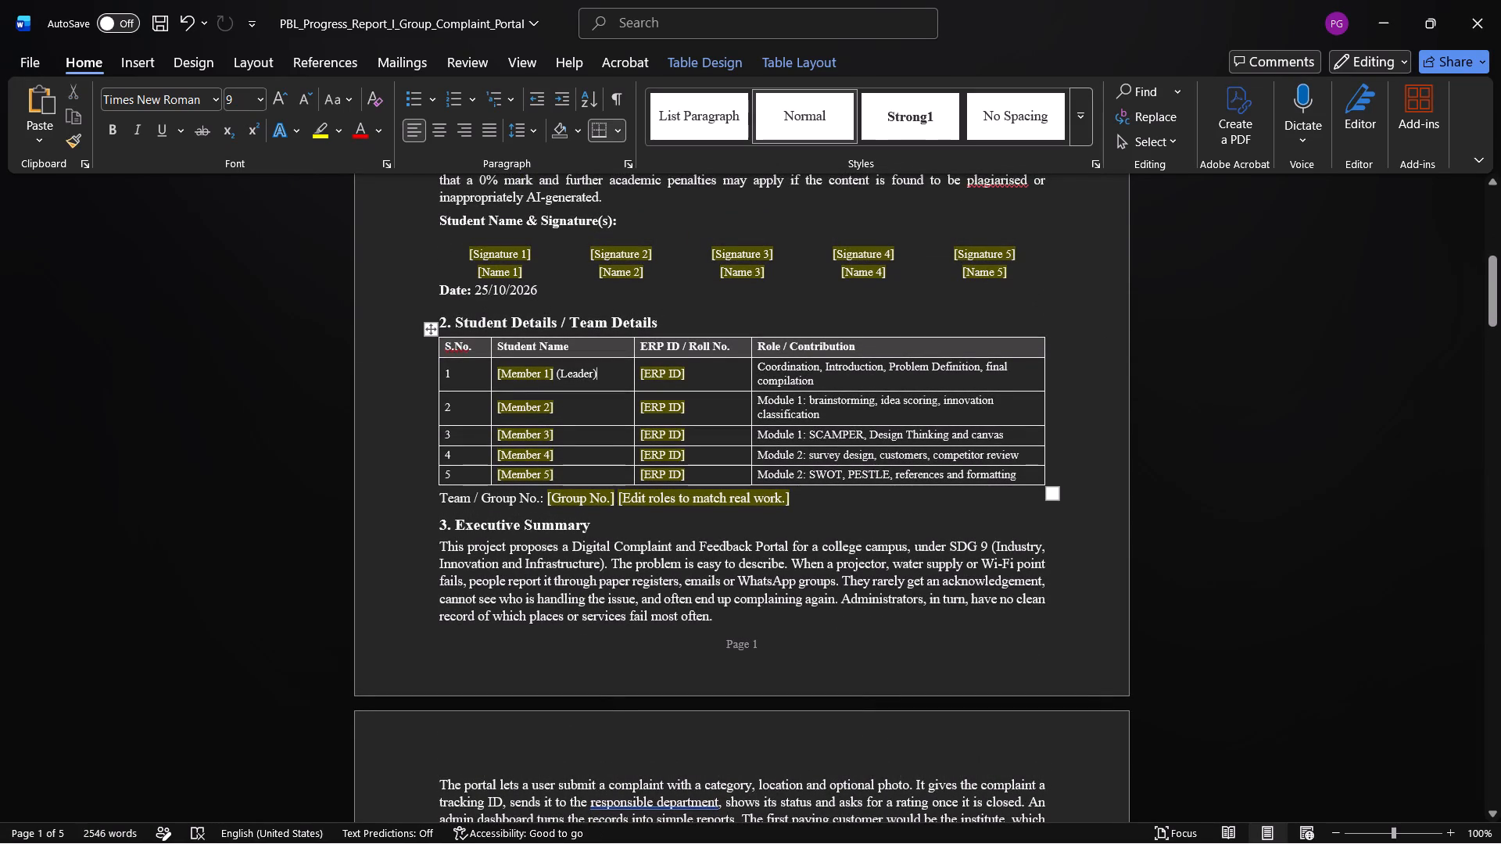
key(BackSpace)
key(BackSpace)
key(BackSpace)
key(BackSpace)
key(BackSpace)
key(BackSpace)
key(BackSpace)
key(BackSpace)
key(BackSpace)
key(BackSpace)
key(BackSpace)
key(BackSpace)
key(BackSpace)
key(BackSpace)
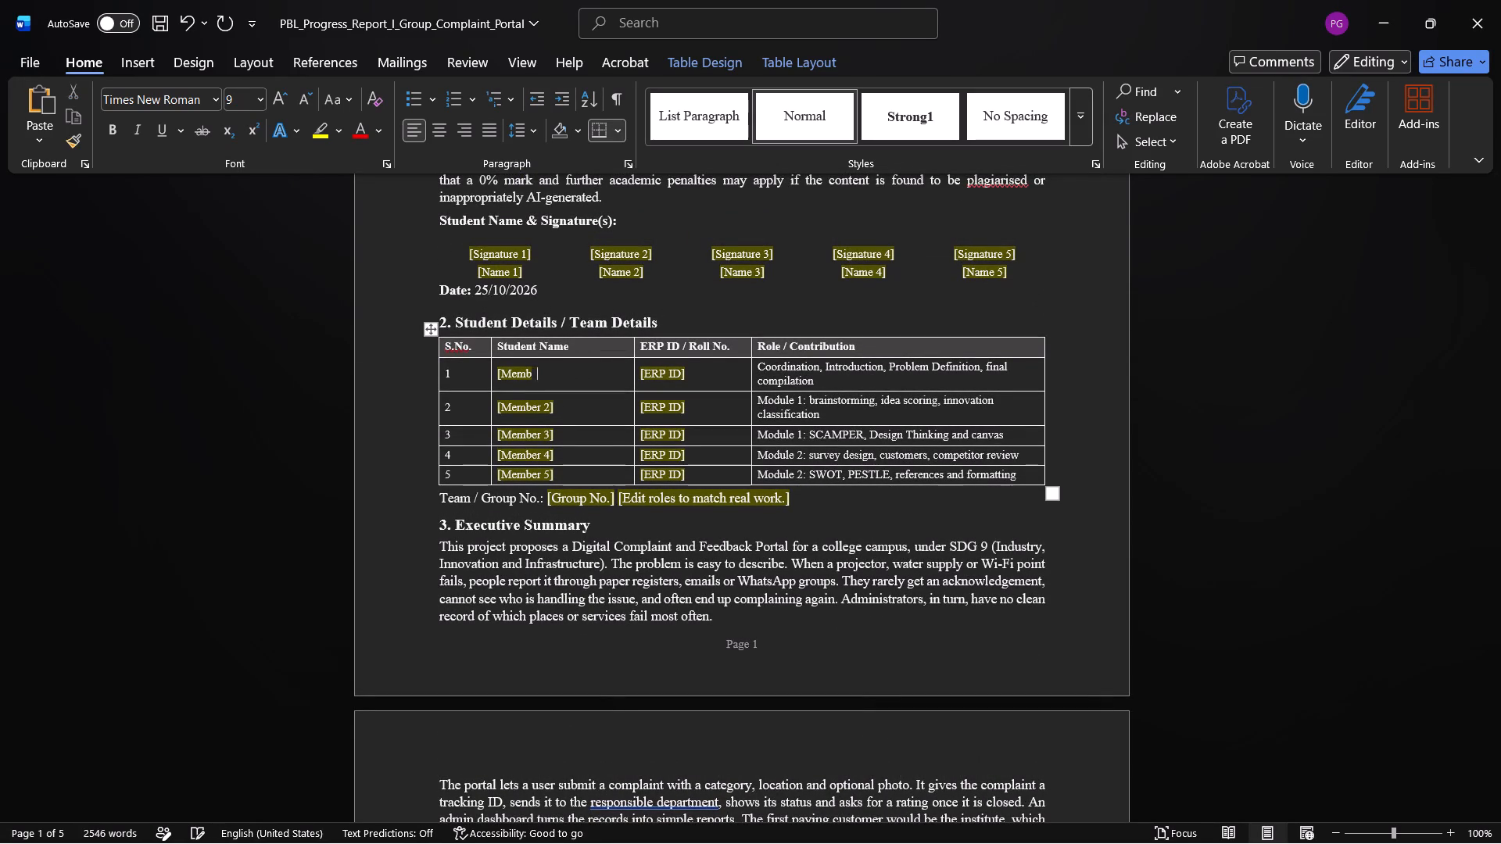
key(BackSpace)
key(BackSpace)
key(BackSpace)
key(BackSpace)
key(BackSpace)
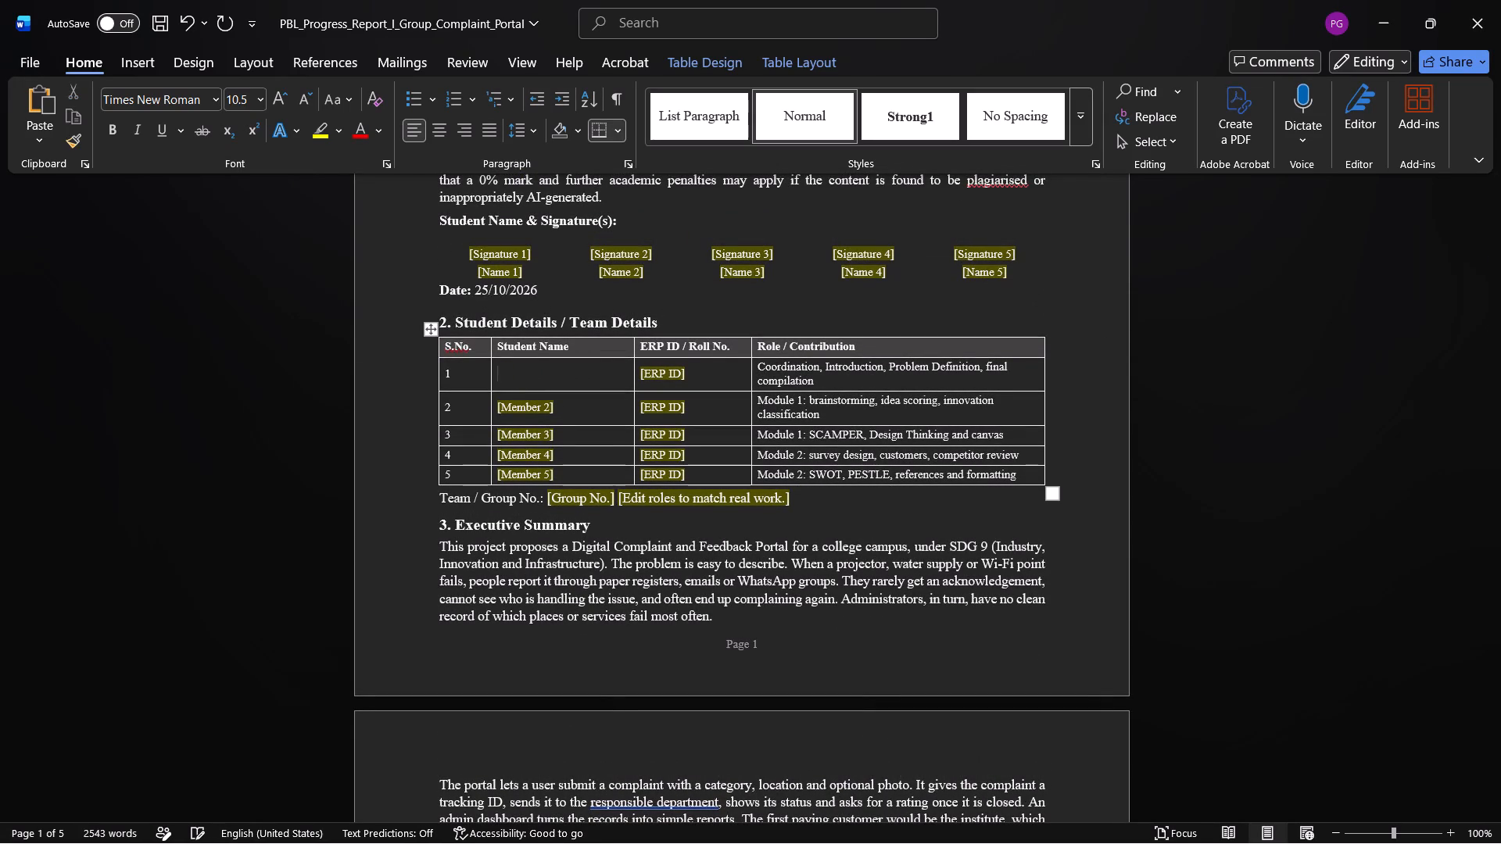
key(ctrl+v)
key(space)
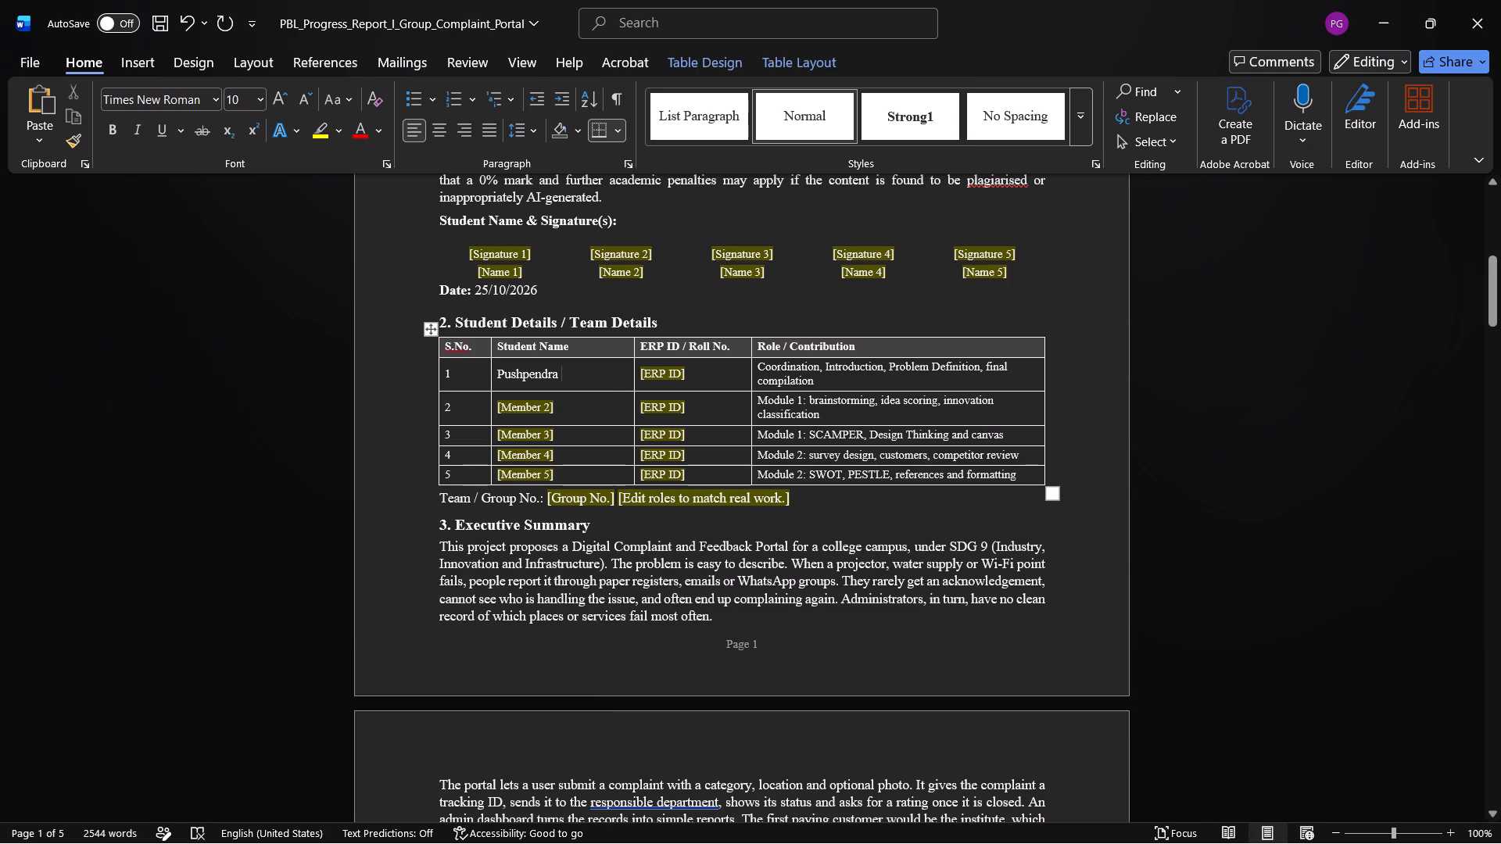
scroll(618, 297, up, 2)
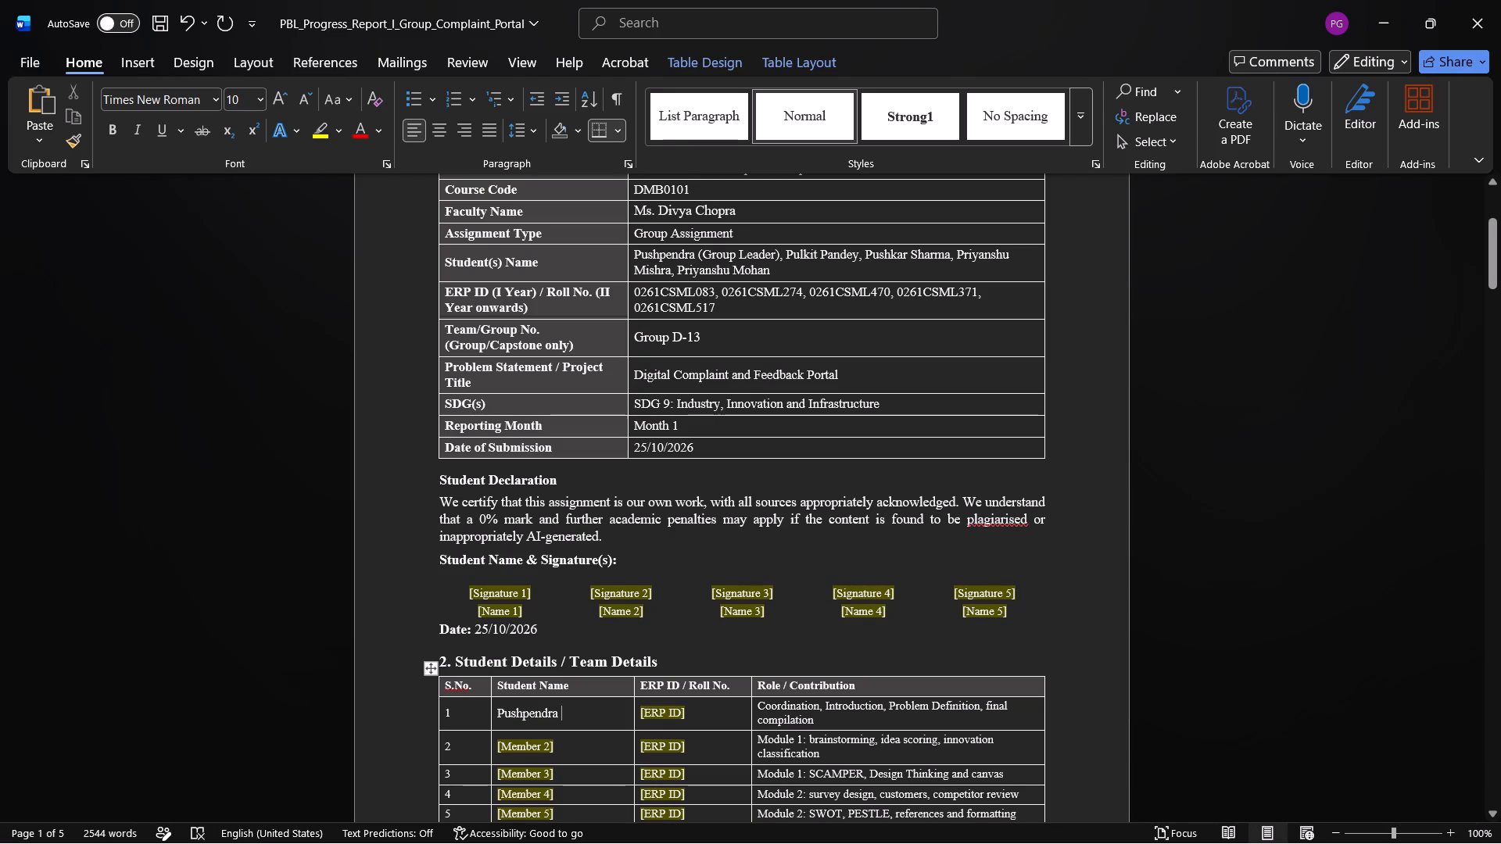
Replace [Member 2] in the Student Details / Team Details table with the second member's name copied from the Student(s) Name row.
drag(785, 252, 854, 257)
key(ctrl+c)
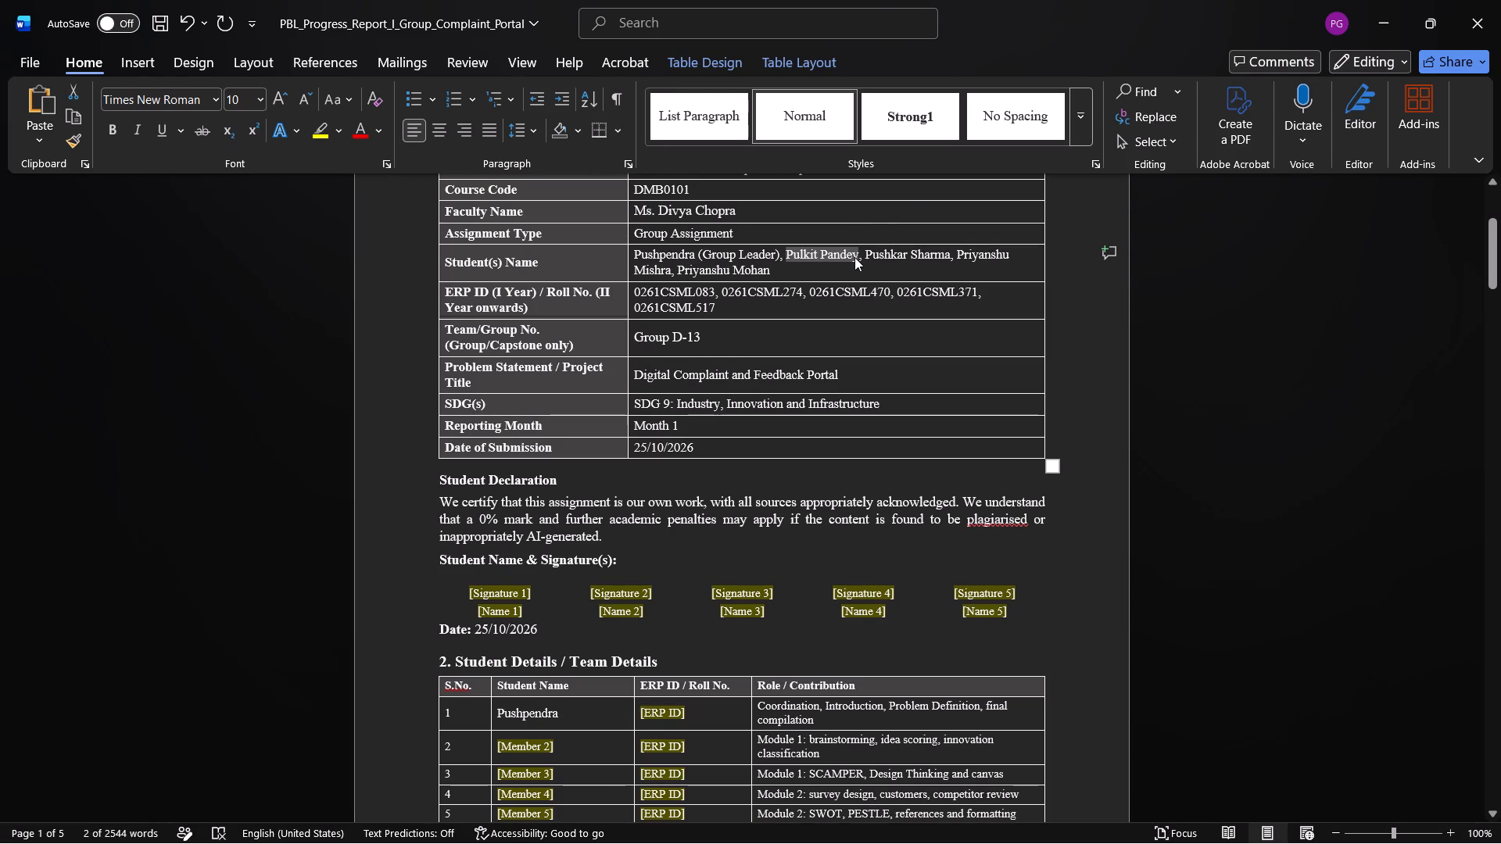
scroll(854, 257, down, 2)
click(594, 456)
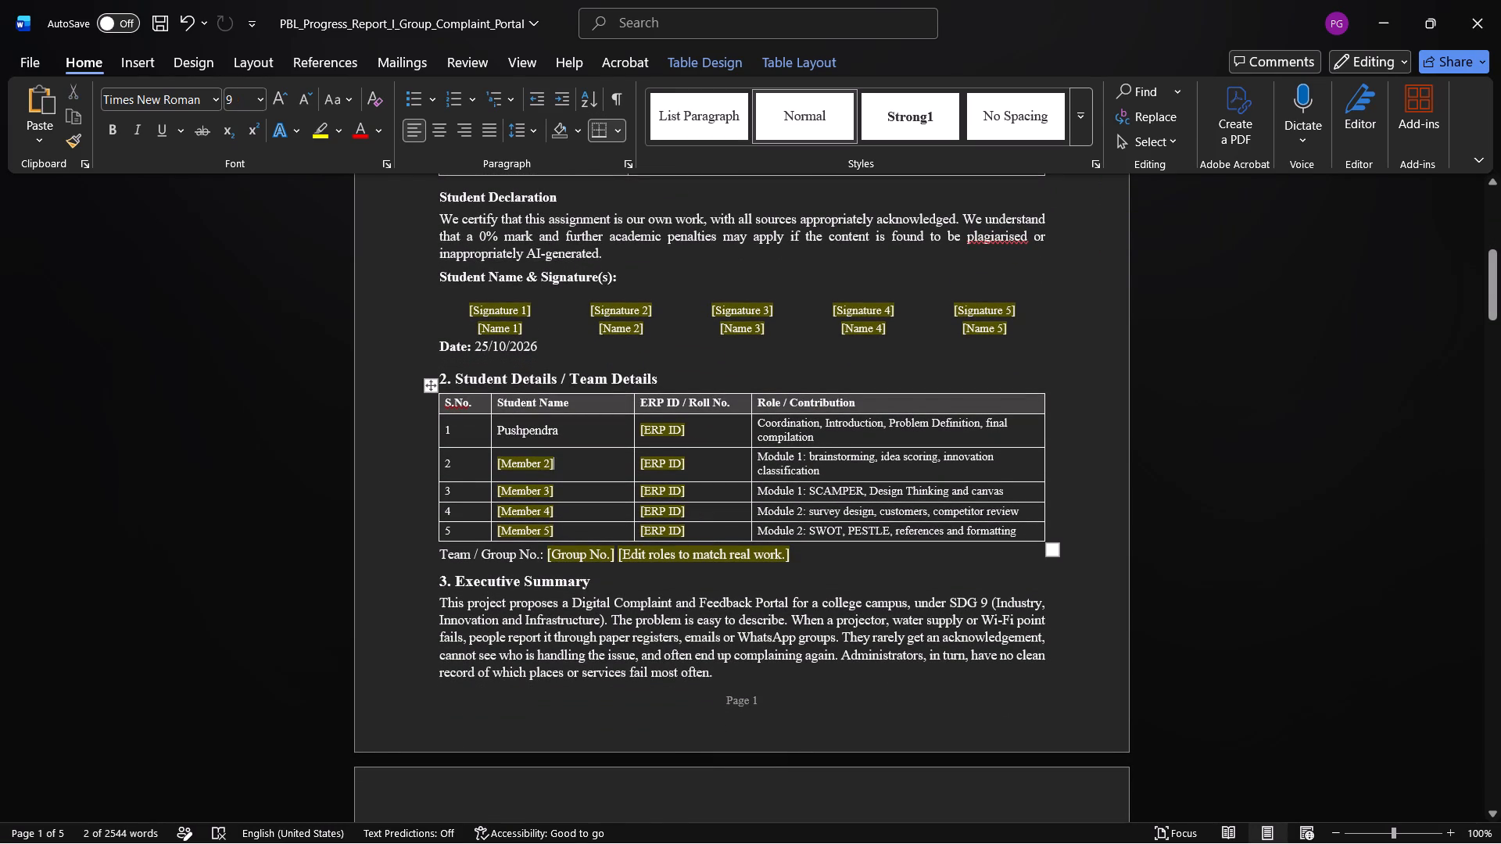
click(594, 456)
key(BackSpace)
key(BackSpace)
key(BackSpace)
key(BackSpace)
key(BackSpace)
key(BackSpace)
key(BackSpace)
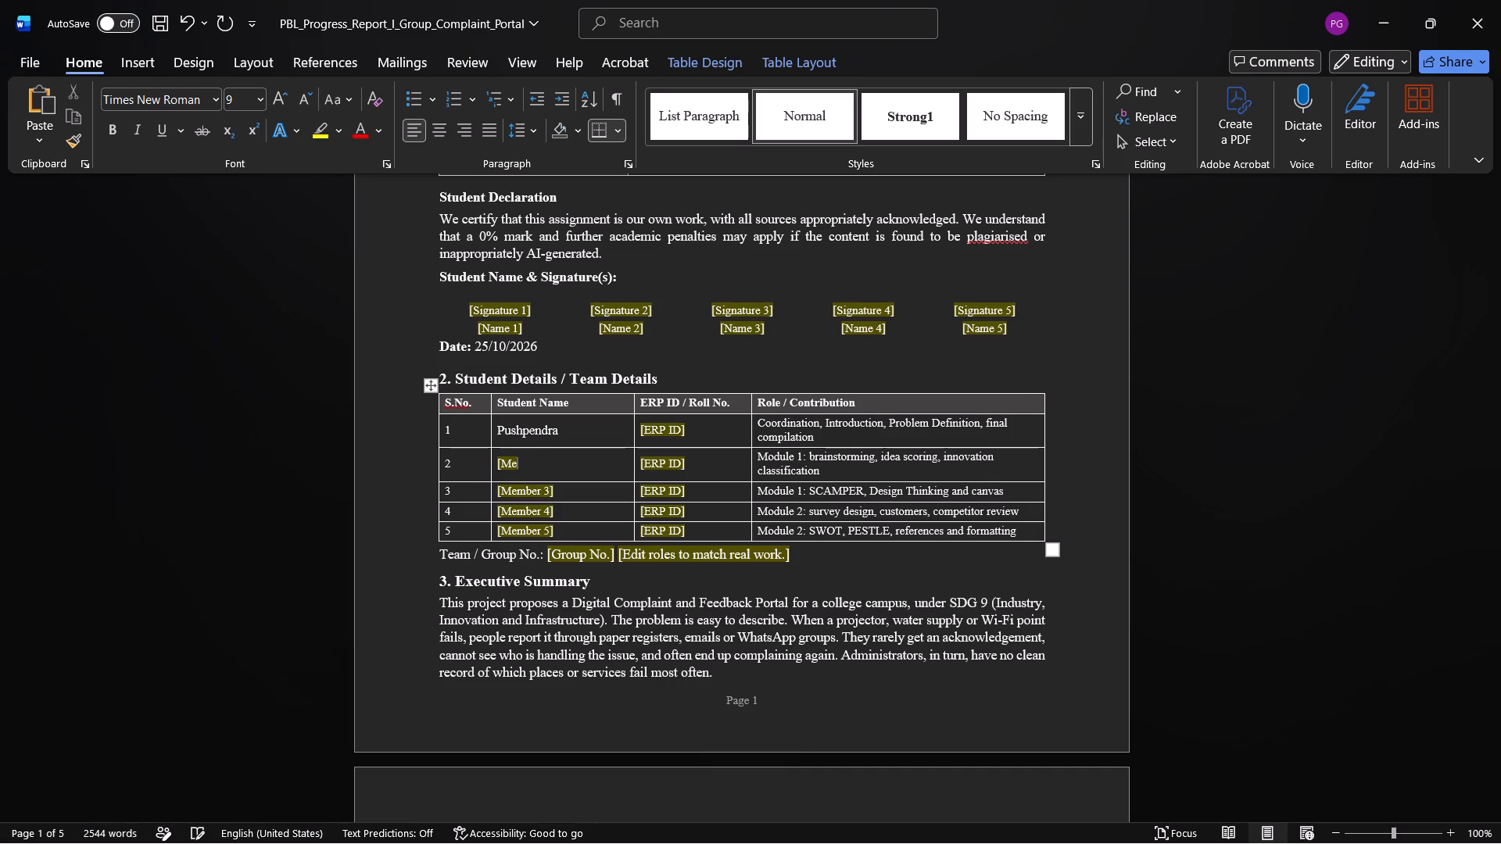
key(BackSpace)
key(BackSpace)
key(BackSpace)
key(ctrl+v)
Replace [Member 3] in the Student Details / Team Details table with the third member's name copied from the Student(s) Name row.
scroll(594, 456, up, 3)
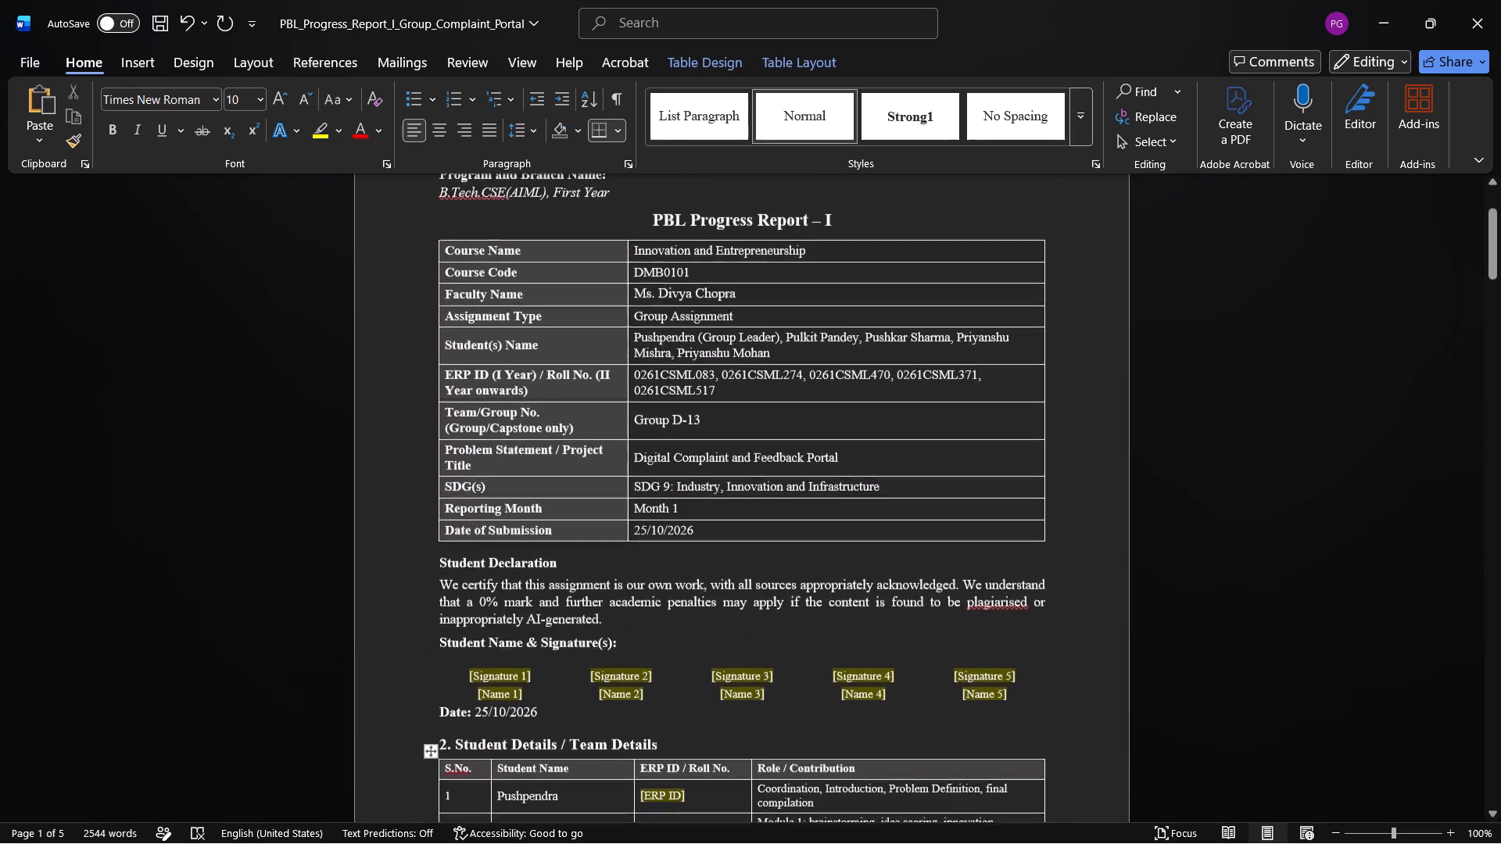
scroll(594, 456, up, 2)
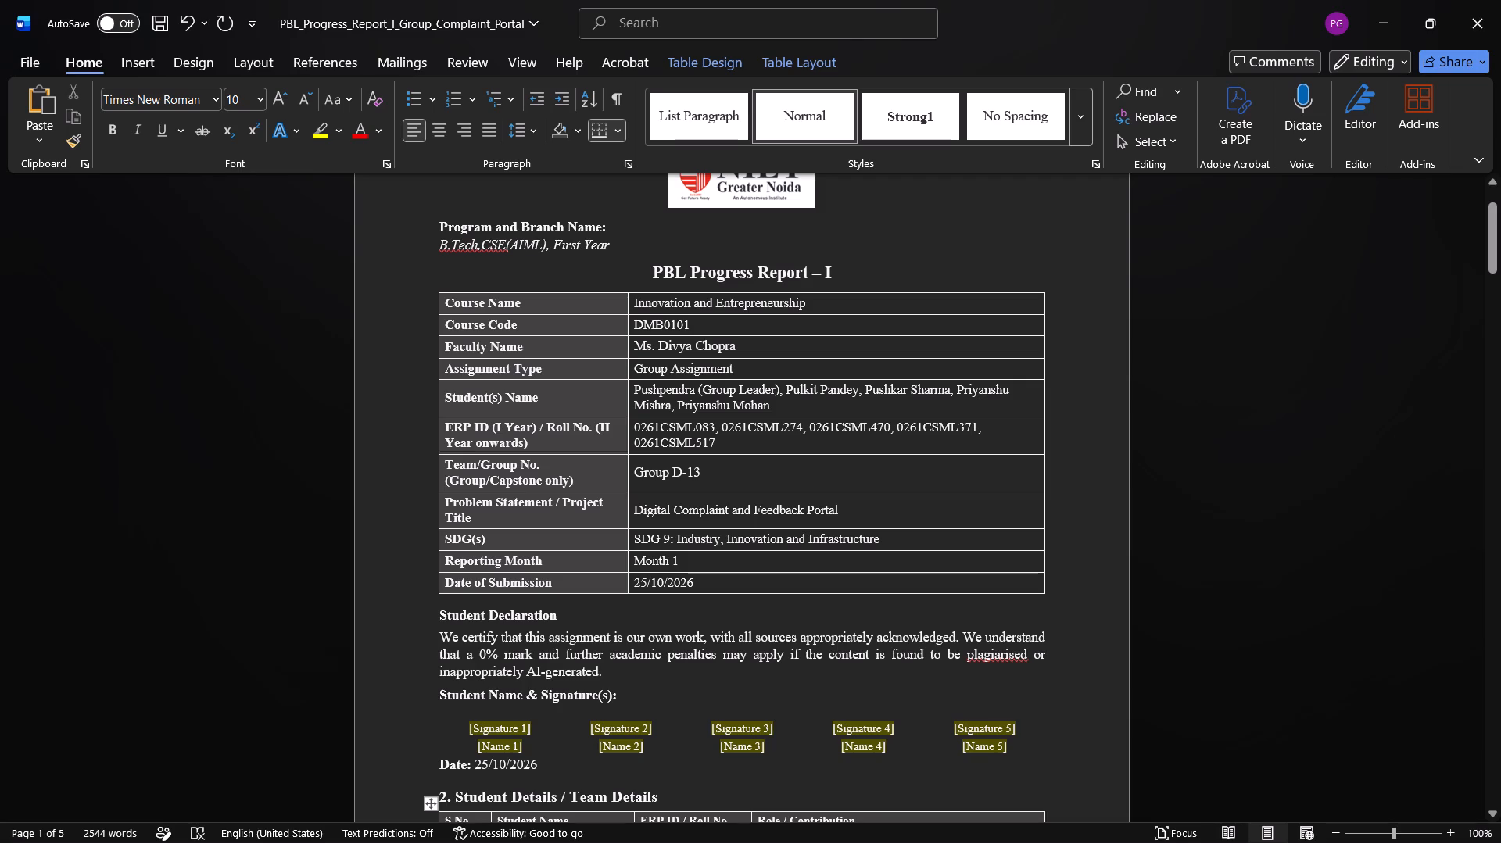
drag(866, 389, 949, 382)
key(ctrl+c)
scroll(949, 382, down, 1)
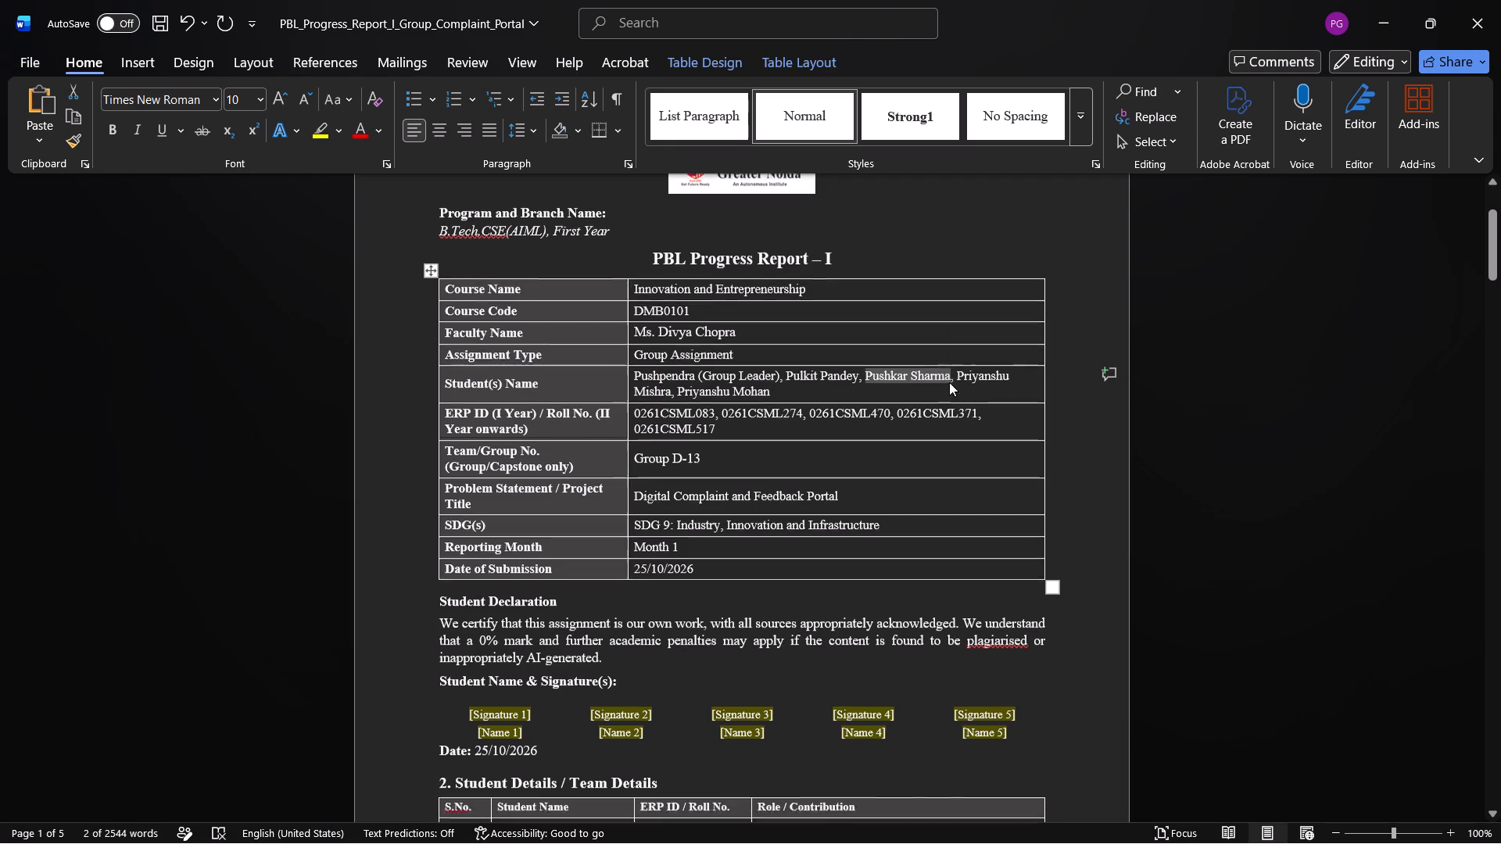
scroll(949, 382, down, 3)
click(577, 472)
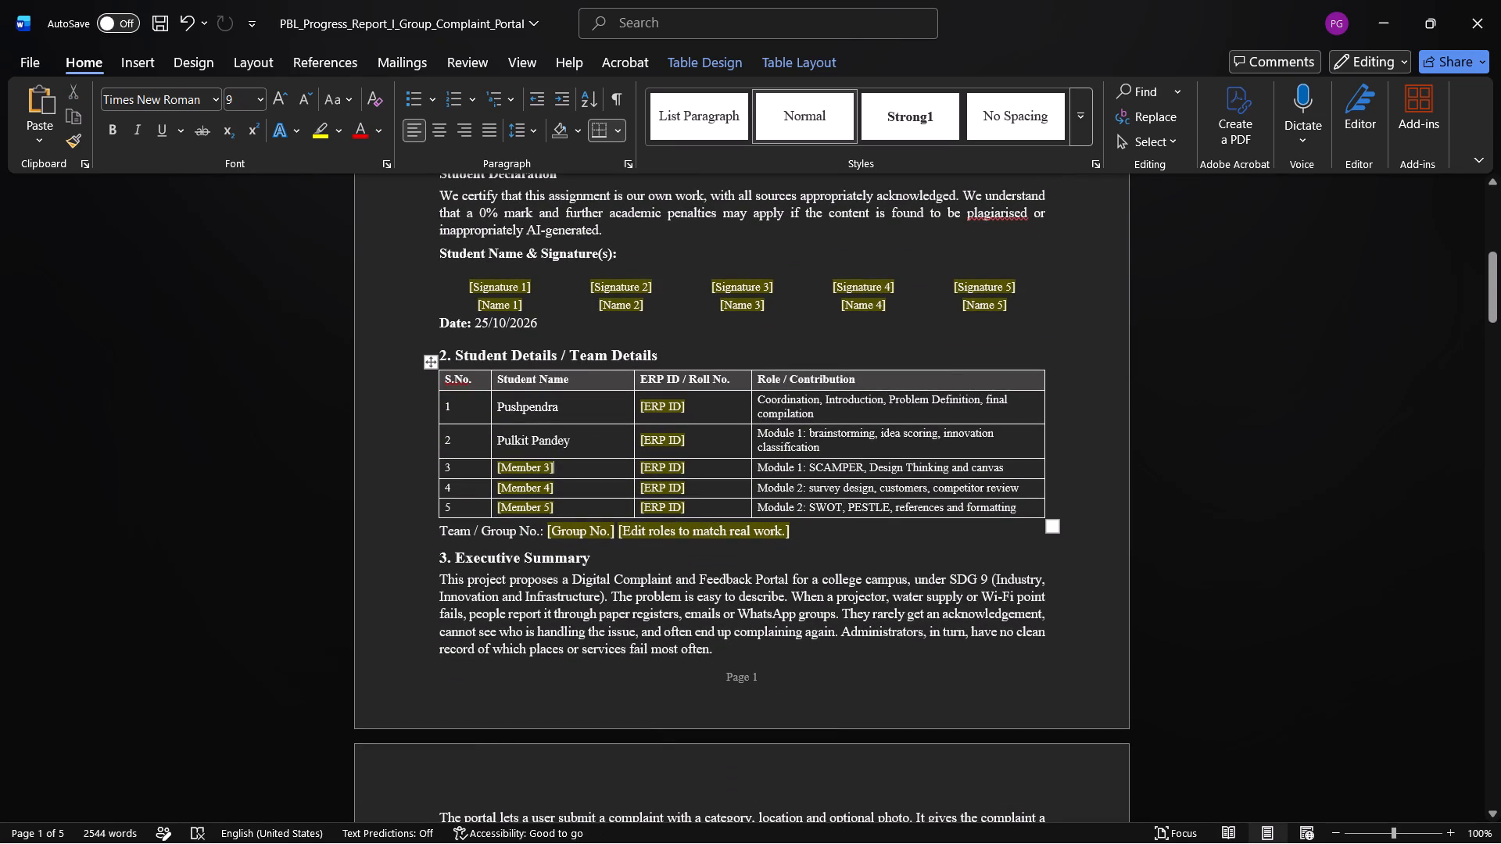
key(BackSpace)
key(BackSpace)
key(BackSpace)
key(BackSpace)
key(BackSpace)
key(BackSpace)
key(BackSpace)
key(BackSpace)
key(BackSpace)
key(BackSpace)
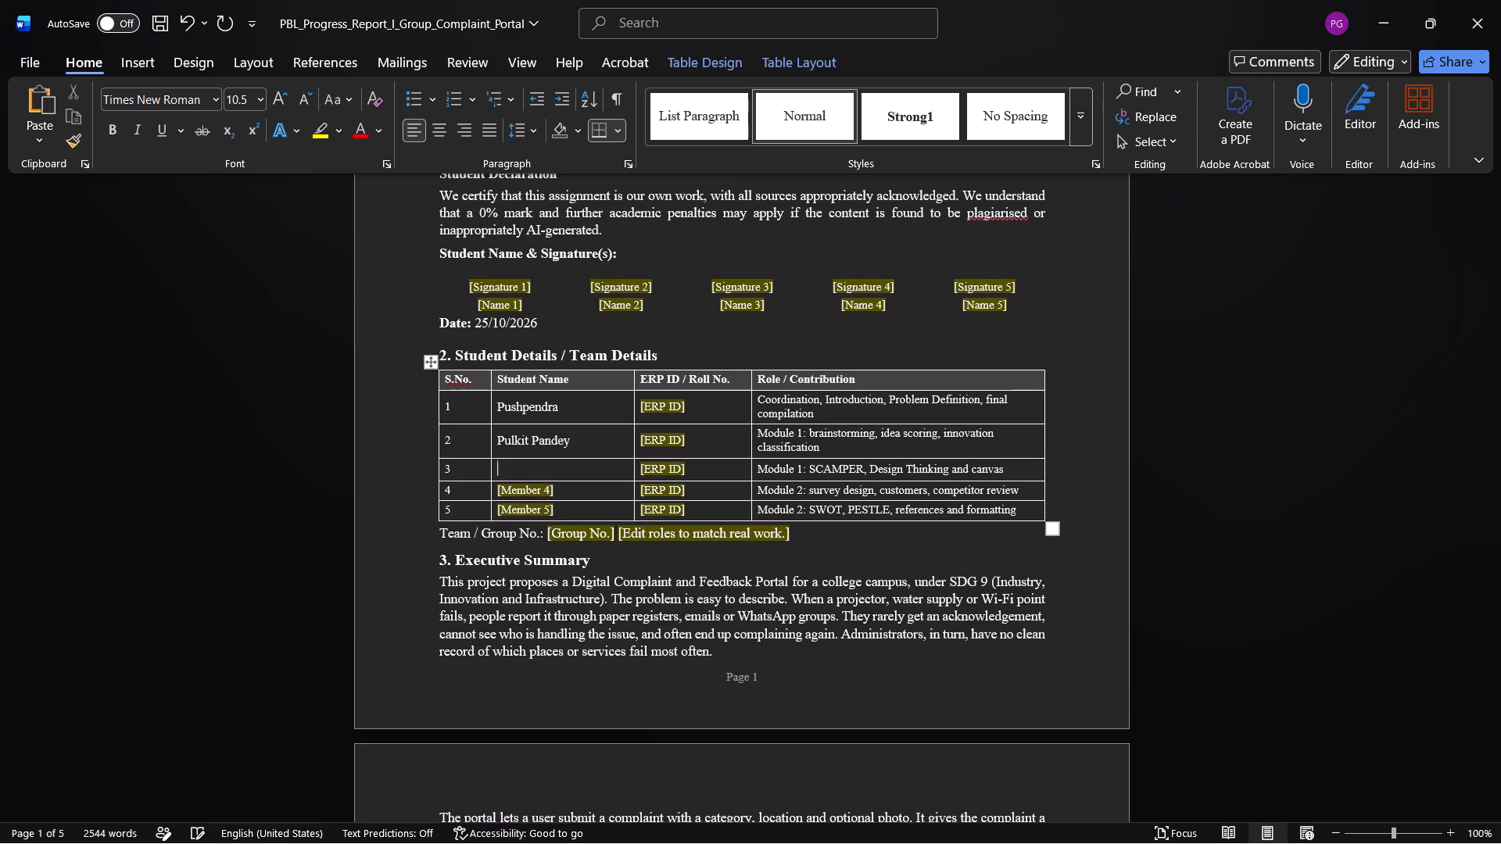
key(ctrl+v)
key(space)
Insert spaces before the fourth member's name in the Student(s) Name row so the whole name wraps onto the second line.
scroll(577, 472, up, 1)
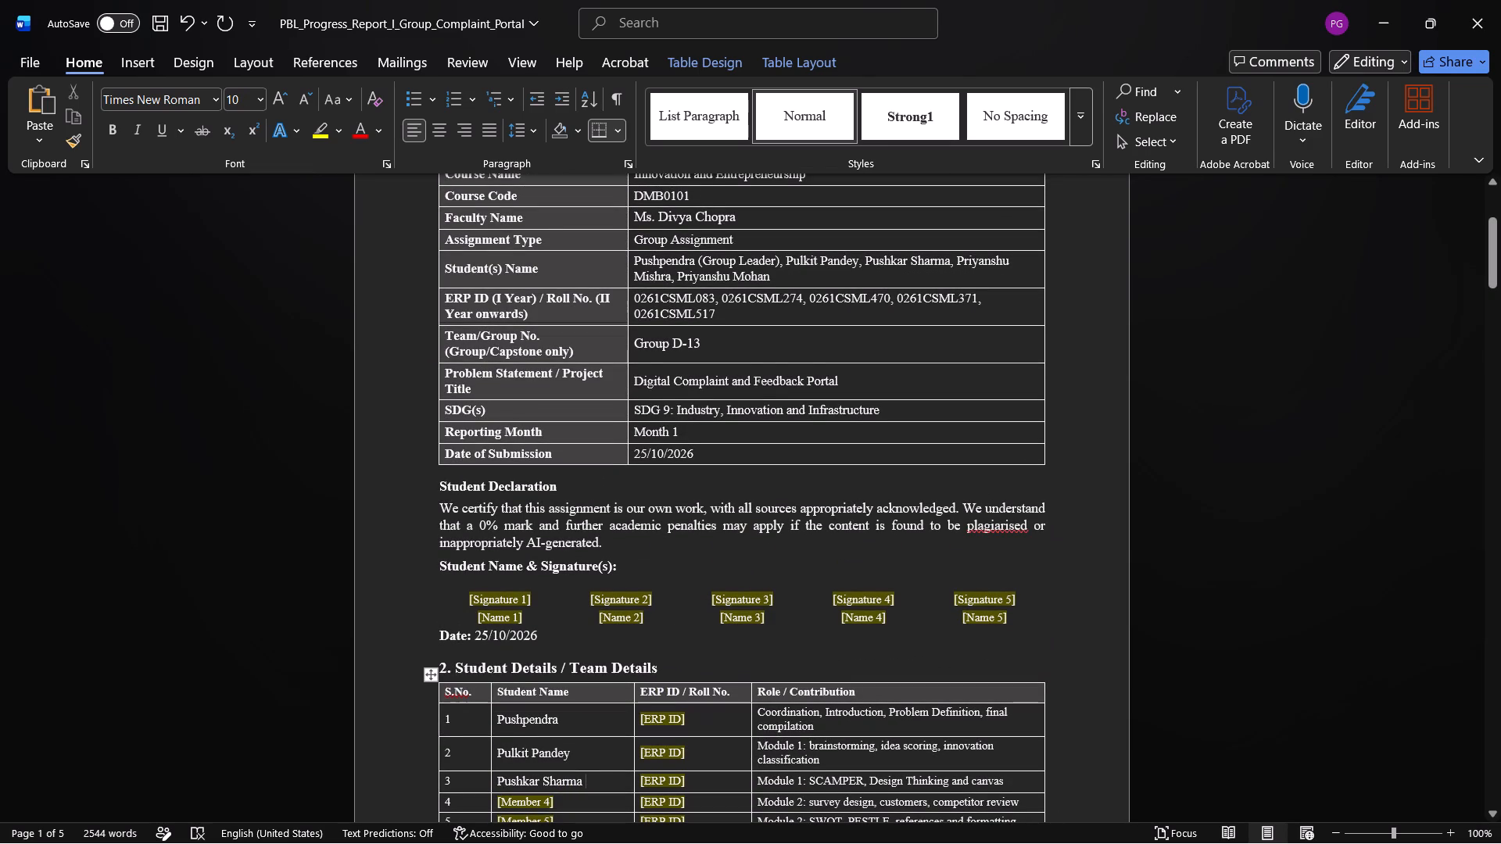
click(956, 262)
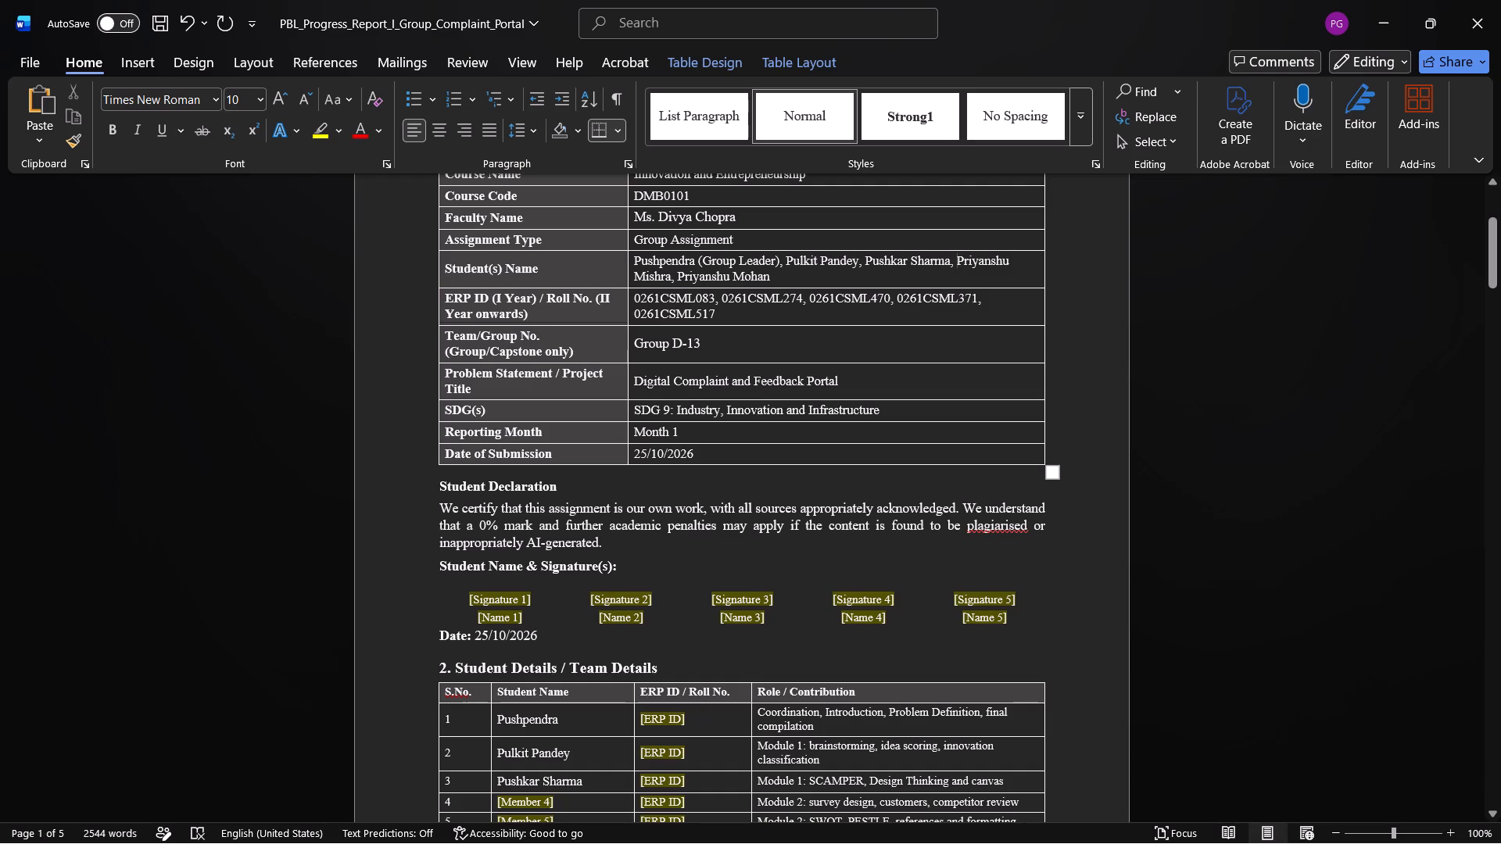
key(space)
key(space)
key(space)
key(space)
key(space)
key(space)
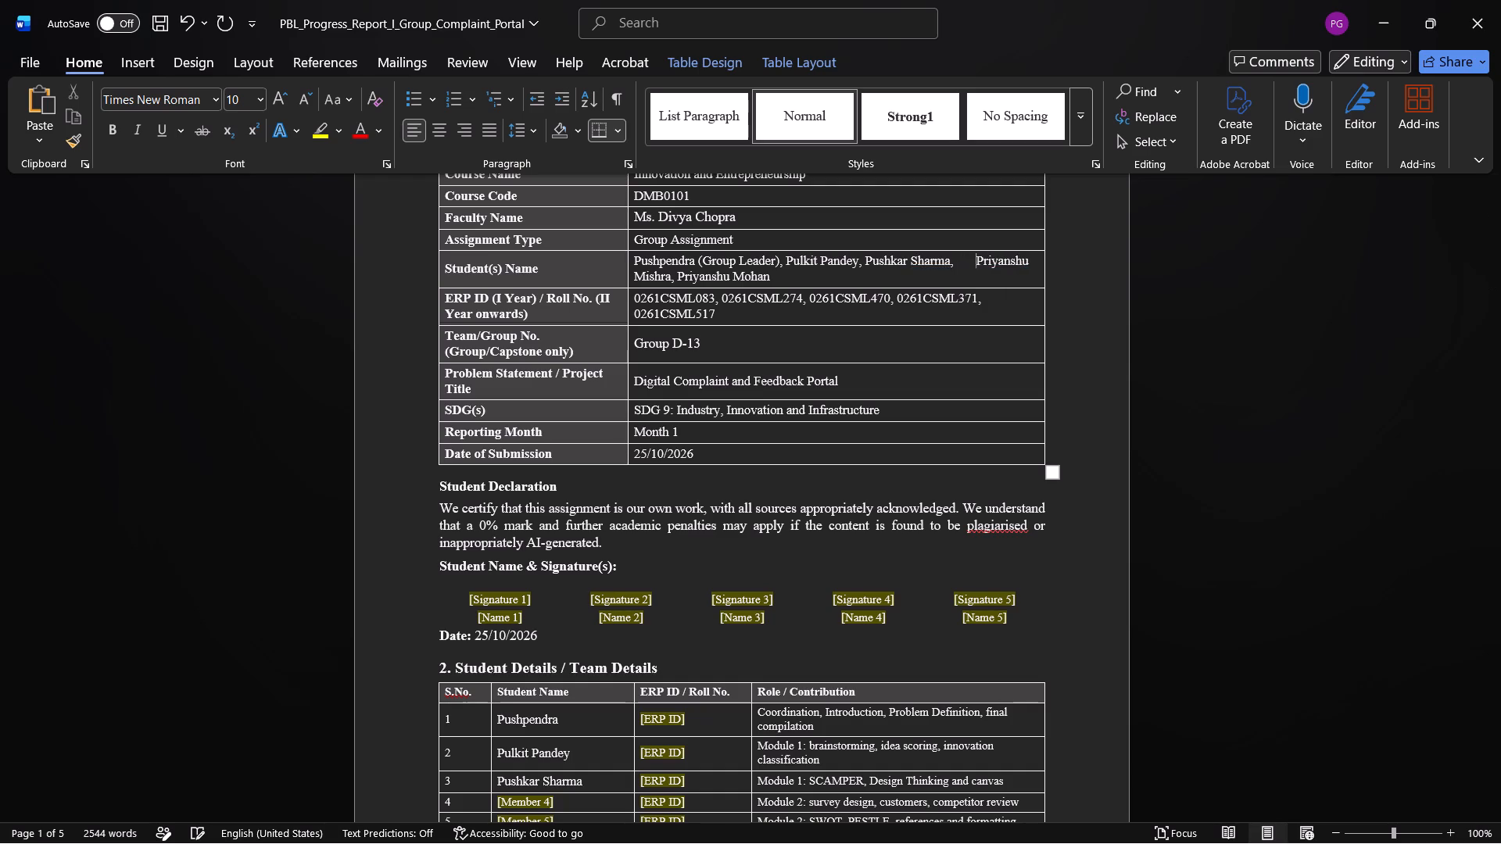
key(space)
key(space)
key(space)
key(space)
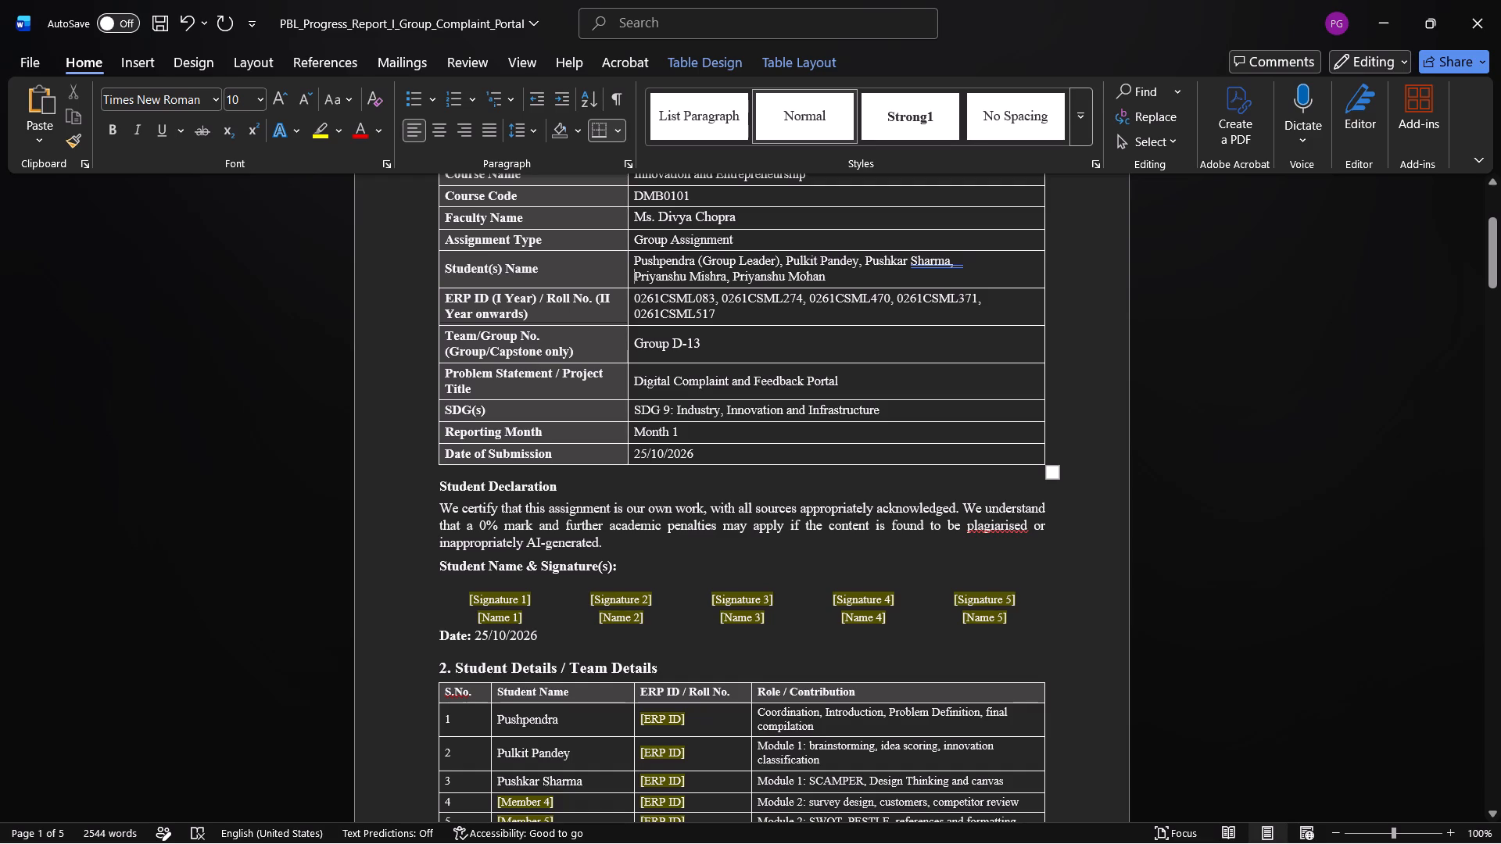
Replace [Member 4] in the Student Details / Team Details table with the fourth member's name copied from the Student(s) Name row.
drag(636, 275, 718, 281)
key(ctrl+c)
scroll(718, 281, down, 2)
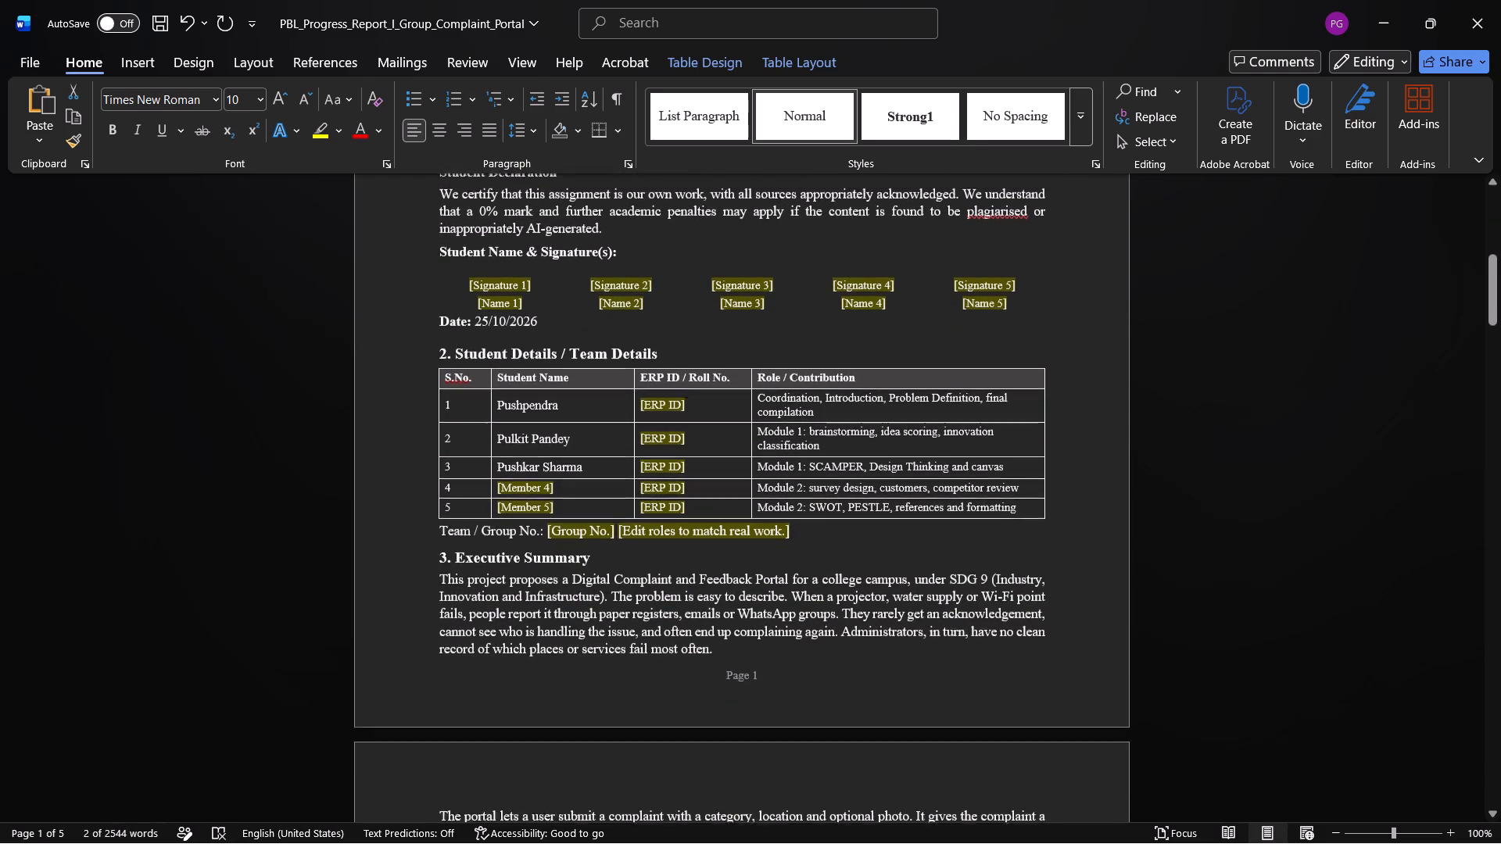
click(586, 456)
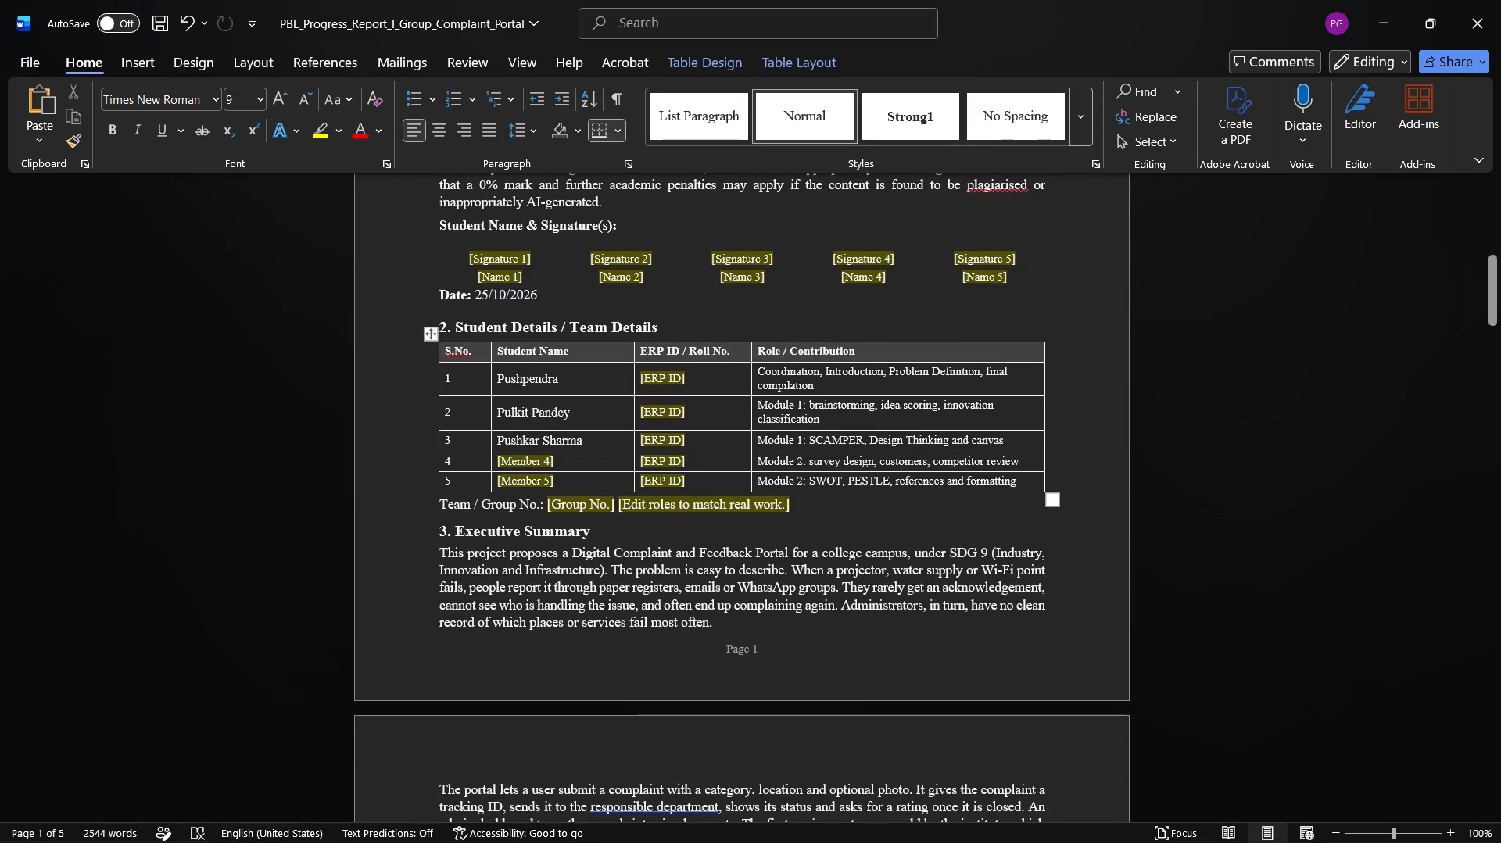
key(BackSpace)
key(BackSpace)
key(BackSpace)
key(BackSpace)
key(BackSpace)
key(BackSpace)
key(BackSpace)
key(BackSpace)
key(BackSpace)
key(BackSpace)
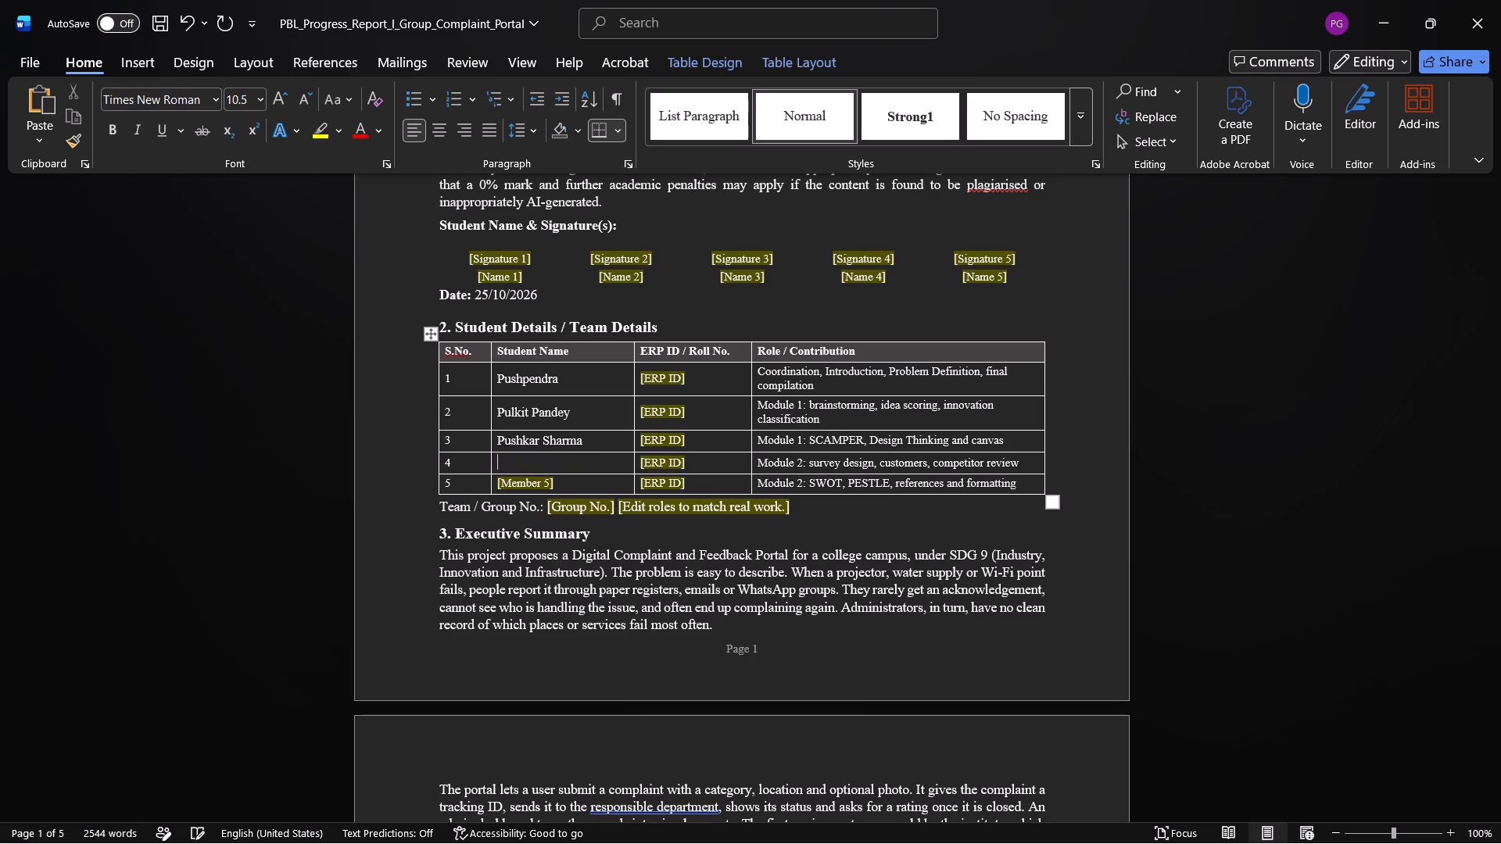
key(ctrl+v)
Replace [Member 5] in the team table with the fifth member's name, reusing the copied fourth member's name and changing the surname.
scroll(586, 456, up, 3)
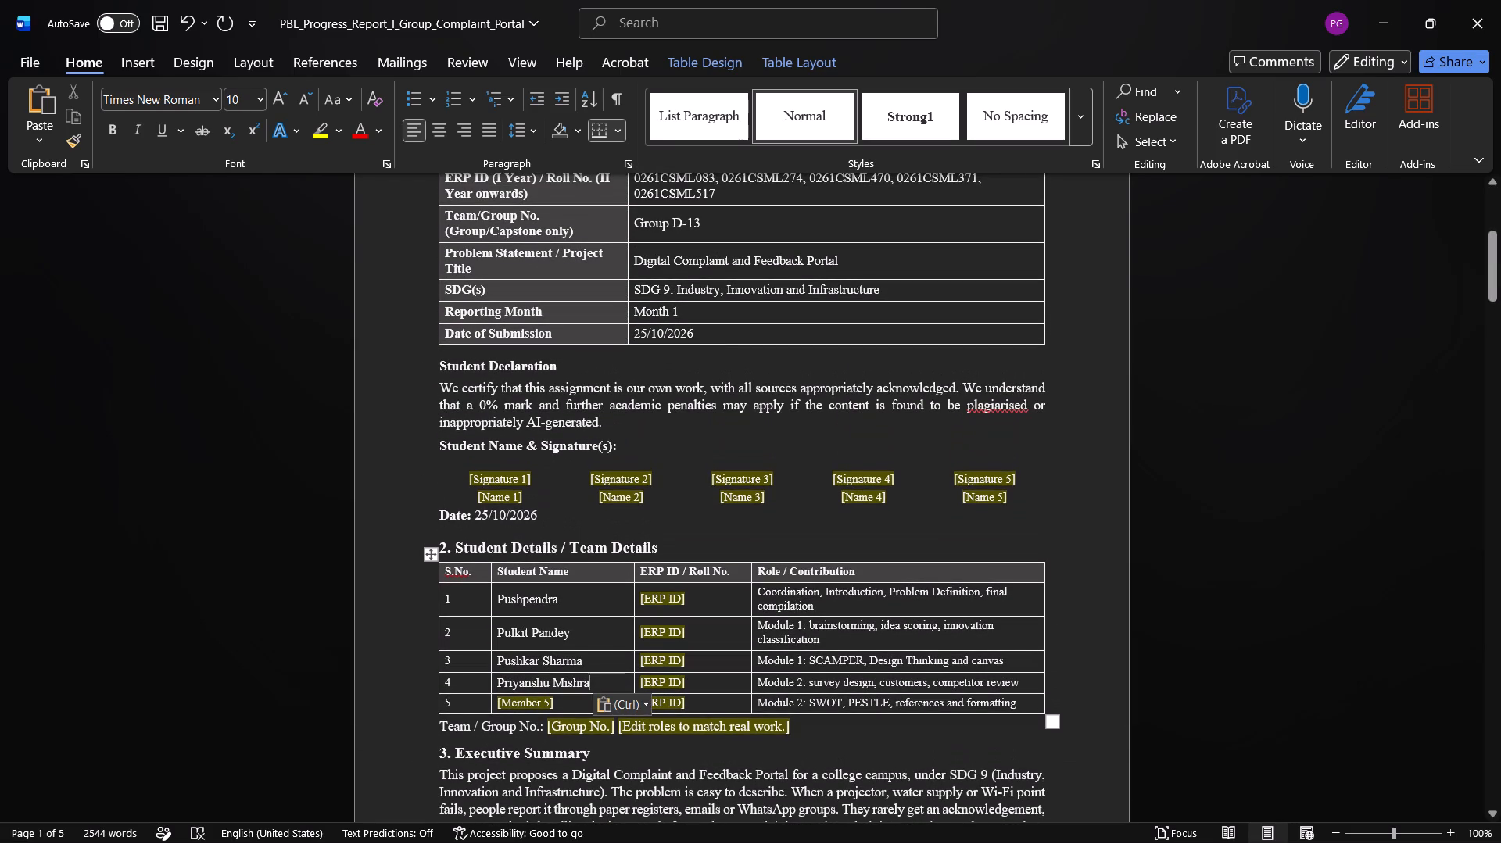
click(567, 707)
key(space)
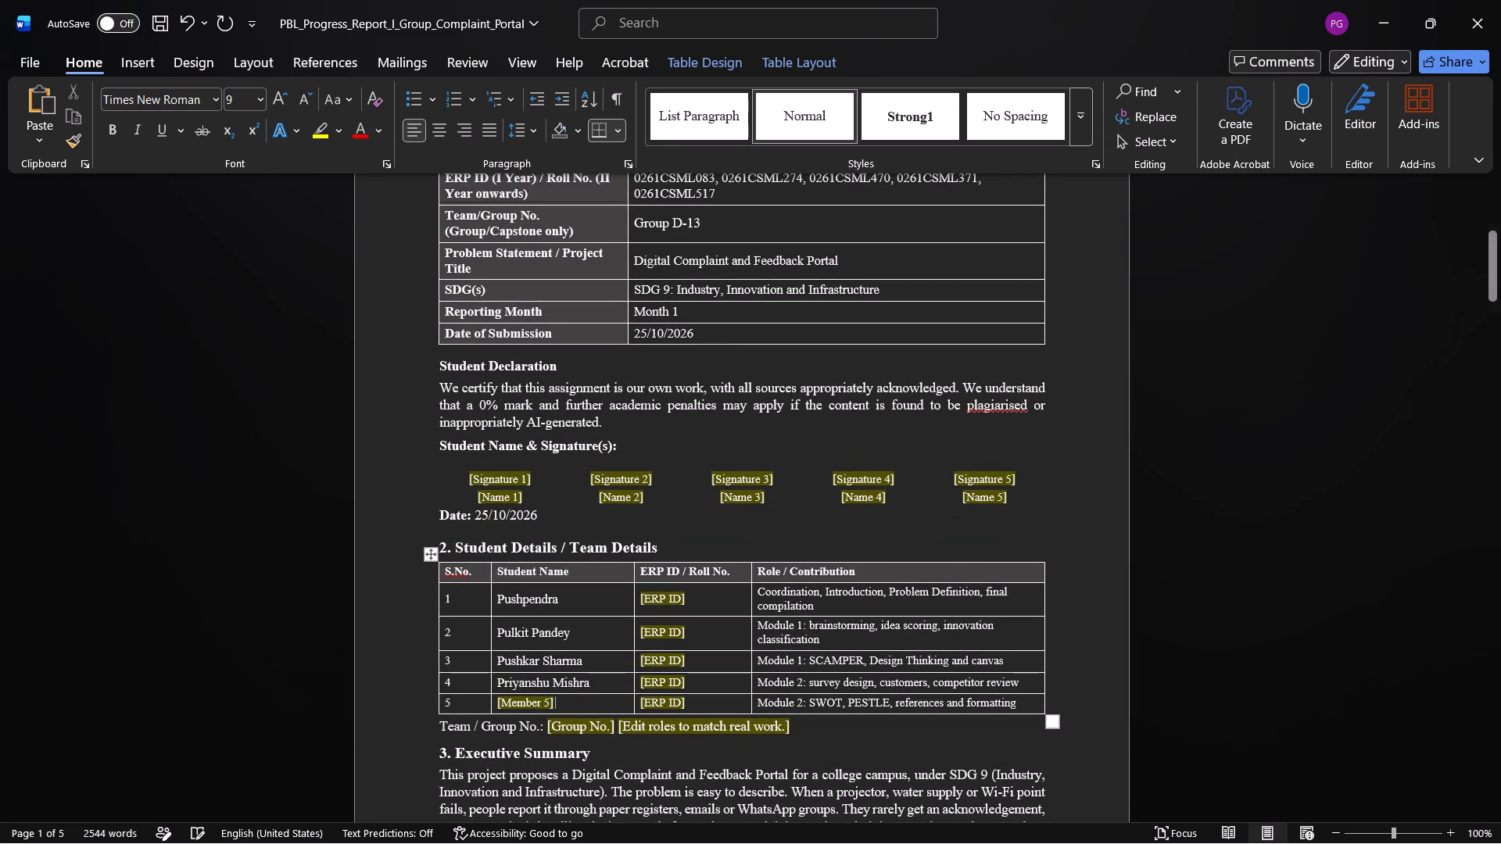
key(BackSpace)
key(BackSpace)
key(BackSpace)
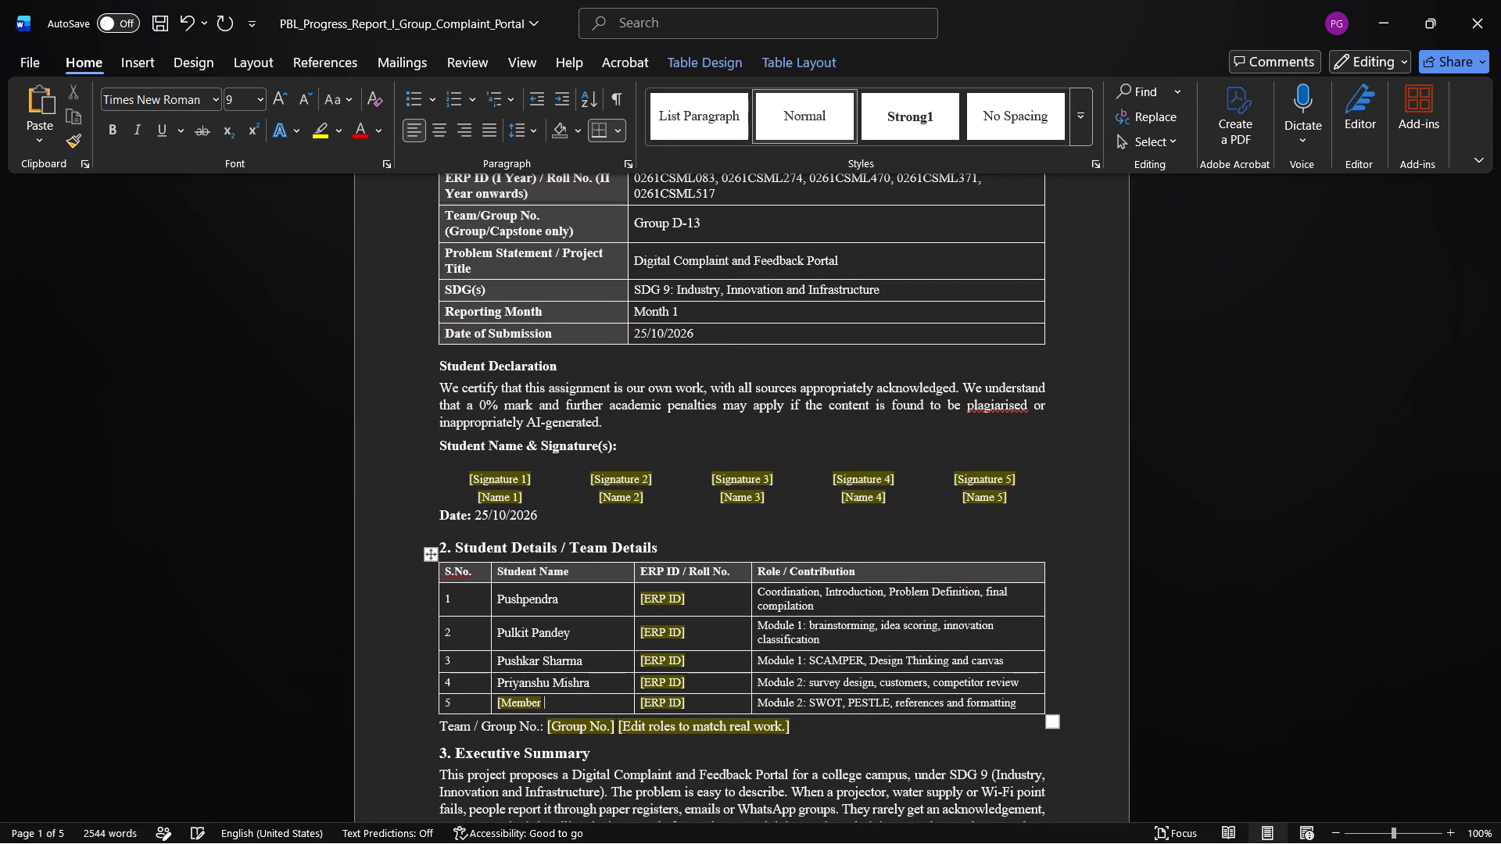
key(BackSpace)
key(BackSpace)
key(BackSpace)
key(BackSpace)
key(BackSpace)
key(BackSpace)
key(BackSpace)
key(BackSpace)
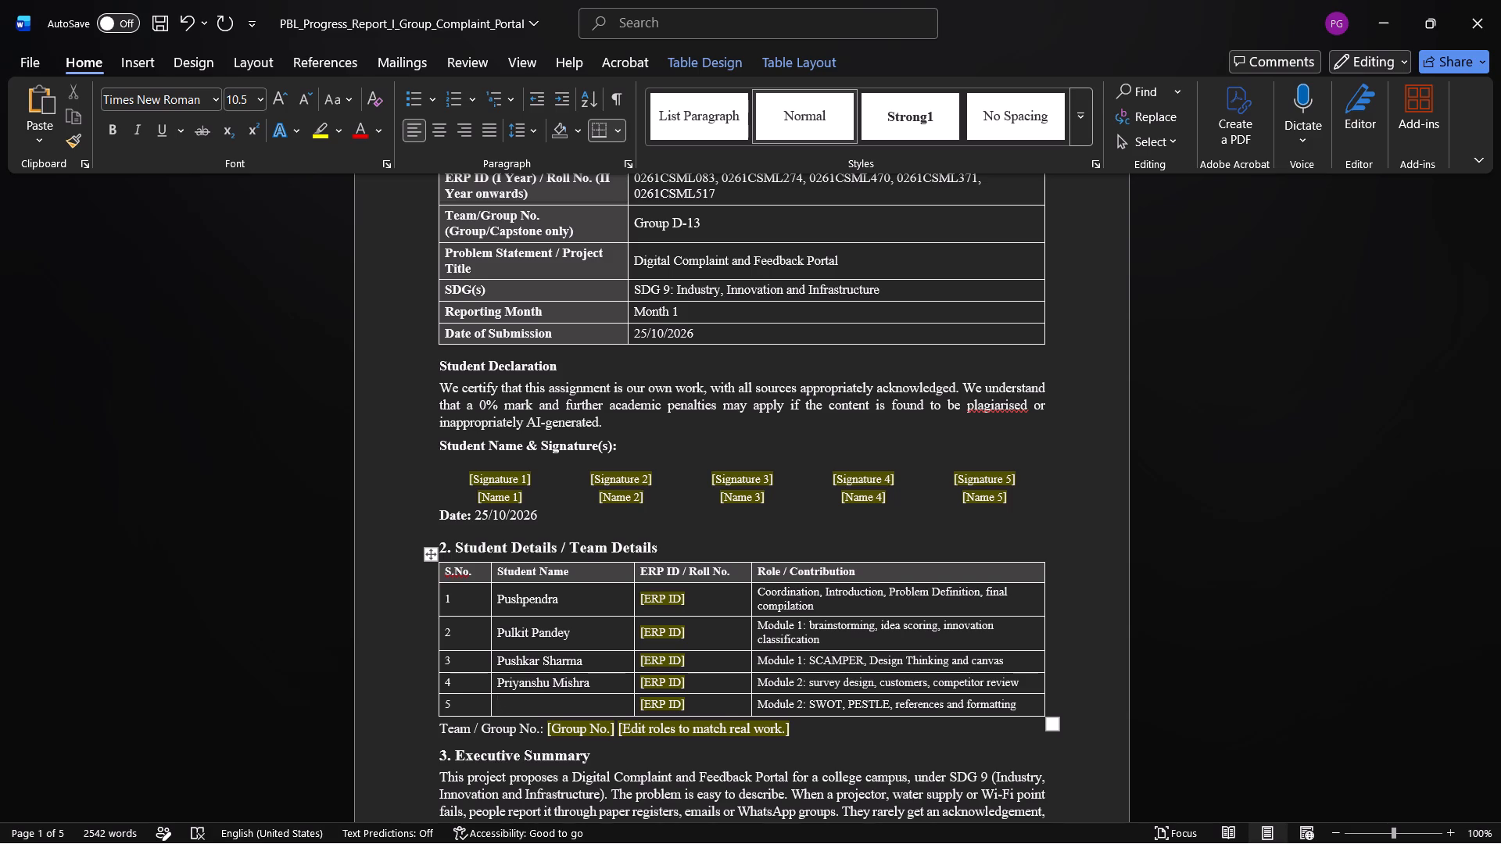
key(ctrl+v)
key(BackSpace)
key(BackSpace)
key(BackSpace)
key(BackSpace)
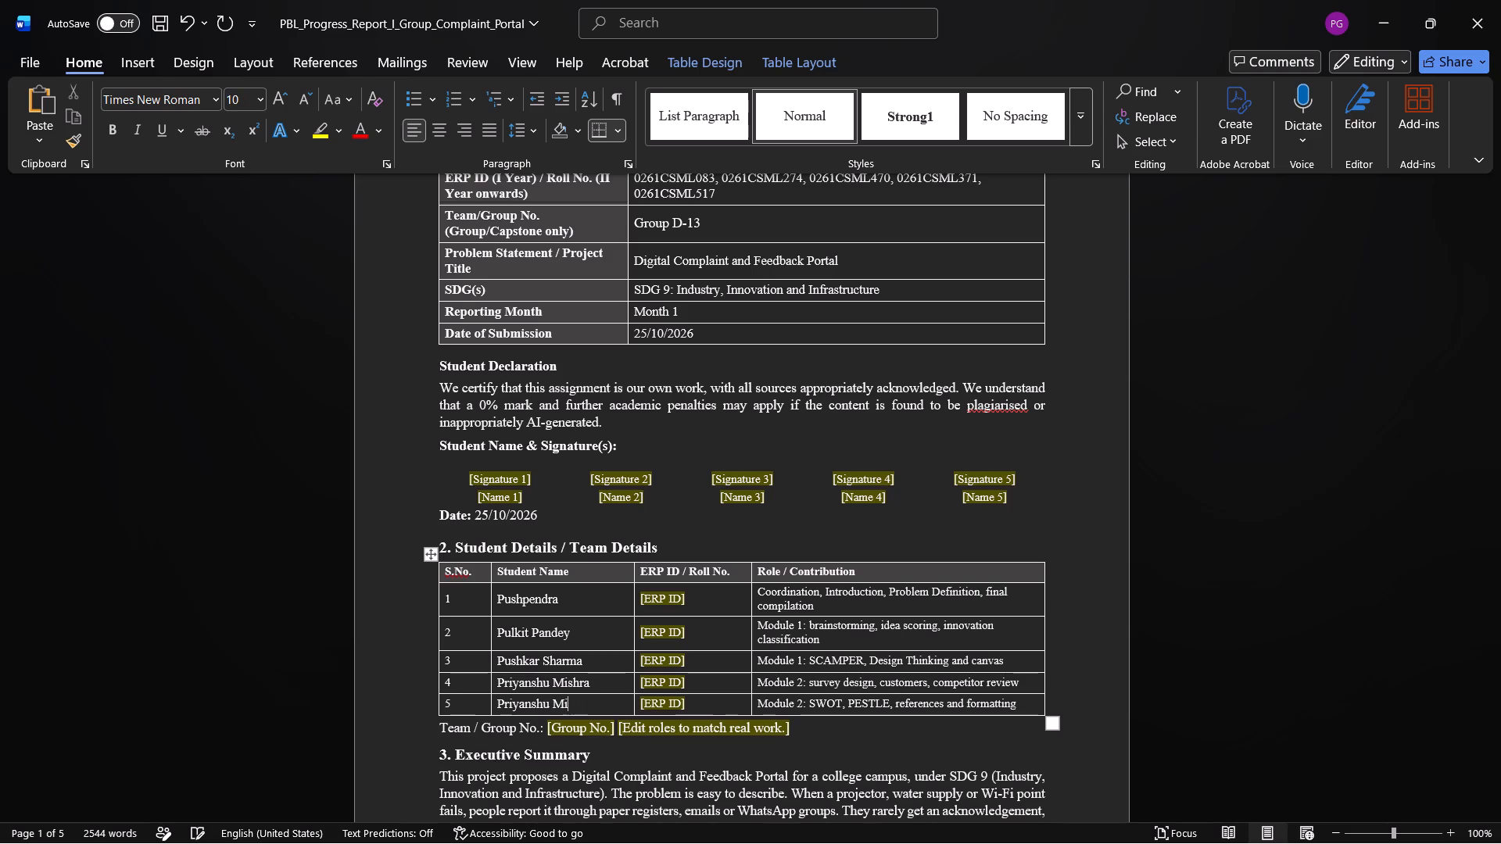
key(BackSpace)
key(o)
key(BackSpace)
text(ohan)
Delete the [ERP ID] placeholders from rows 1 and 2 of the Student Details / Team Details table.
click(718, 592)
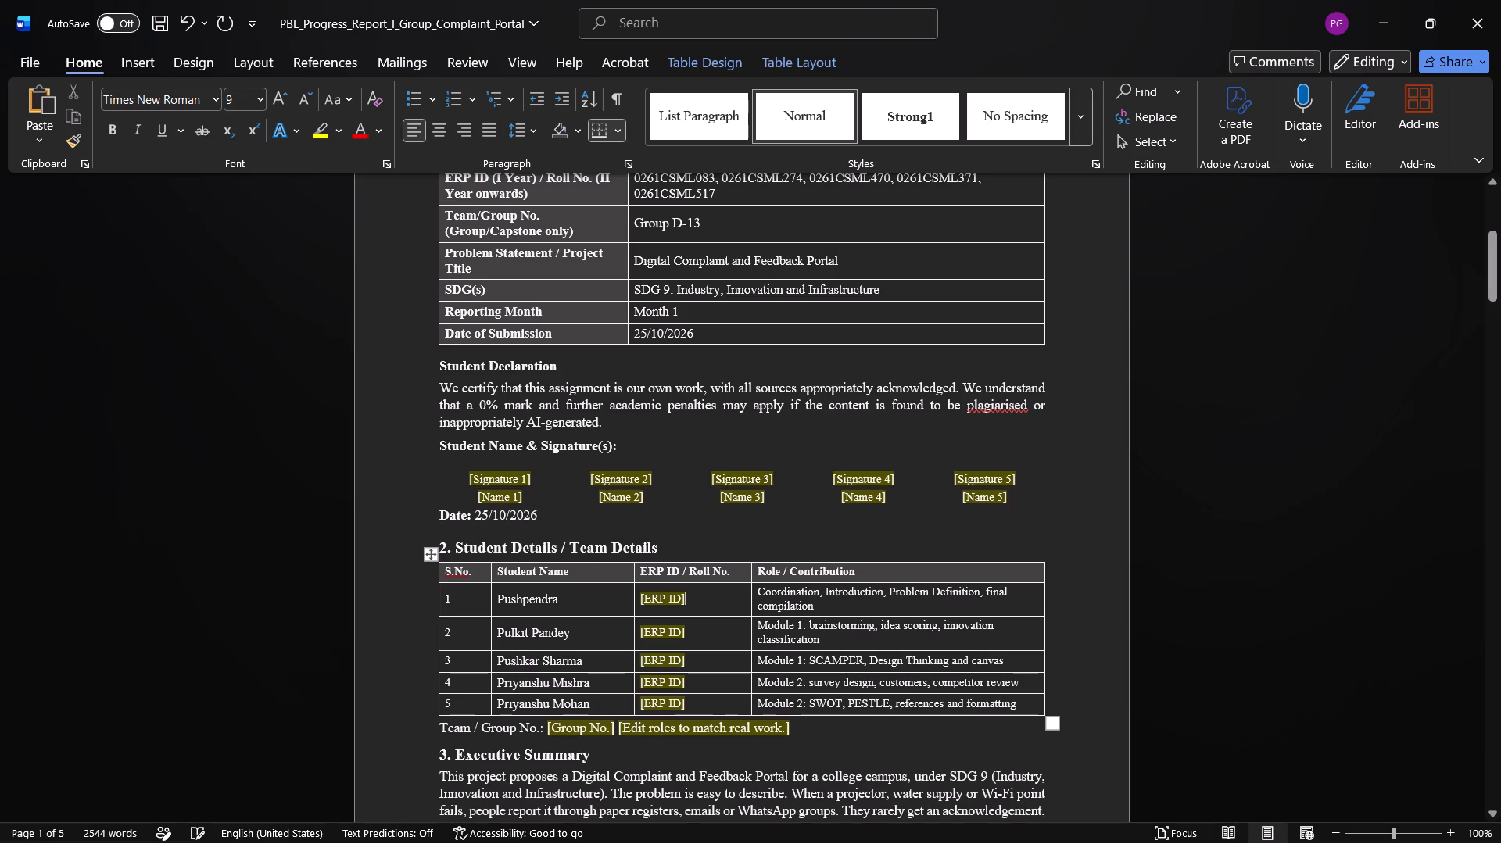
key(BackSpace)
key(BackSpace)
key(BackSpace)
key(BackSpace)
key(BackSpace)
key(BackSpace)
key(BackSpace)
key(BackSpace)
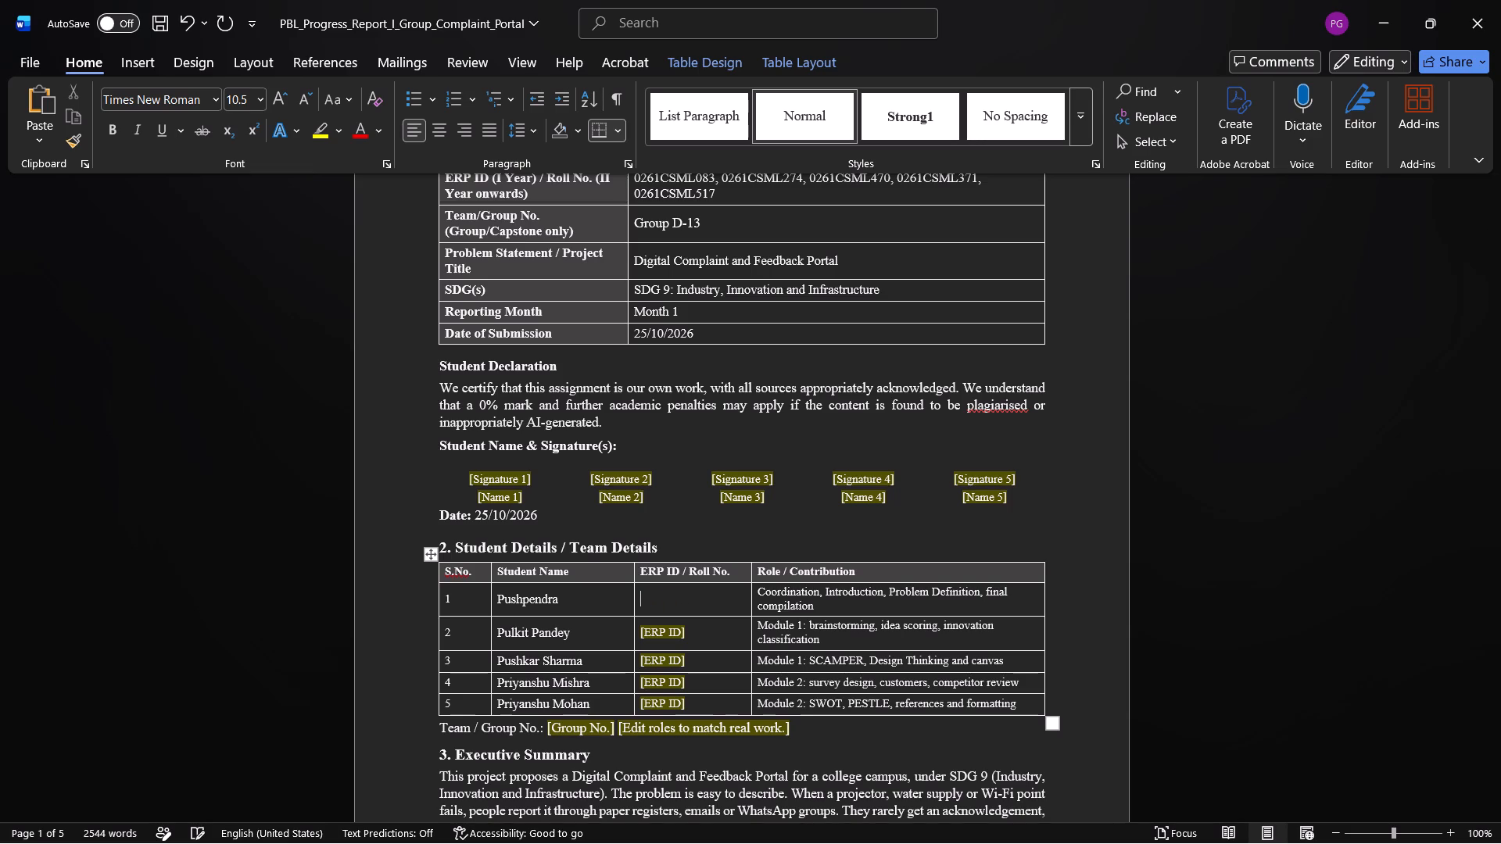
click(690, 638)
key(BackSpace)
key(BackSpace)
key(BackSpace)
key(BackSpace)
key(BackSpace)
key(BackSpace)
key(BackSpace)
key(BackSpace)
Delete the [ERP ID] placeholder from row 3 of the Student Details / Team Details table.
key(Down)
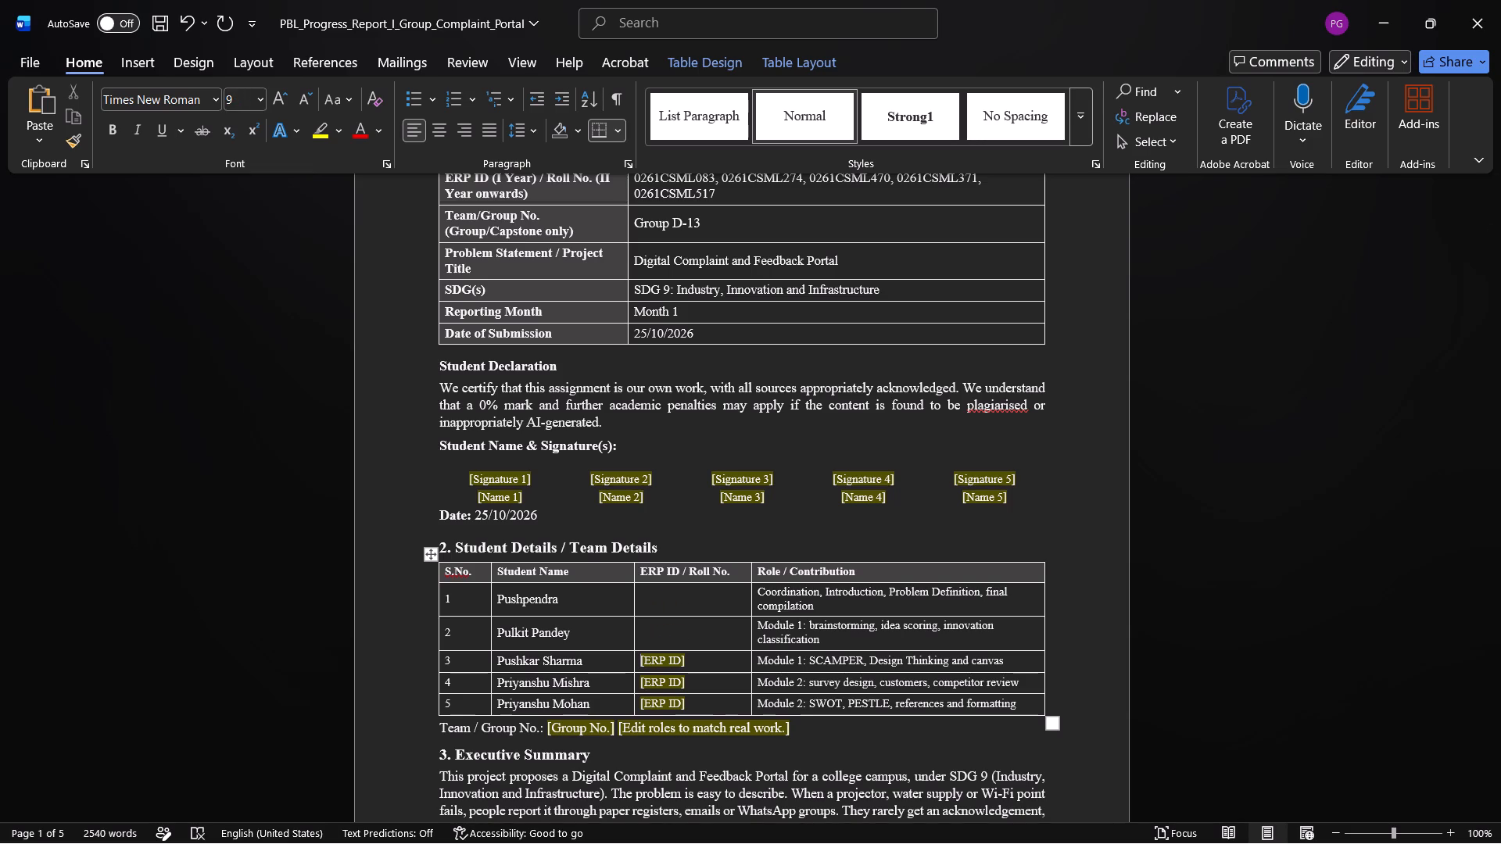
key(Right)
key(Right)
key(Right)
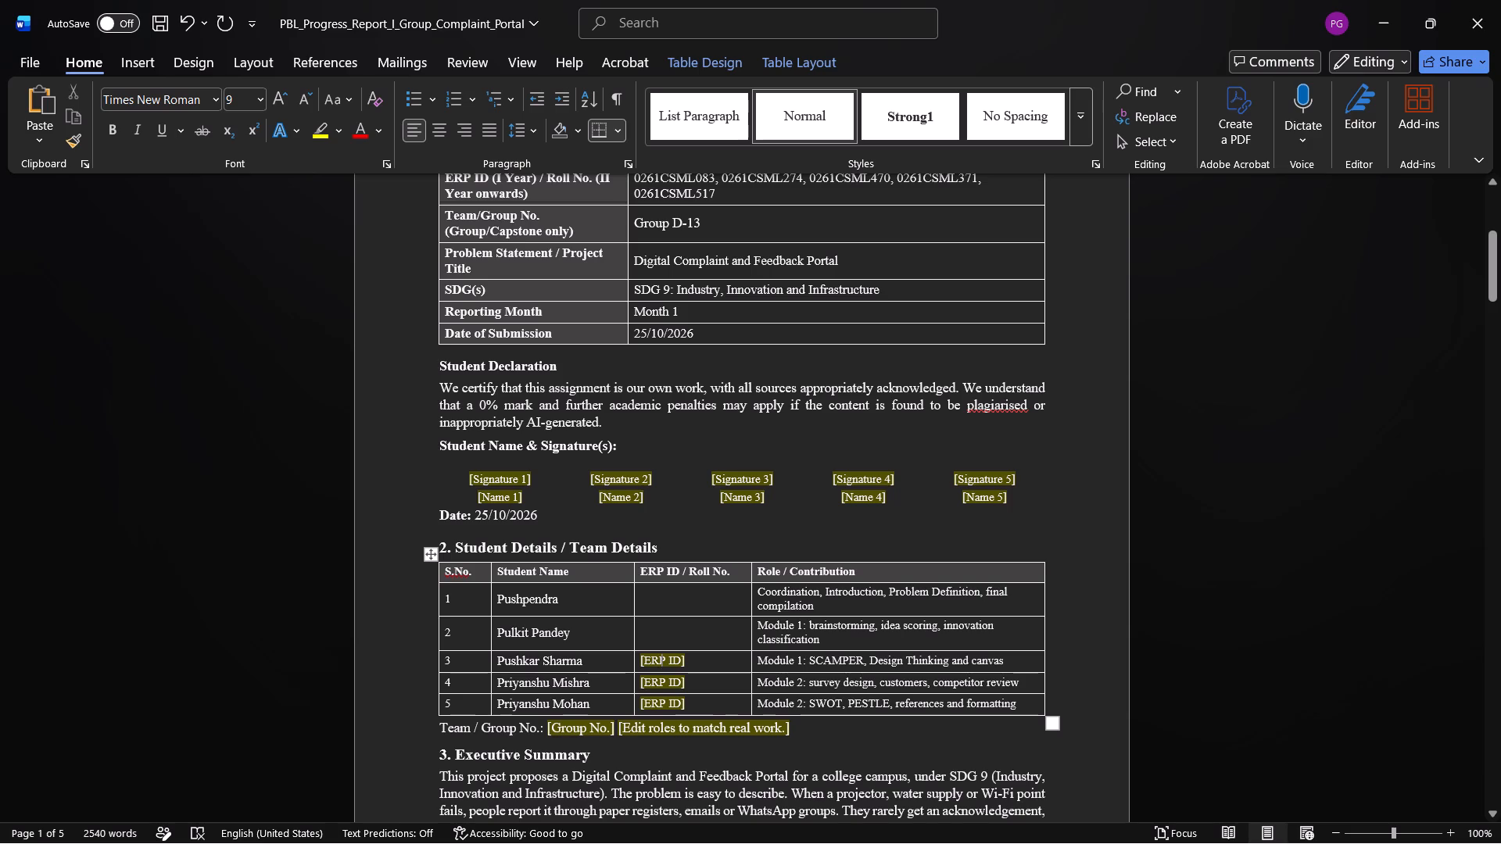
key(Right)
key(Right)
key(Right)
key(Right)
key(Right)
key(BackSpace)
key(BackSpace)
key(BackSpace)
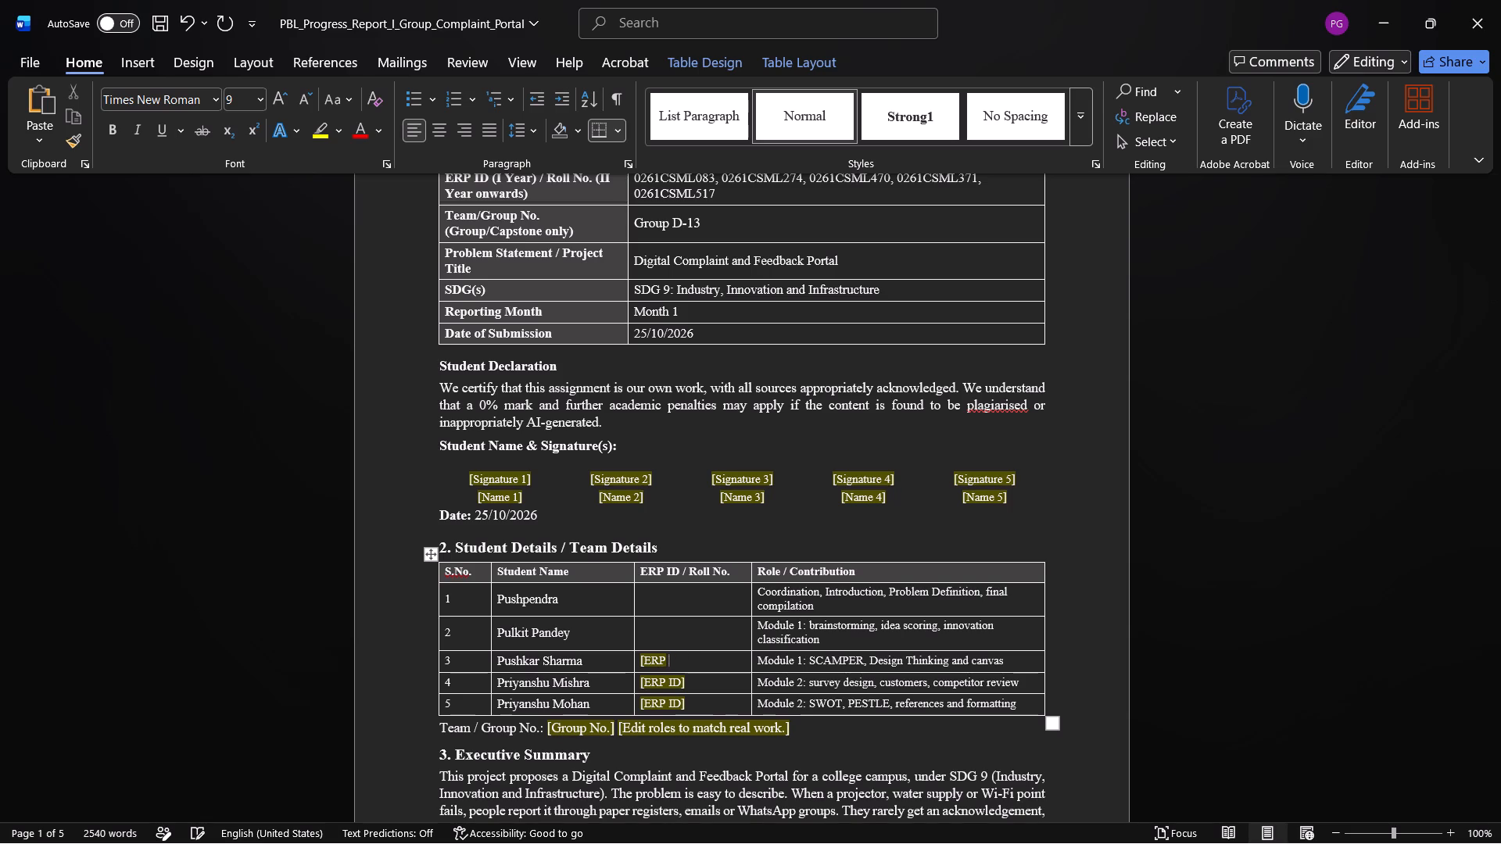
key(BackSpace)
key(BackSpace)
key(BackSpace)
key(BackSpace)
key(BackSpace)
key(BackSpace)
Delete the [ERP ID] placeholder from row 4 of the Student Details / Team Details table.
key(Down)
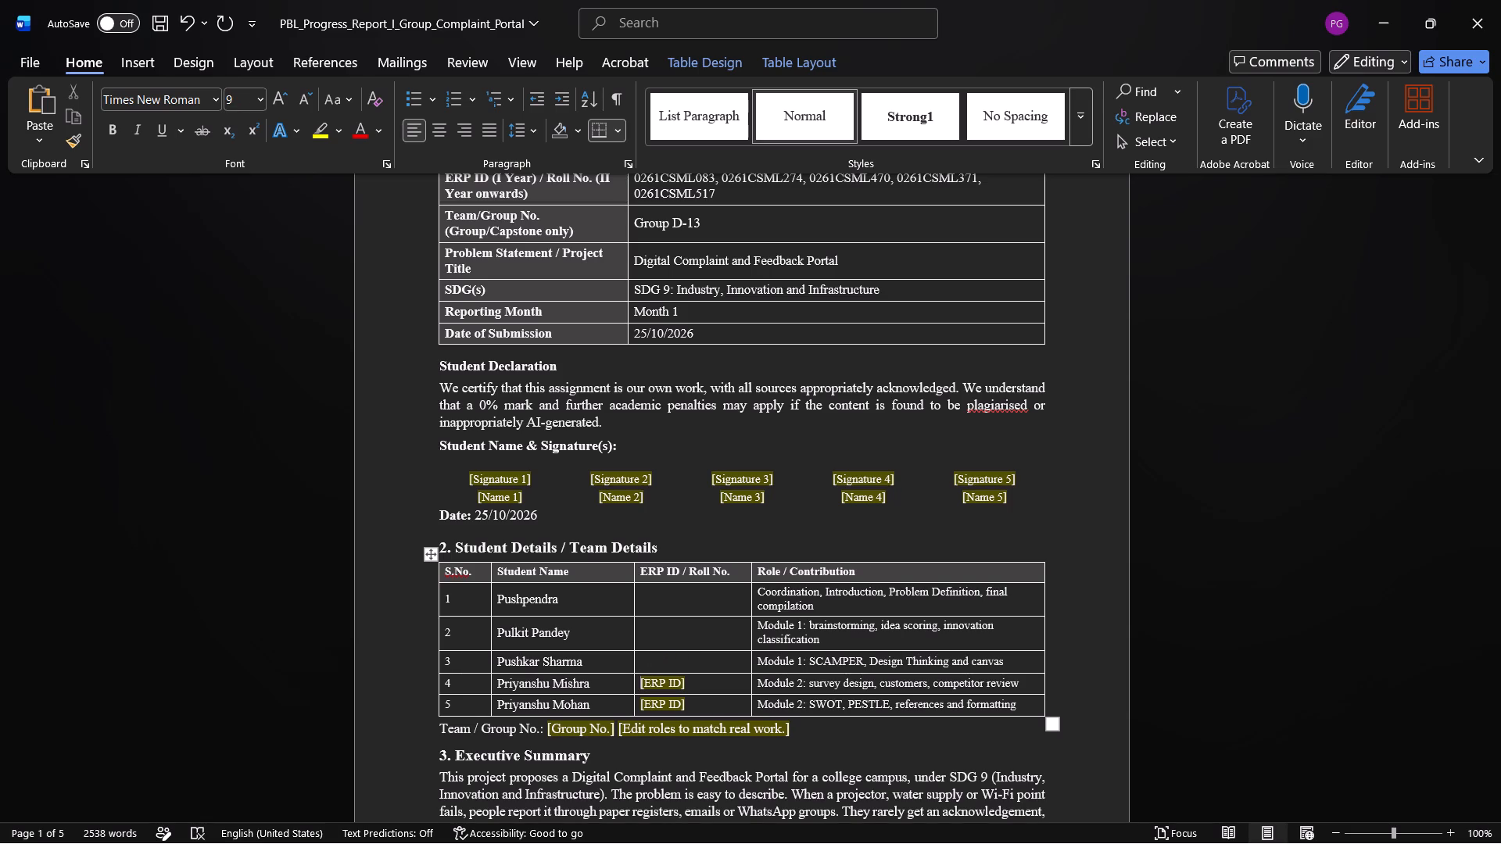
key(Right)
key(Right)
key(Right)
key(Right)
key(Right)
key(Right)
key(Right)
key(Right)
key(BackSpace)
key(BackSpace)
key(BackSpace)
key(BackSpace)
key(BackSpace)
key(BackSpace)
key(BackSpace)
key(BackSpace)
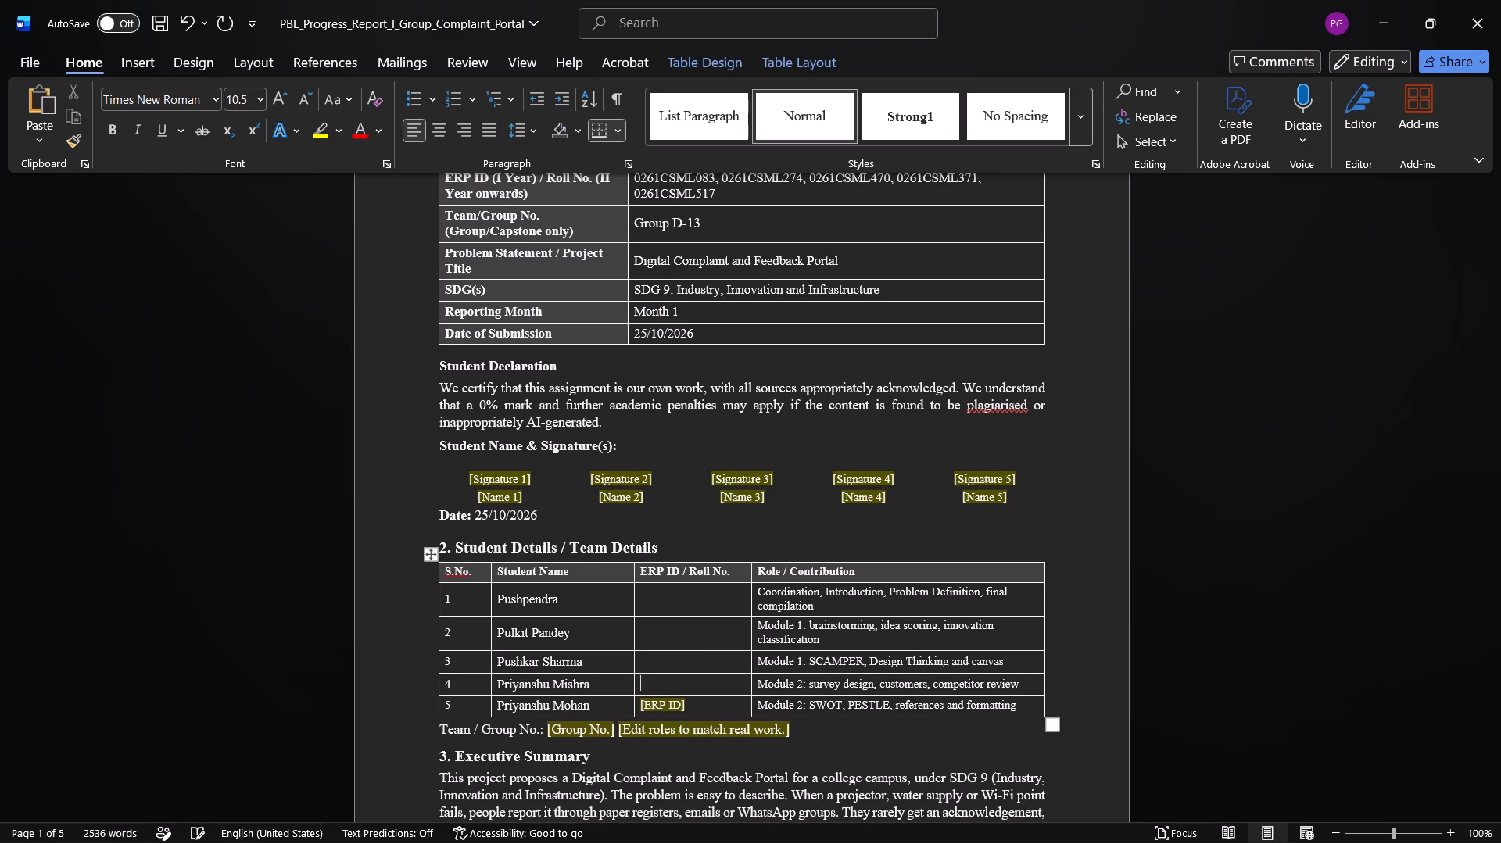
Delete the [ERP ID] placeholder from row 5 of the Student Details / Team Details table.
key(Down)
key(Right)
key(Right)
key(Right)
key(Right)
key(Right)
key(Right)
key(Right)
key(Right)
key(BackSpace)
key(BackSpace)
key(BackSpace)
key(BackSpace)
key(BackSpace)
key(BackSpace)
key(BackSpace)
key(BackSpace)
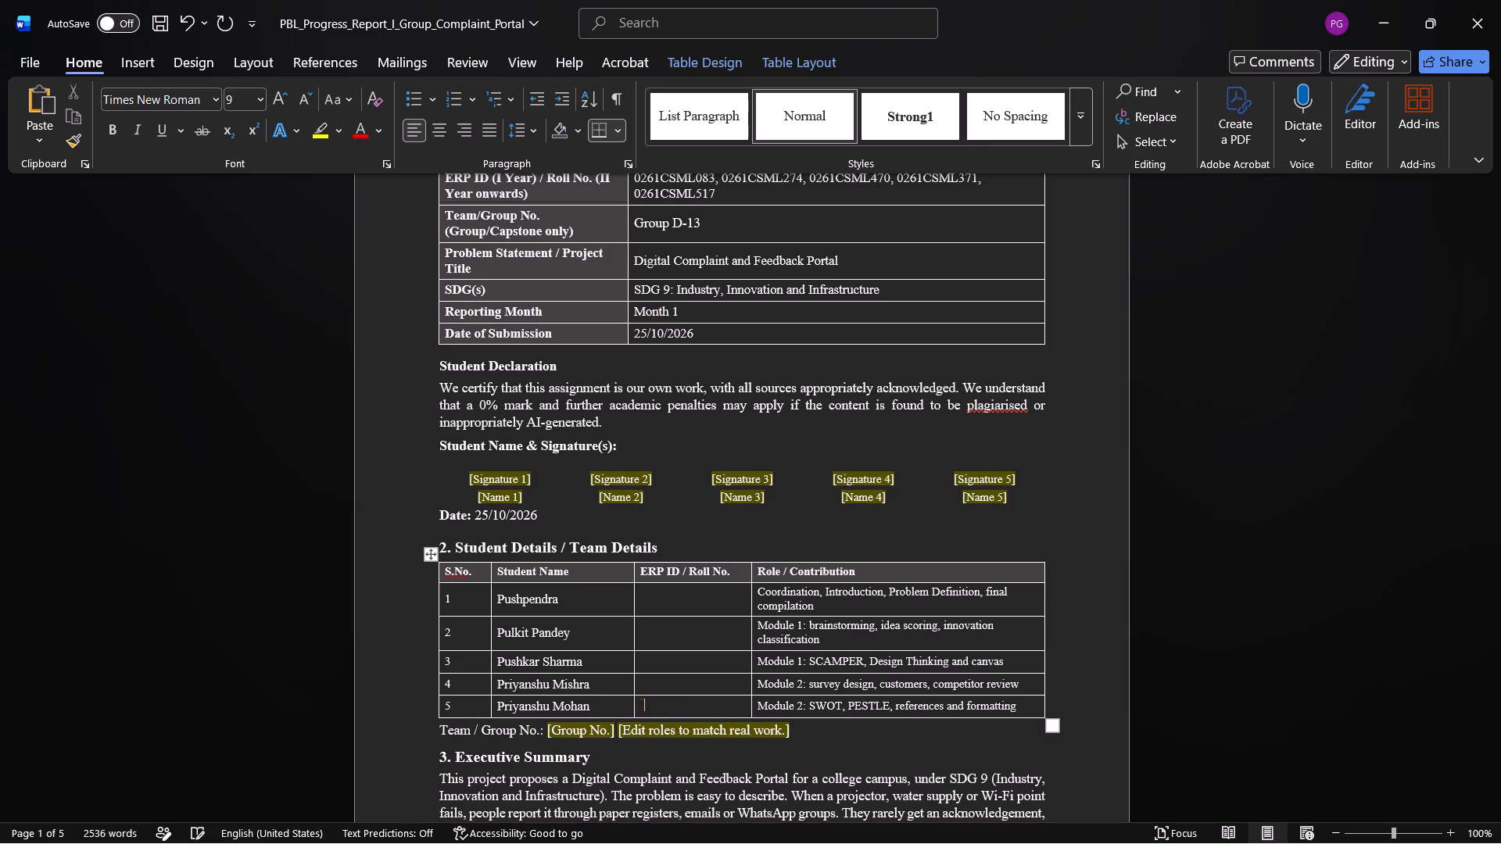
Enter the first student's roll number in the ERP ID / Roll No. cell of row 1 of the team details table.
key(Up)
key(Up)
key(Up)
key(Up)
key(Up)
key(Down)
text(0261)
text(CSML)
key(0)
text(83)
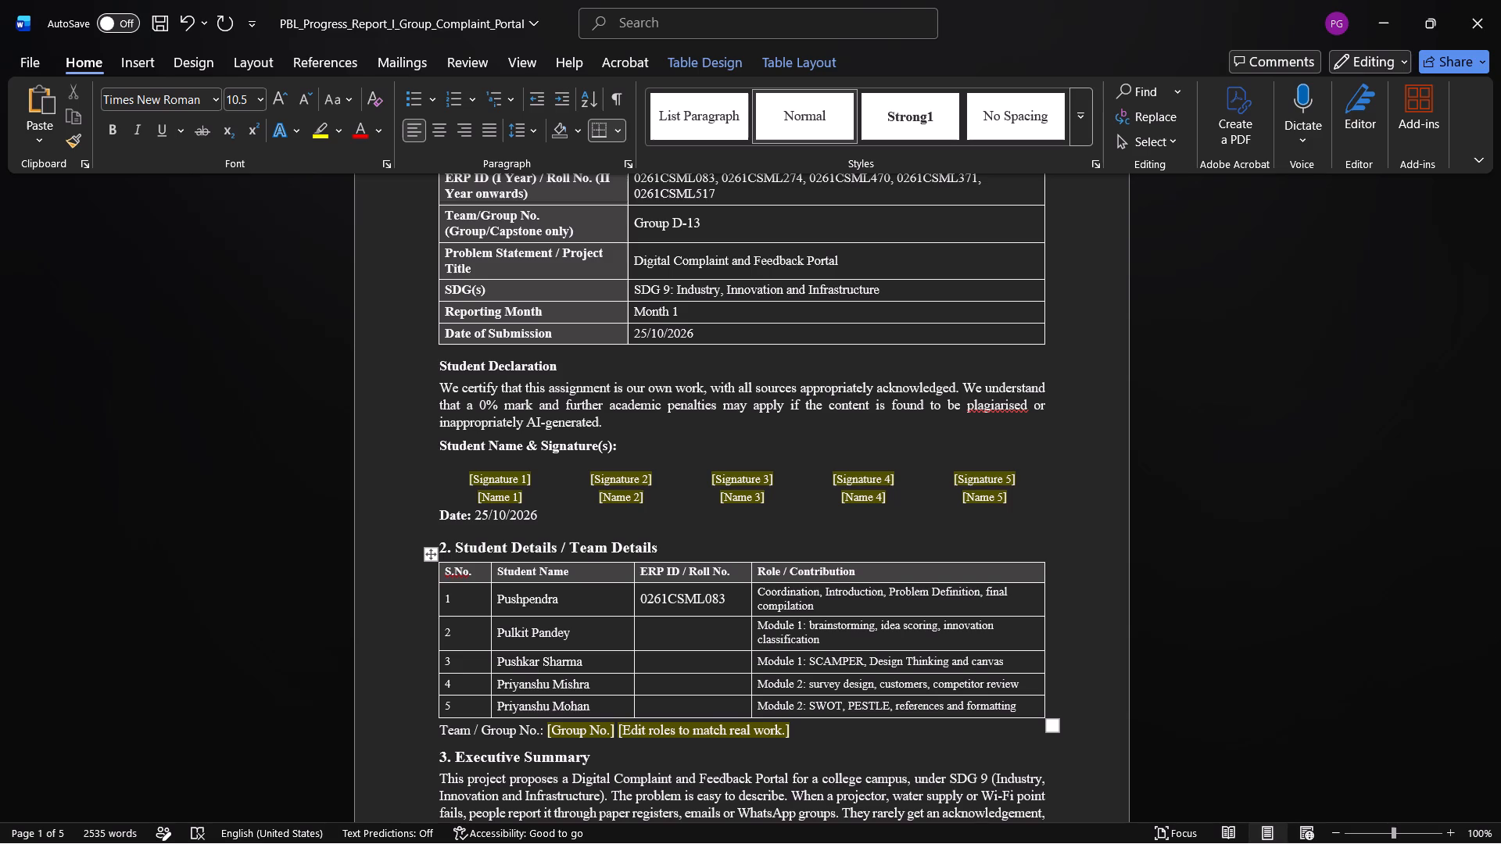
Enter the matching students' roll numbers in the ERP ID / Roll No. cells of rows 2 and 3.
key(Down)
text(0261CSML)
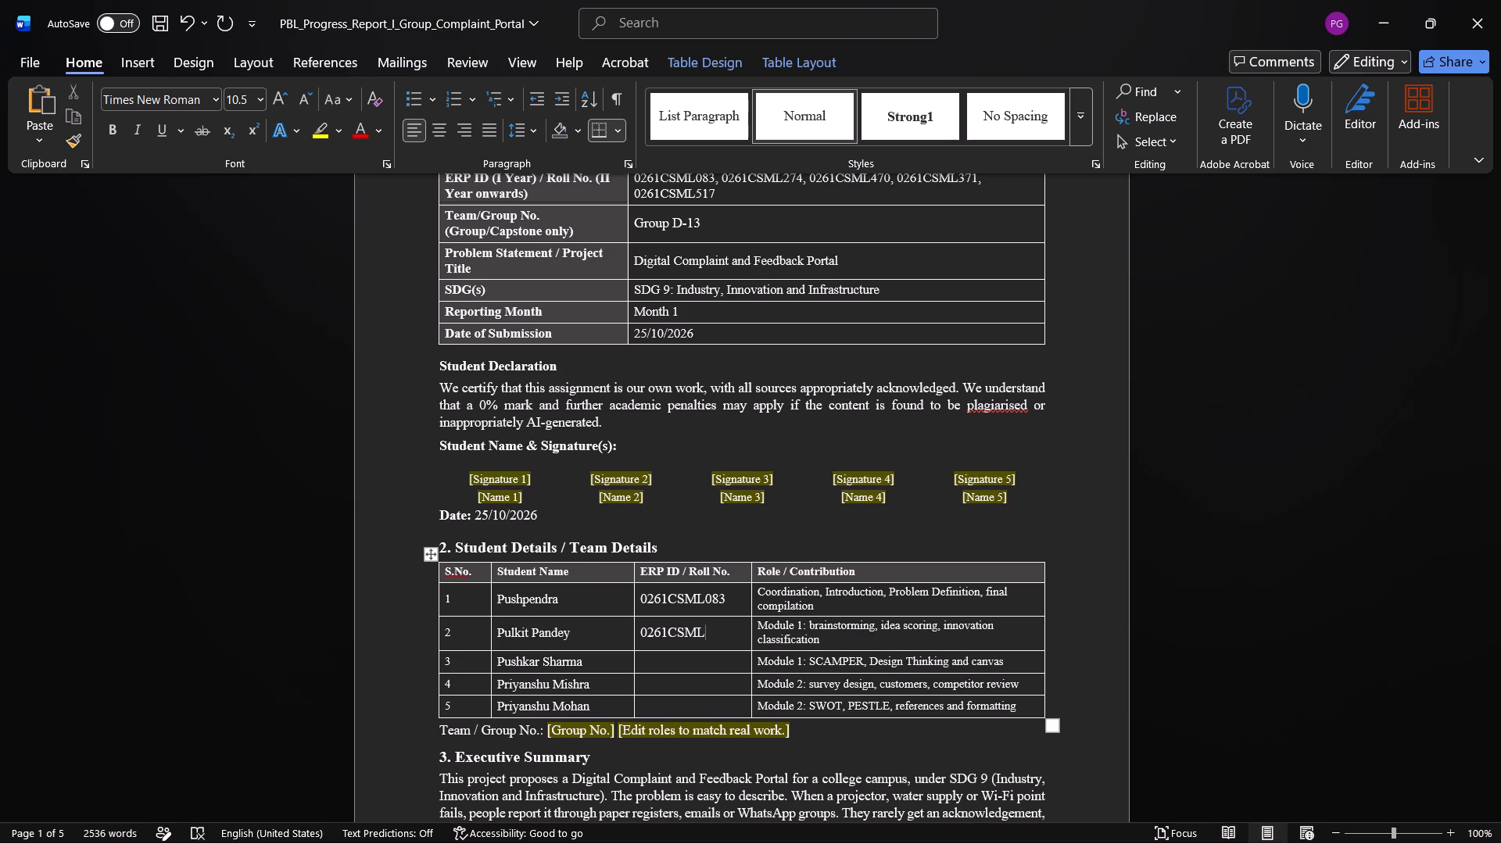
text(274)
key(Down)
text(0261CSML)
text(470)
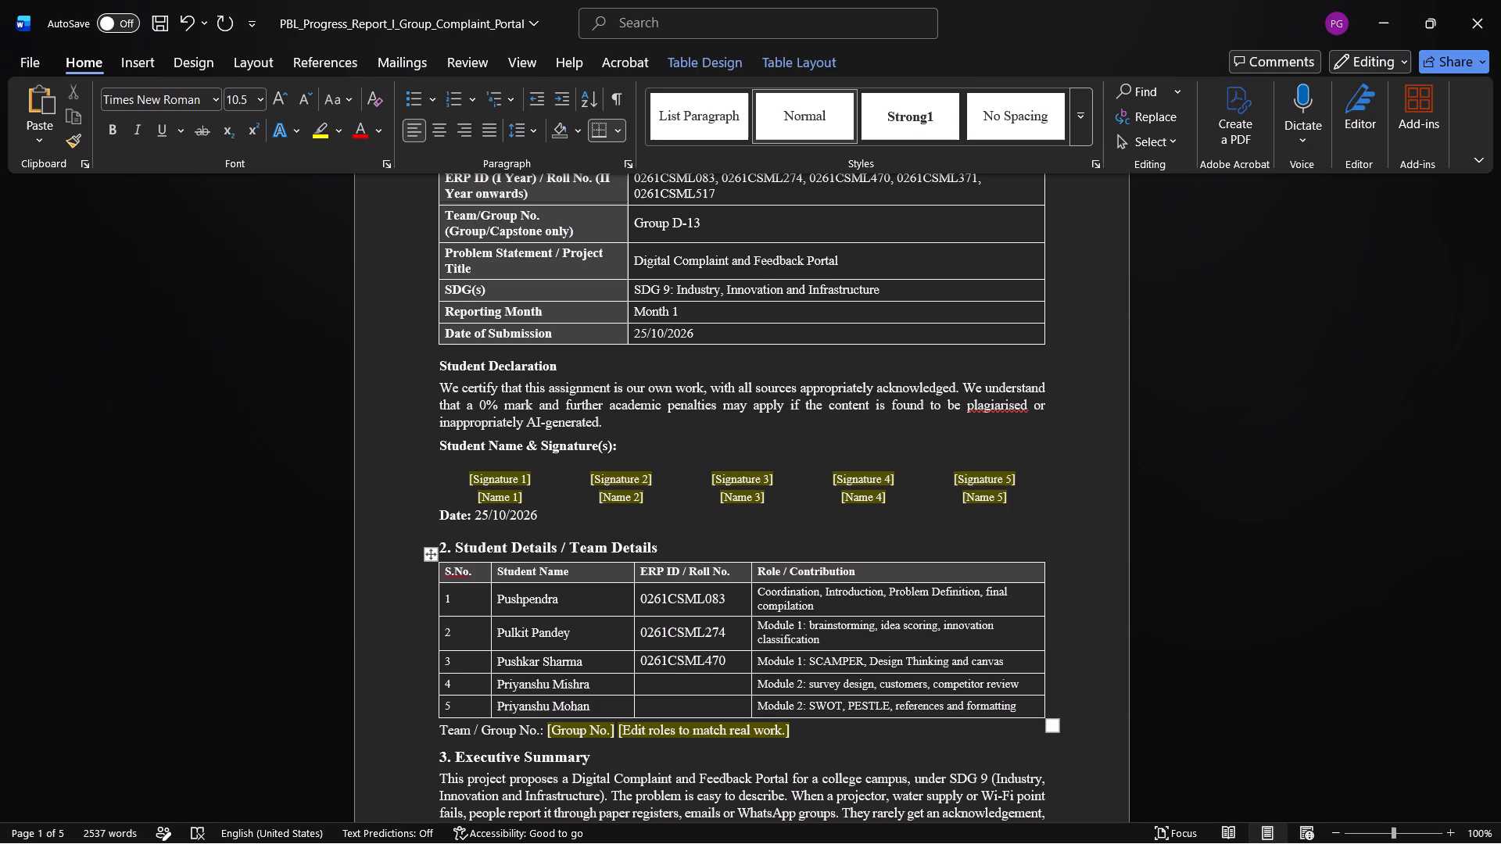
Enter the matching students' roll numbers in the ERP ID / Roll No. cells of rows 4 and 5.
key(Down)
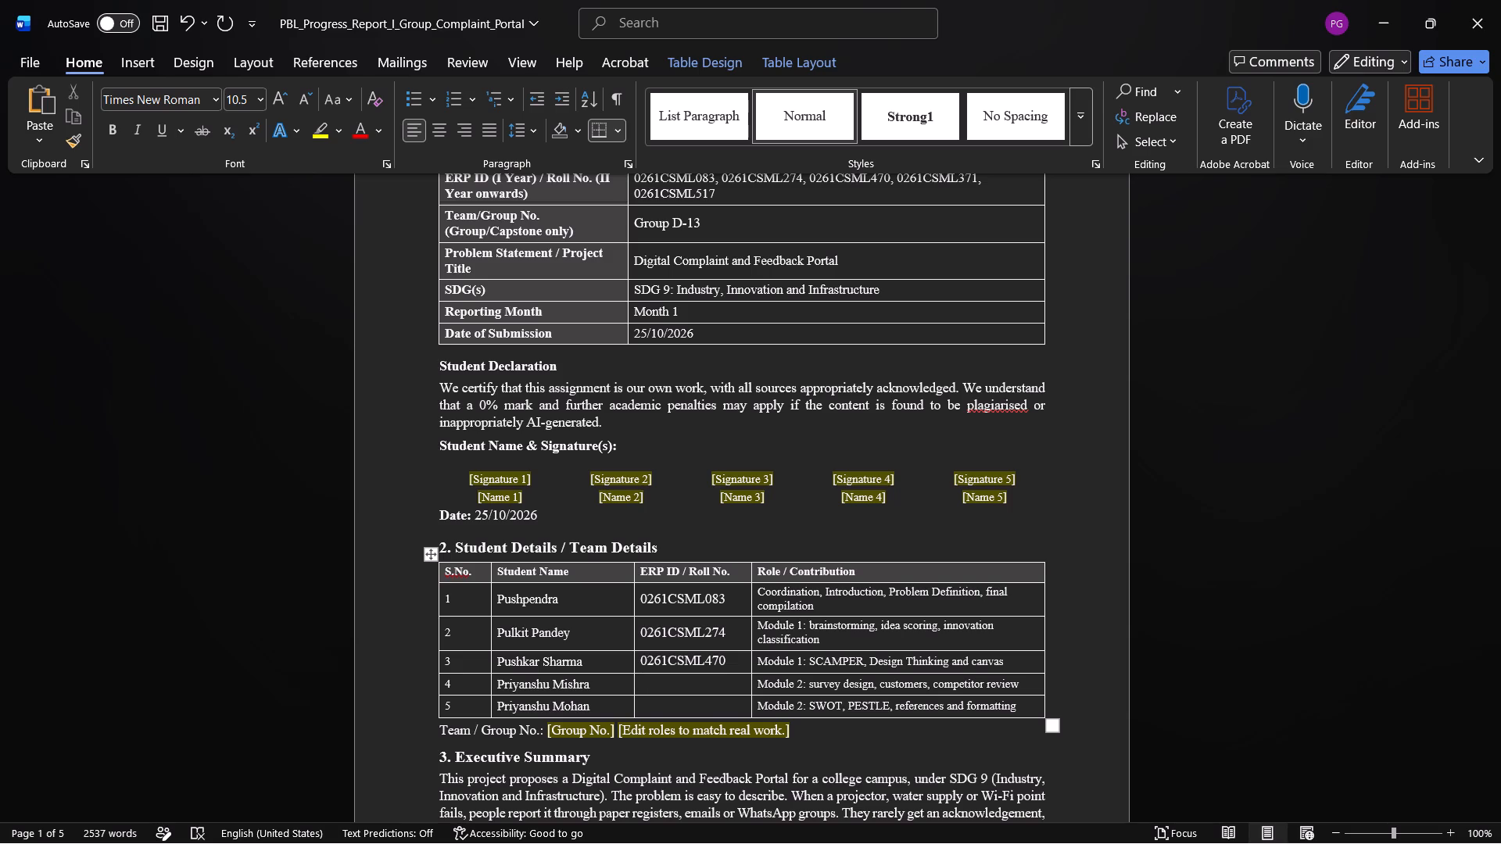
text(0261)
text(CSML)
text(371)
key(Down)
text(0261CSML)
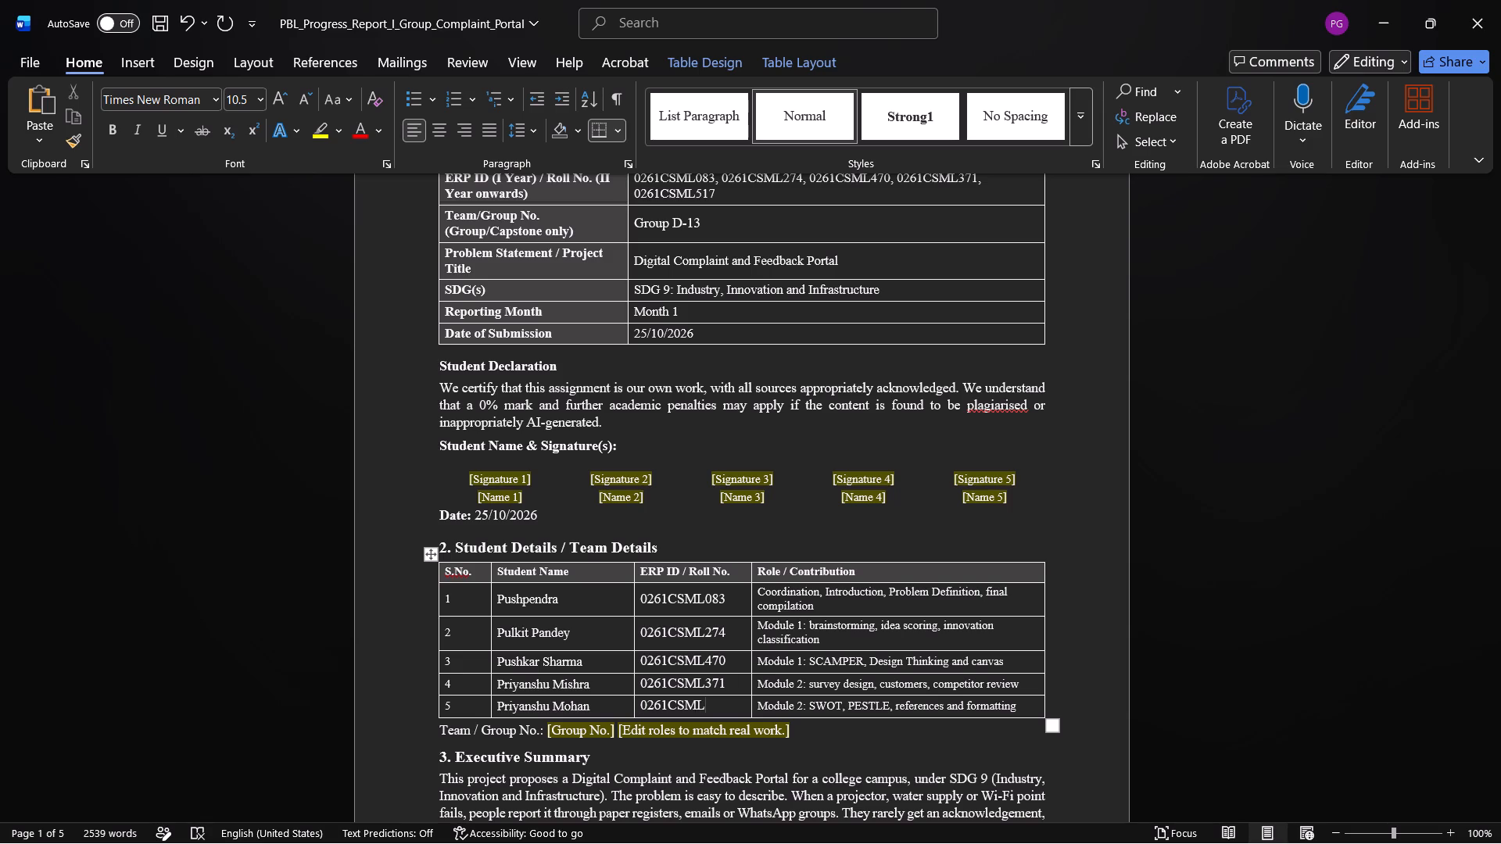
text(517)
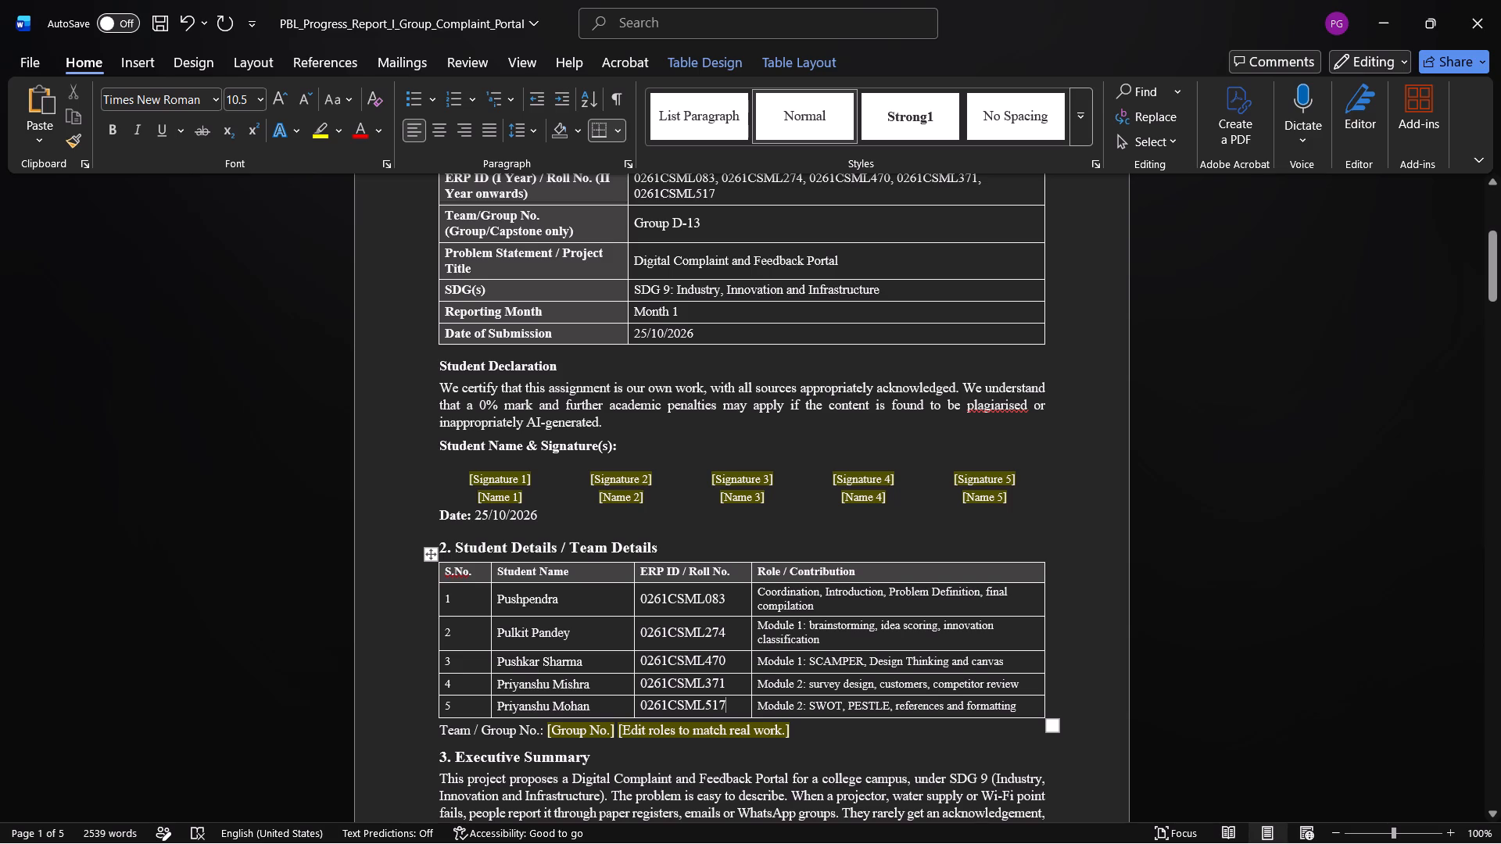
Replace the Role / Contribution text in row 1 of the team details table with "Student 1".
scroll(879, 411, down, 1)
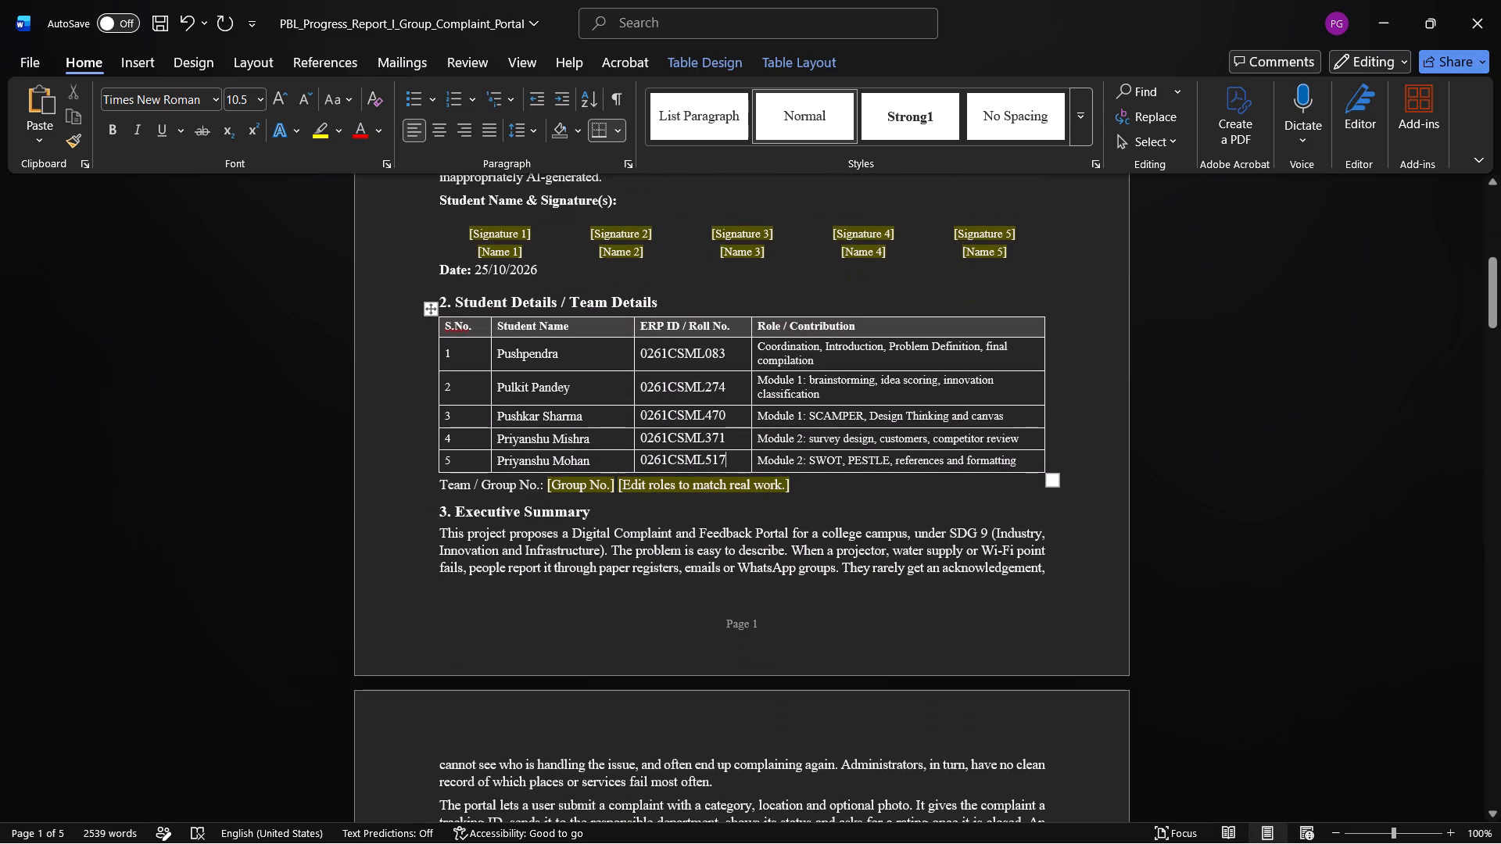
click(888, 357)
key(BackSpace)
key(BackSpace)
key(BackSpace)
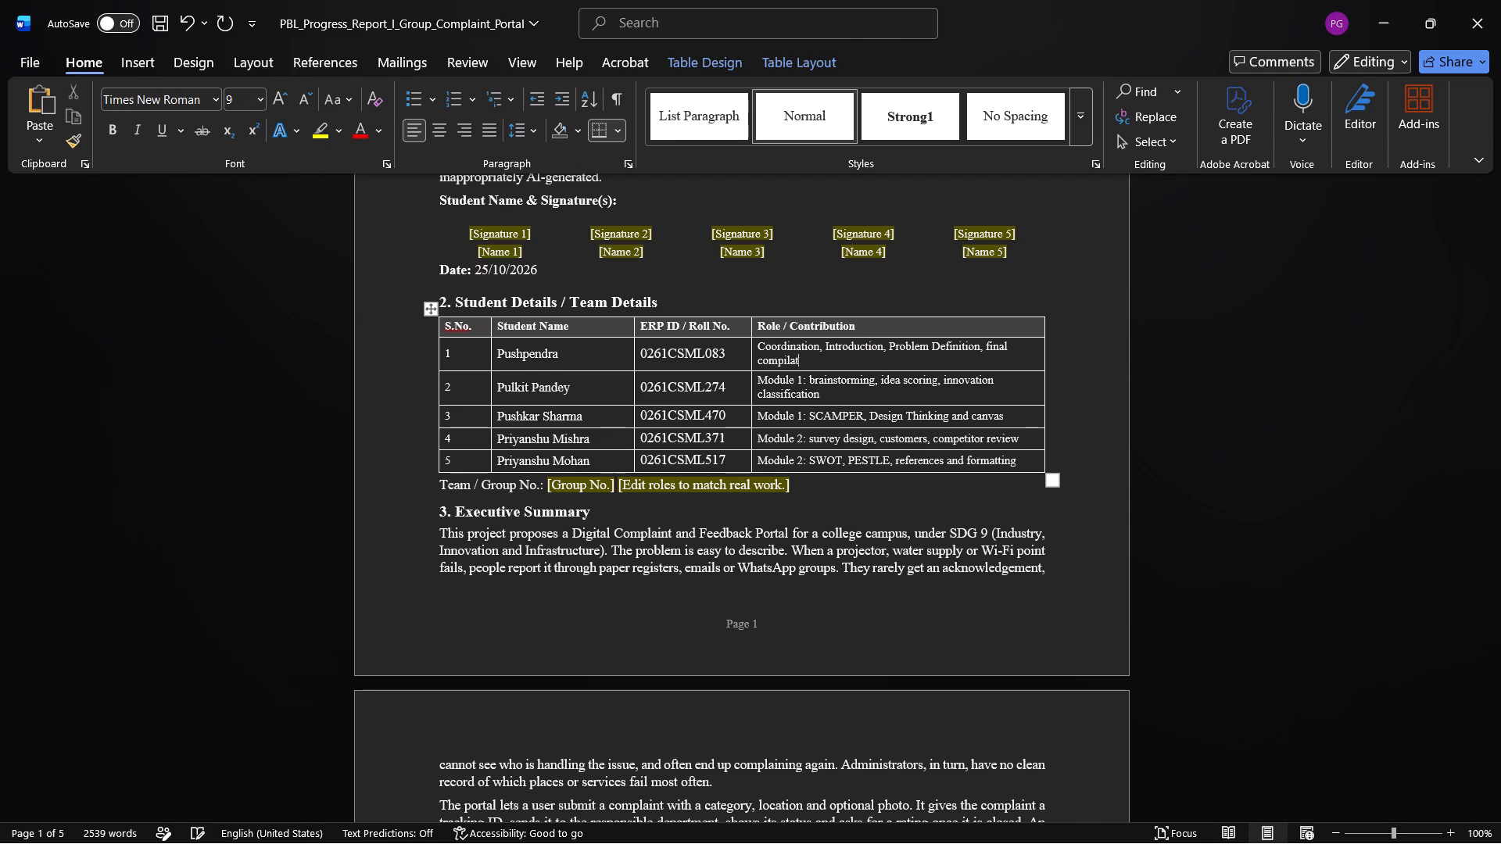
key(BackSpace)
key(BackSpace)
key(BackSpace)
key(BackSpace)
key(BackSpace)
key(BackSpace)
key(BackSpace)
key(BackSpace)
key(BackSpace)
key(BackSpace)
key(BackSpace)
key(BackSpace)
key(BackSpace)
key(BackSpace)
key(BackSpace)
key(BackSpace)
key(BackSpace)
key(BackSpace)
key(BackSpace)
key(BackSpace)
key(BackSpace)
key(BackSpace)
key(BackSpace)
key(BackSpace)
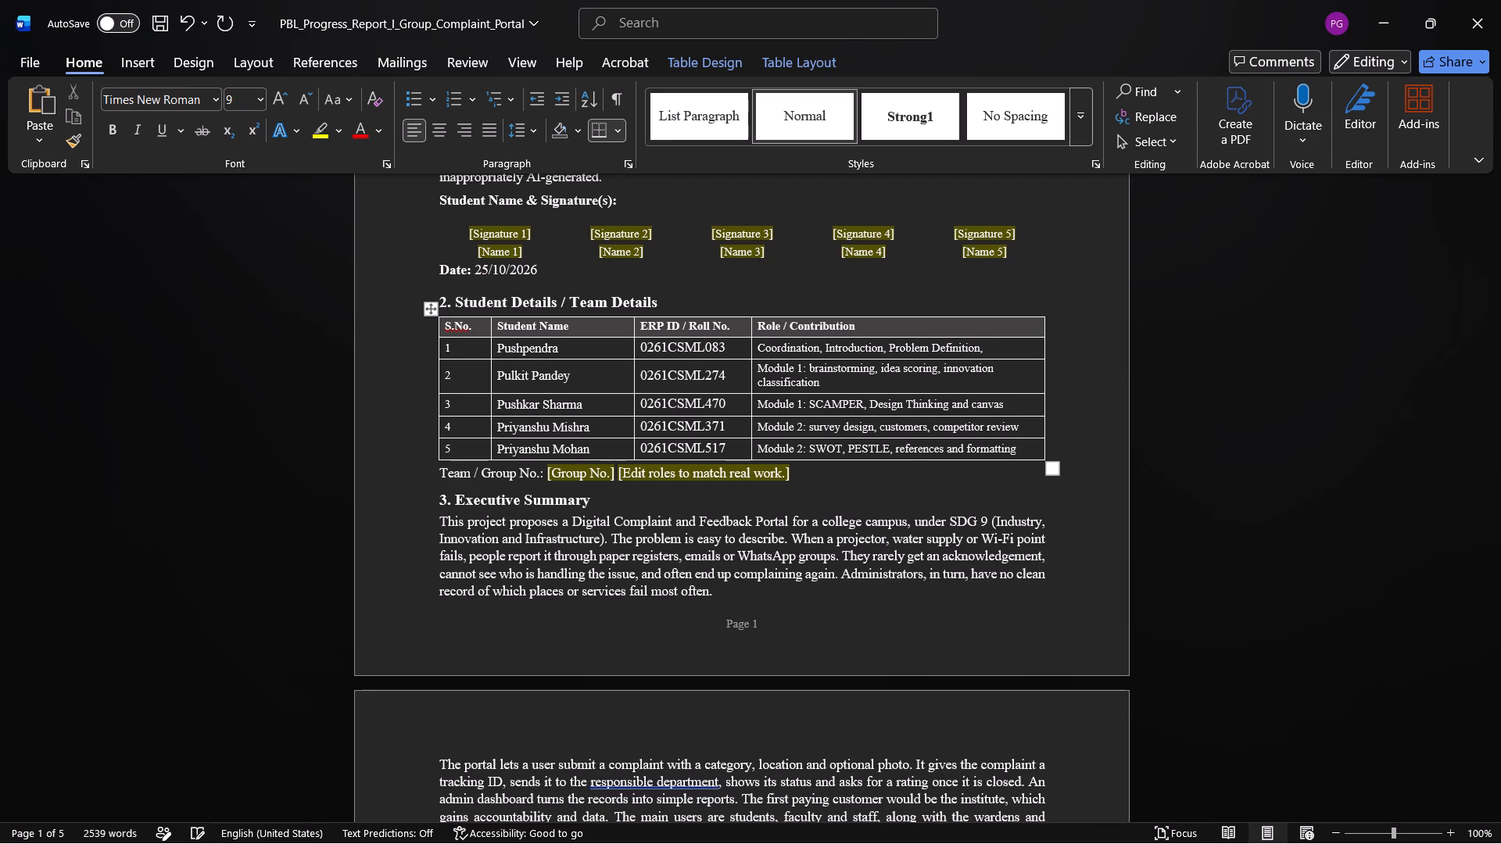
key(BackSpace)
key(BackSpace)
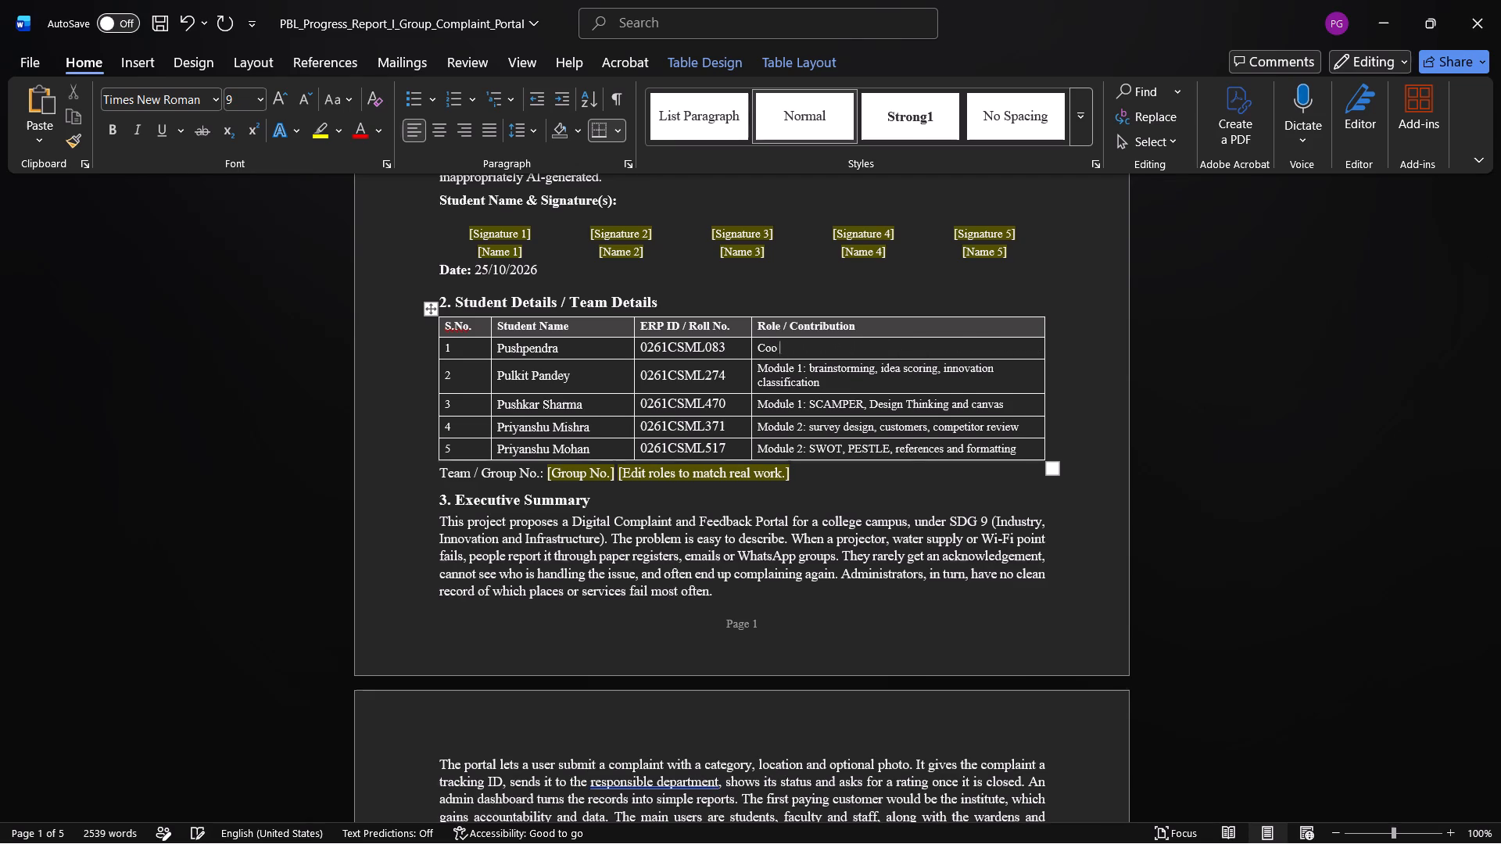
key(BackSpace)
key(BackSpace)
key(BackSpace)
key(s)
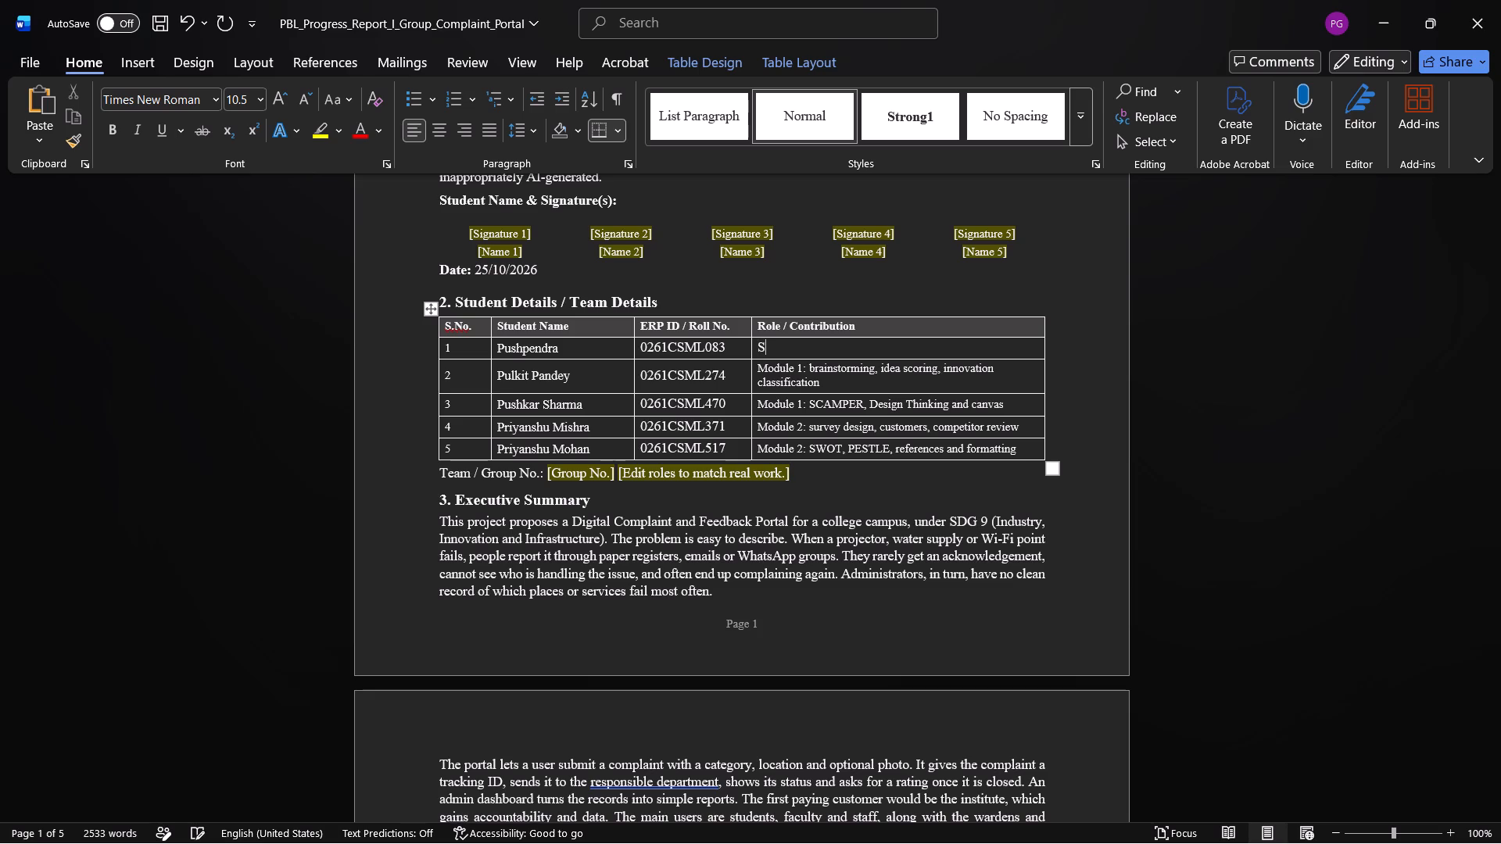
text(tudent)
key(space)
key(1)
Delete the Module 1 brainstorming text from the Role / Contribution cell of row 2.
drag(819, 379, 776, 363)
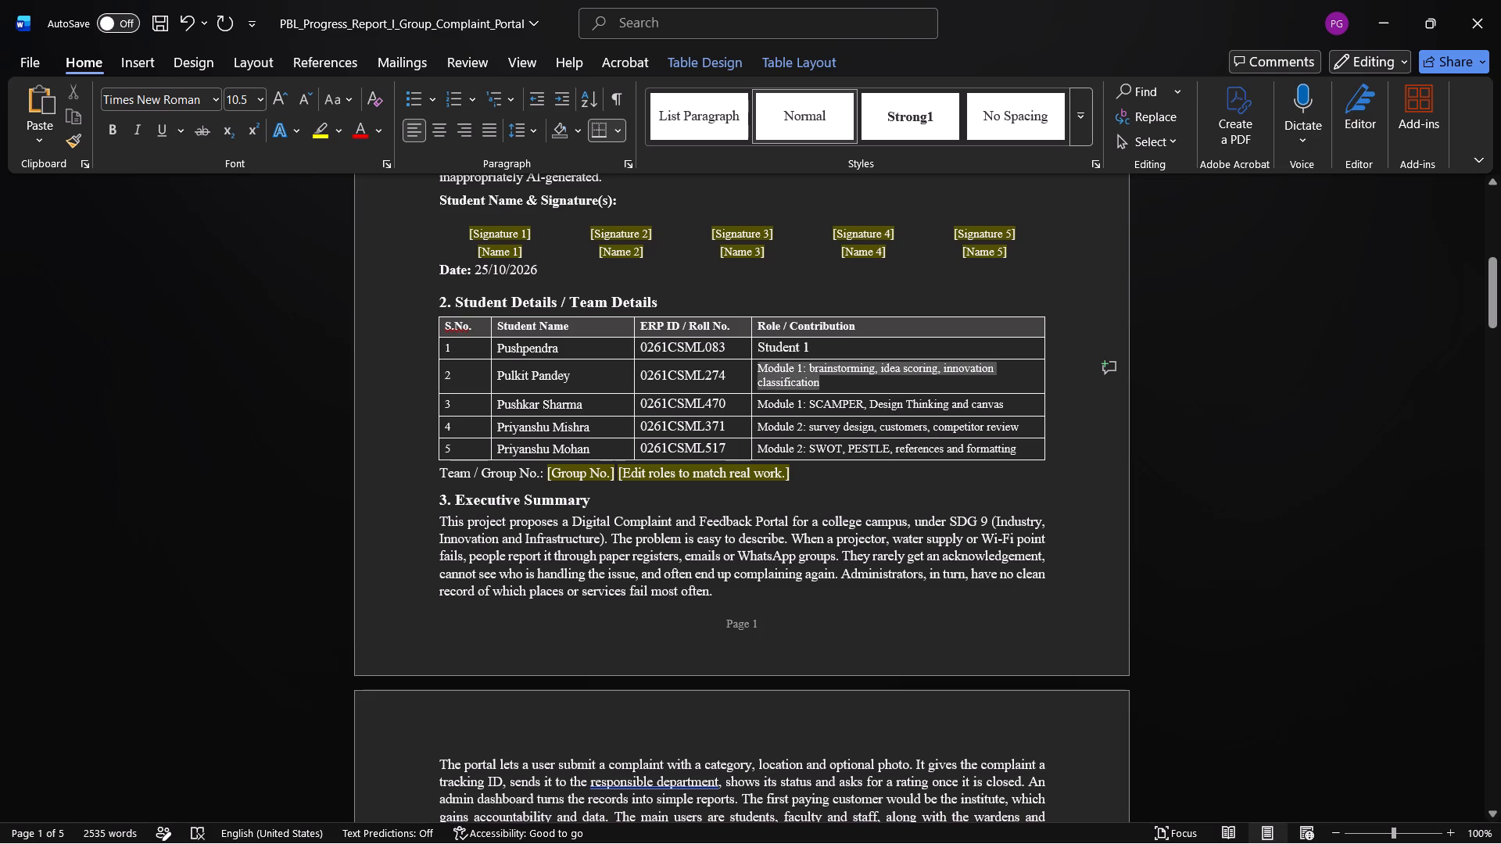
drag(776, 363, 773, 364)
key(BackSpace)
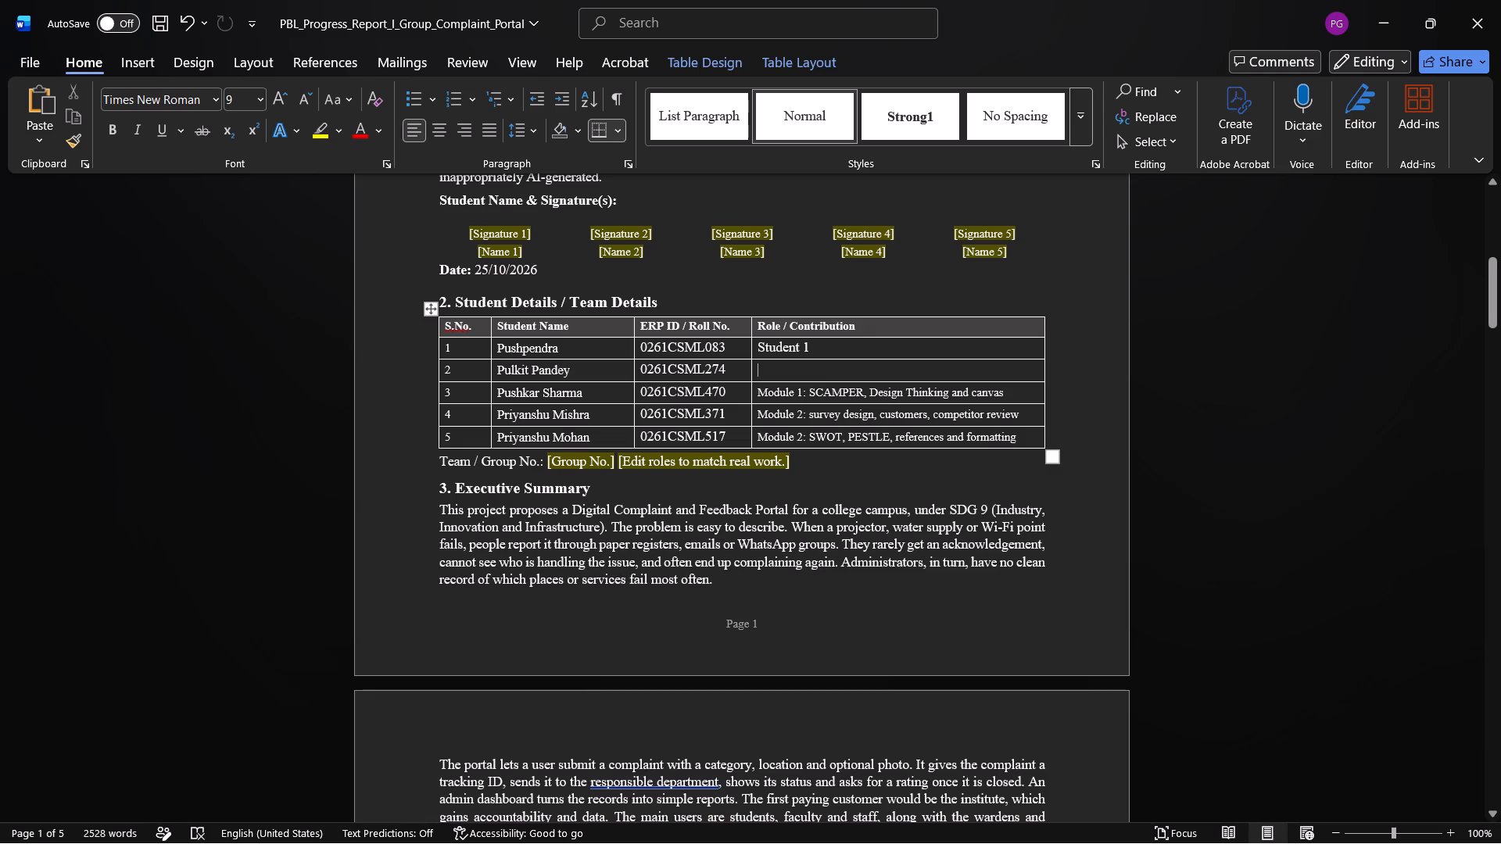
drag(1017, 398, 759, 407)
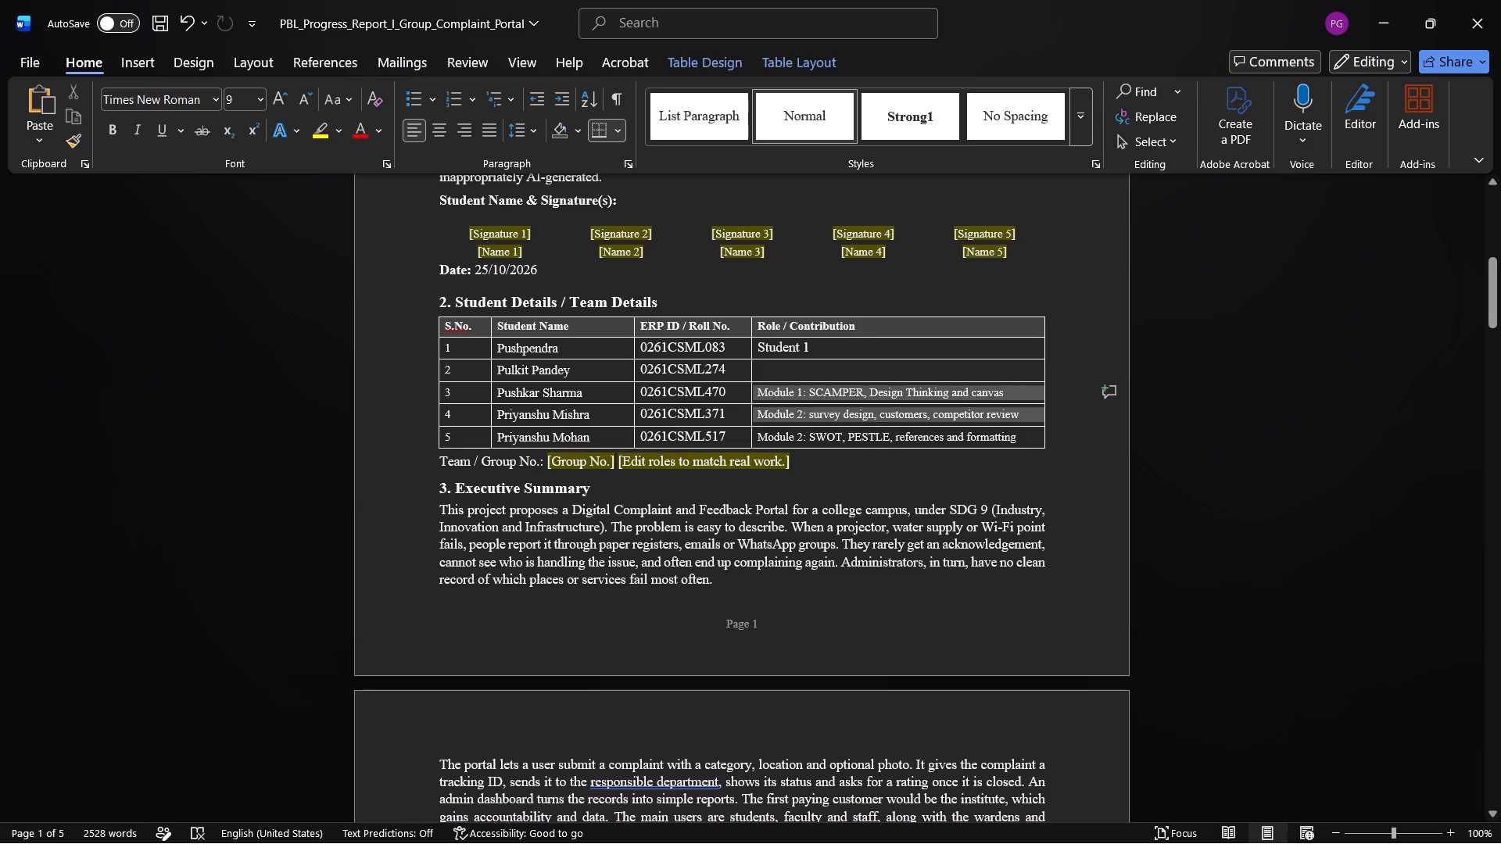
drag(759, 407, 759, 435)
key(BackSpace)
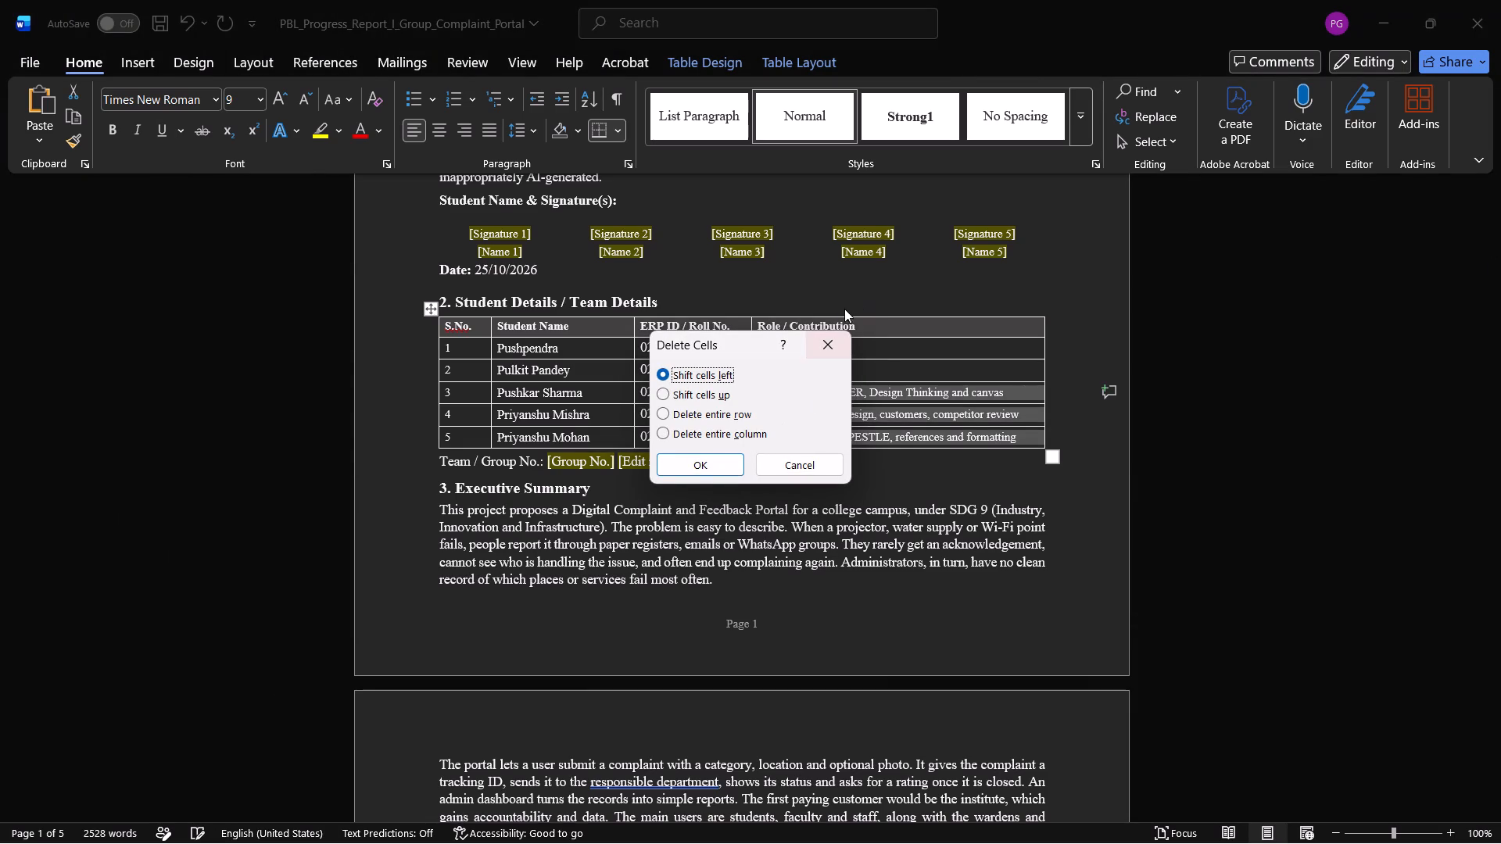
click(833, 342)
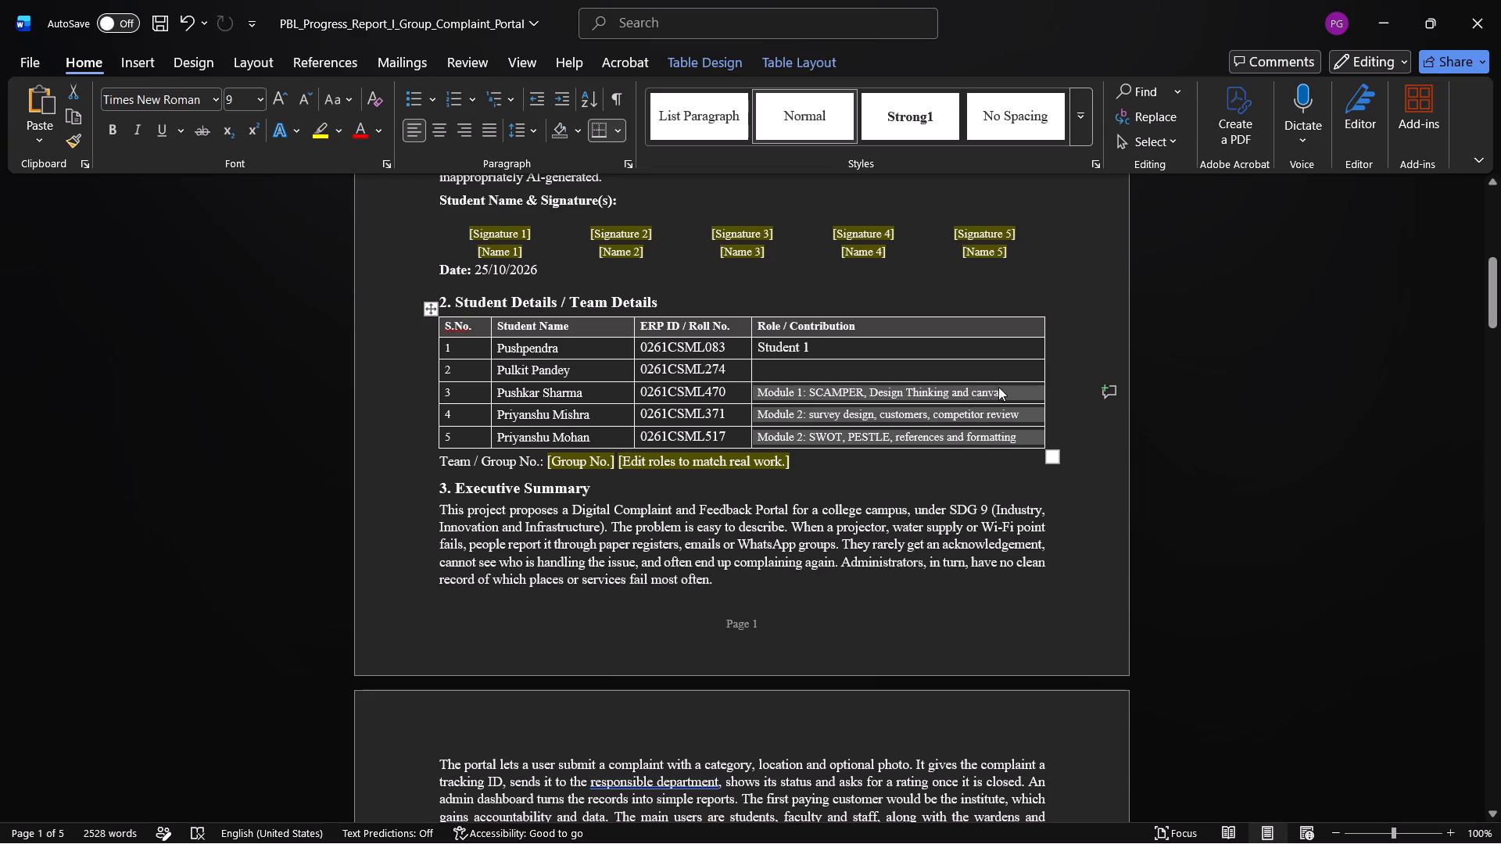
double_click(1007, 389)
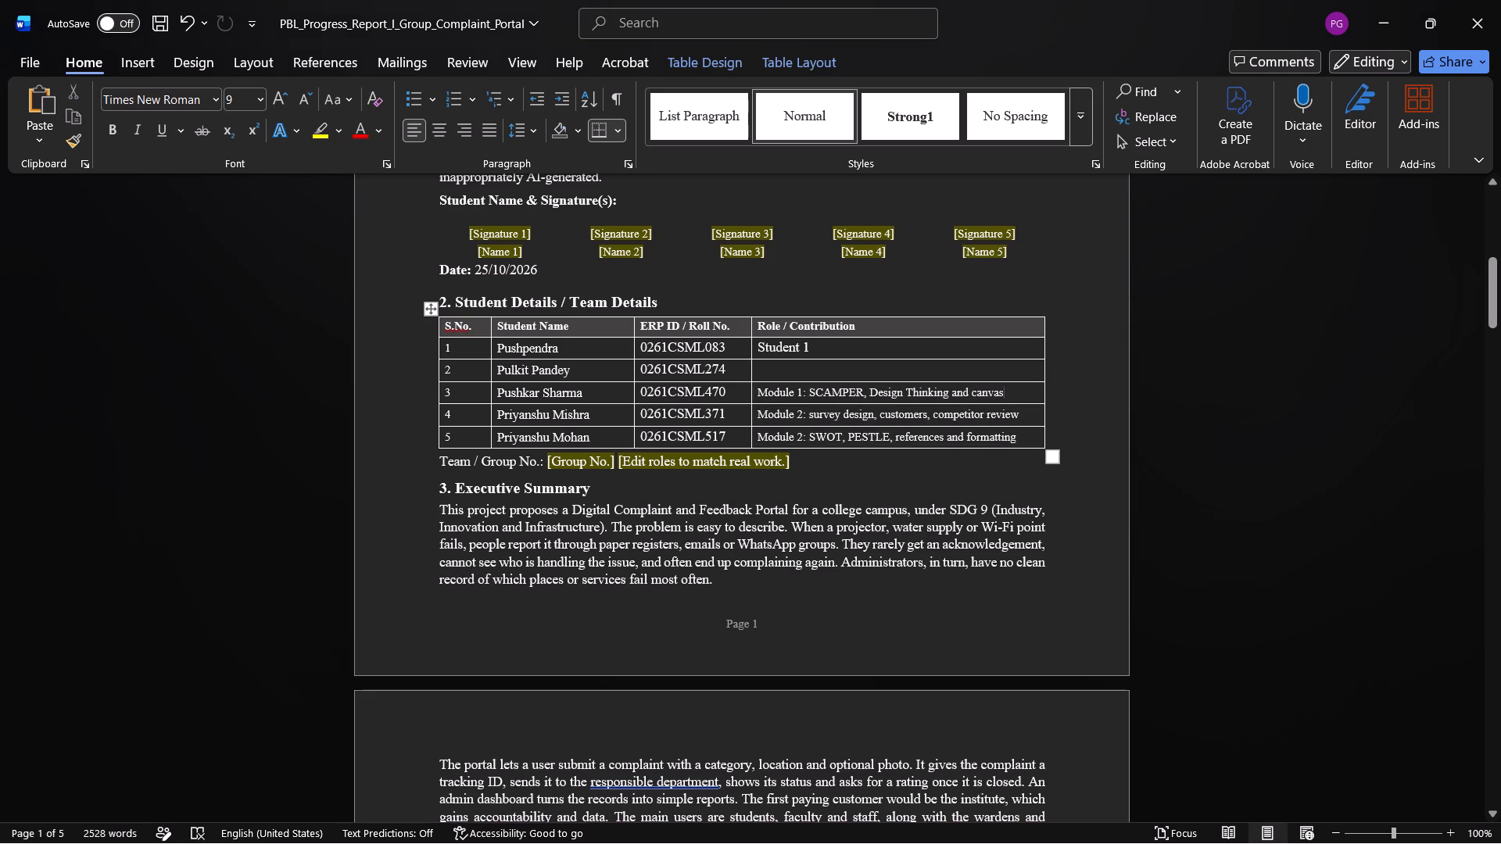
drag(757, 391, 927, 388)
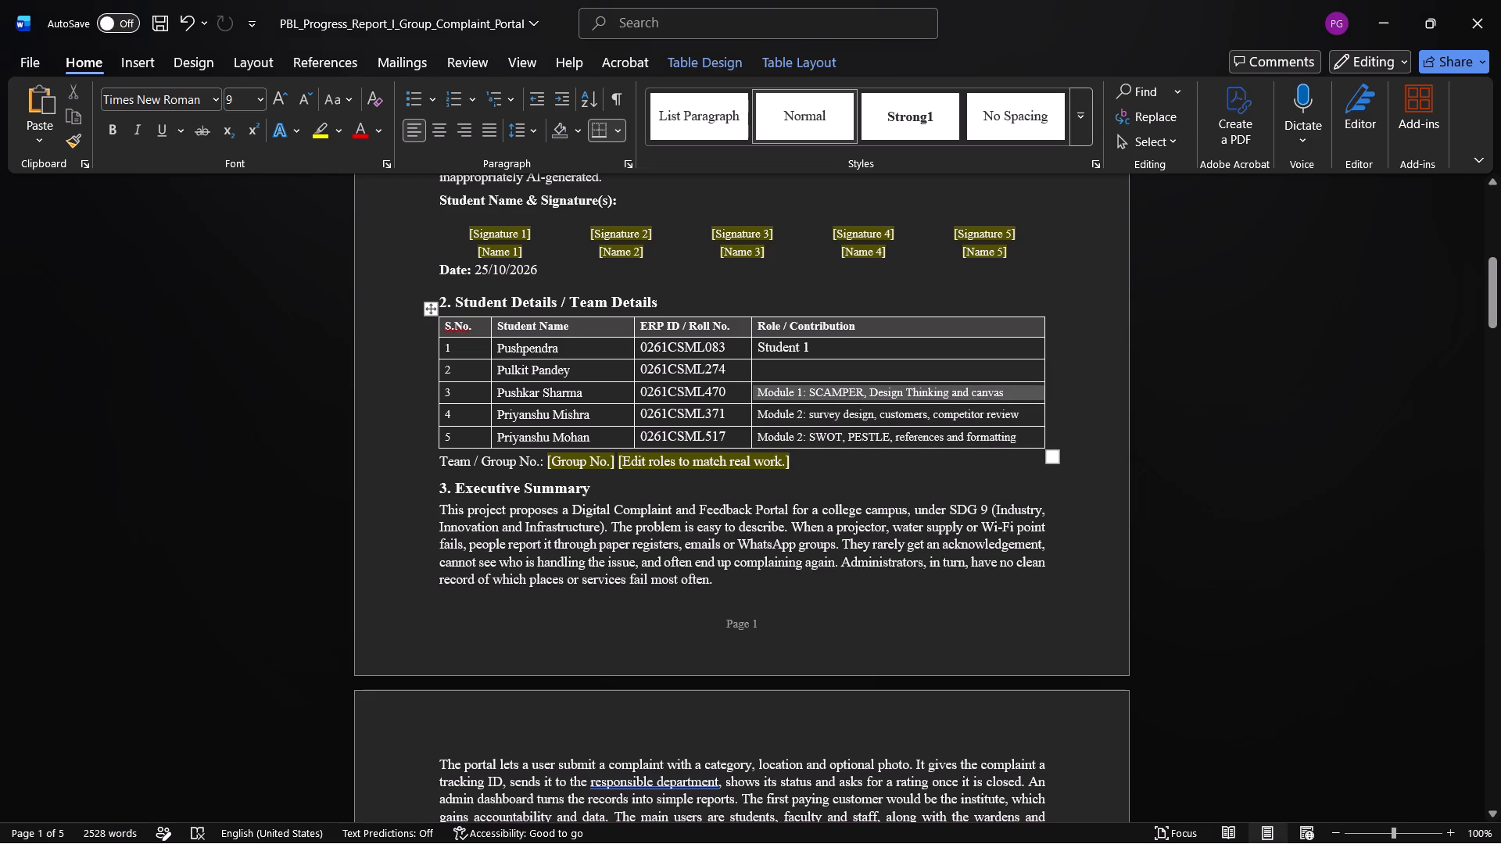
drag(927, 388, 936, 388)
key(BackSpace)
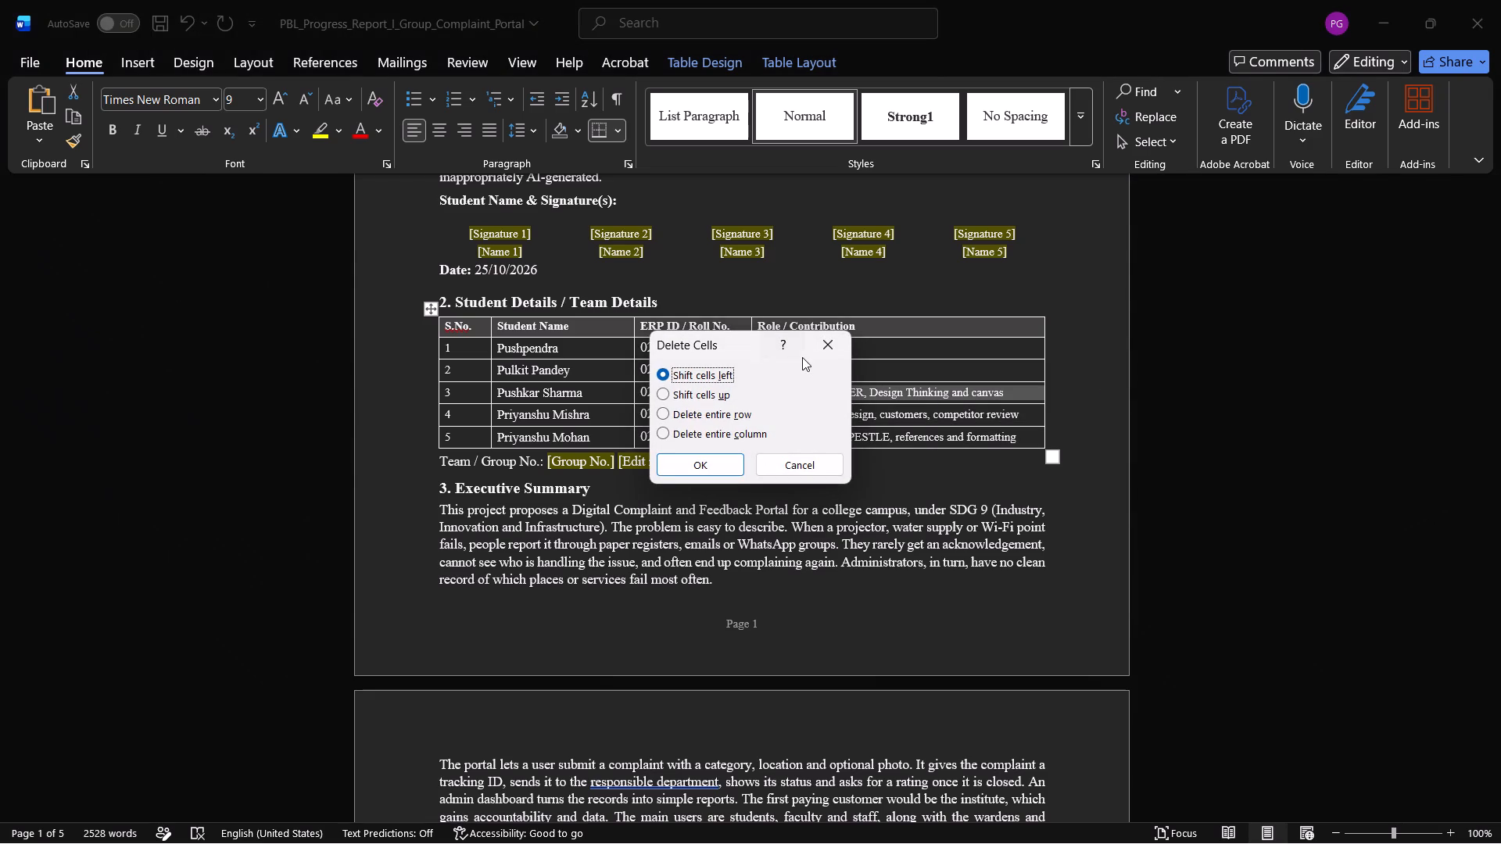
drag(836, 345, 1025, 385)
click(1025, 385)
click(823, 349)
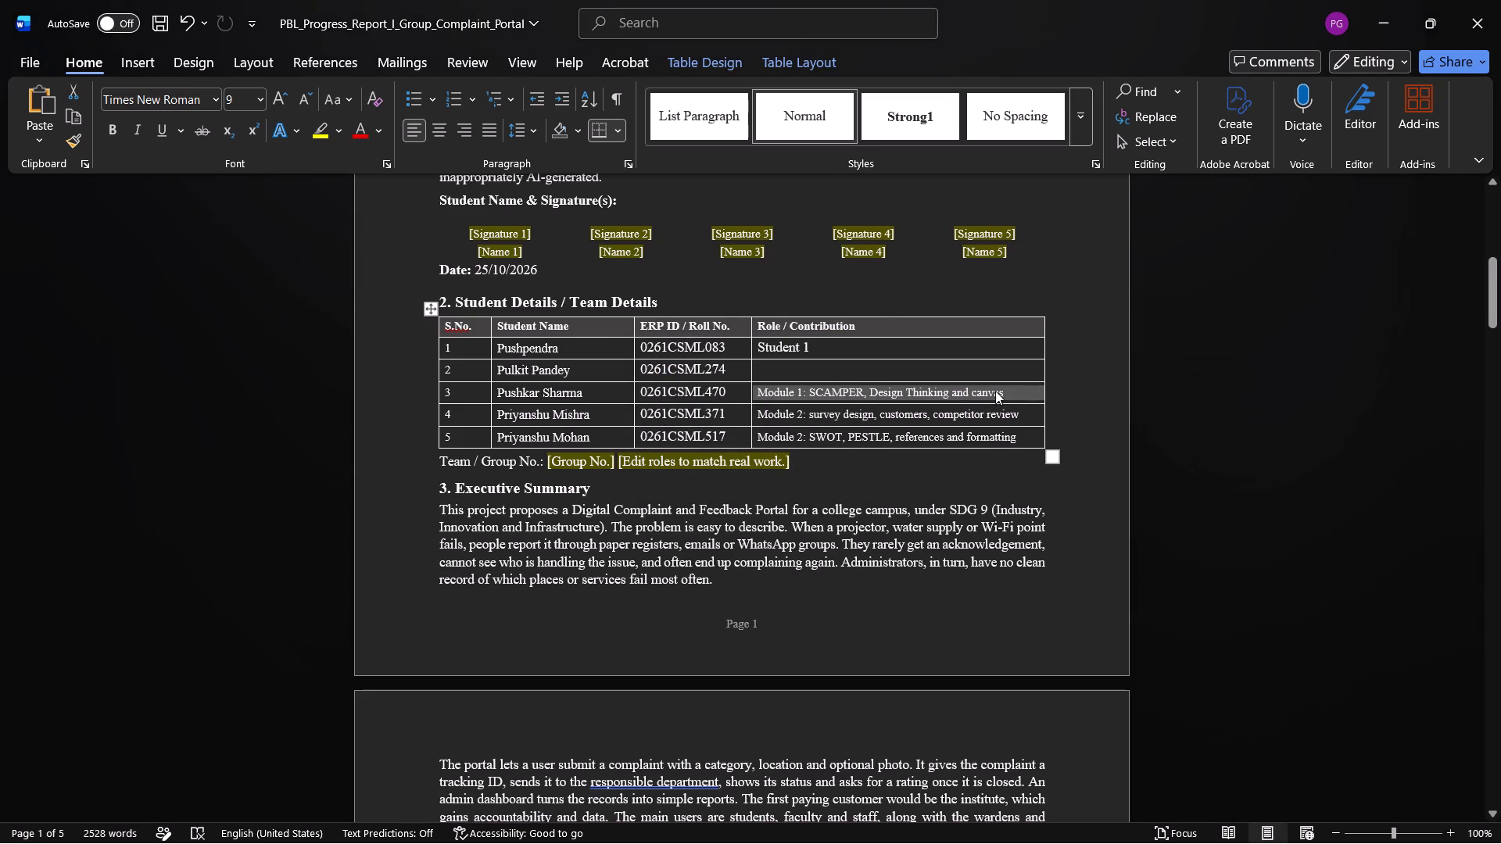
Delete the Module 1 SCAMPER text from the Role / Contribution cell of row 3, keeping the cell itself.
click(1009, 388)
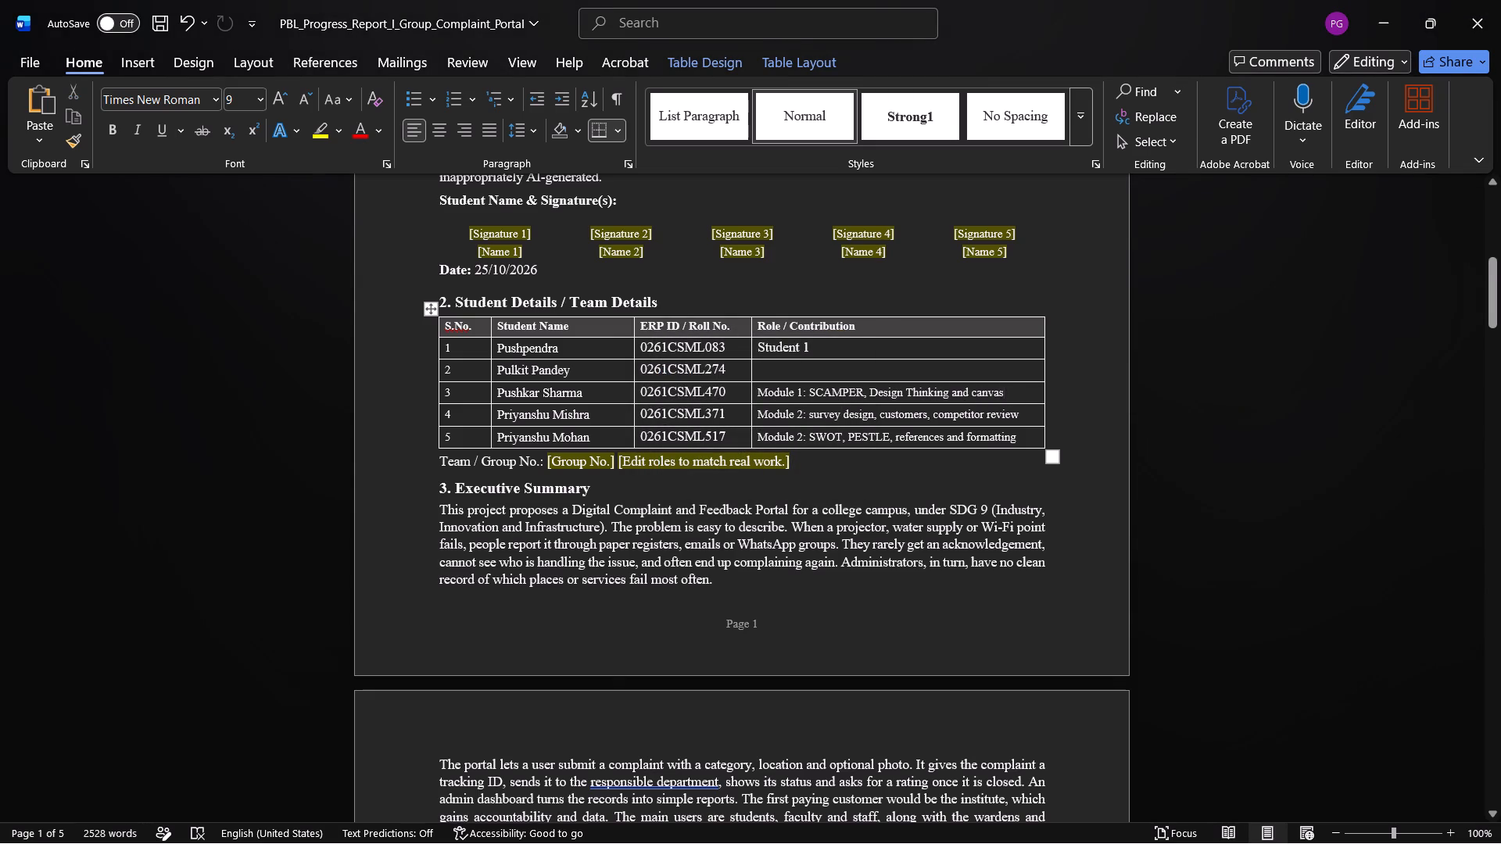
drag(1005, 394, 779, 392)
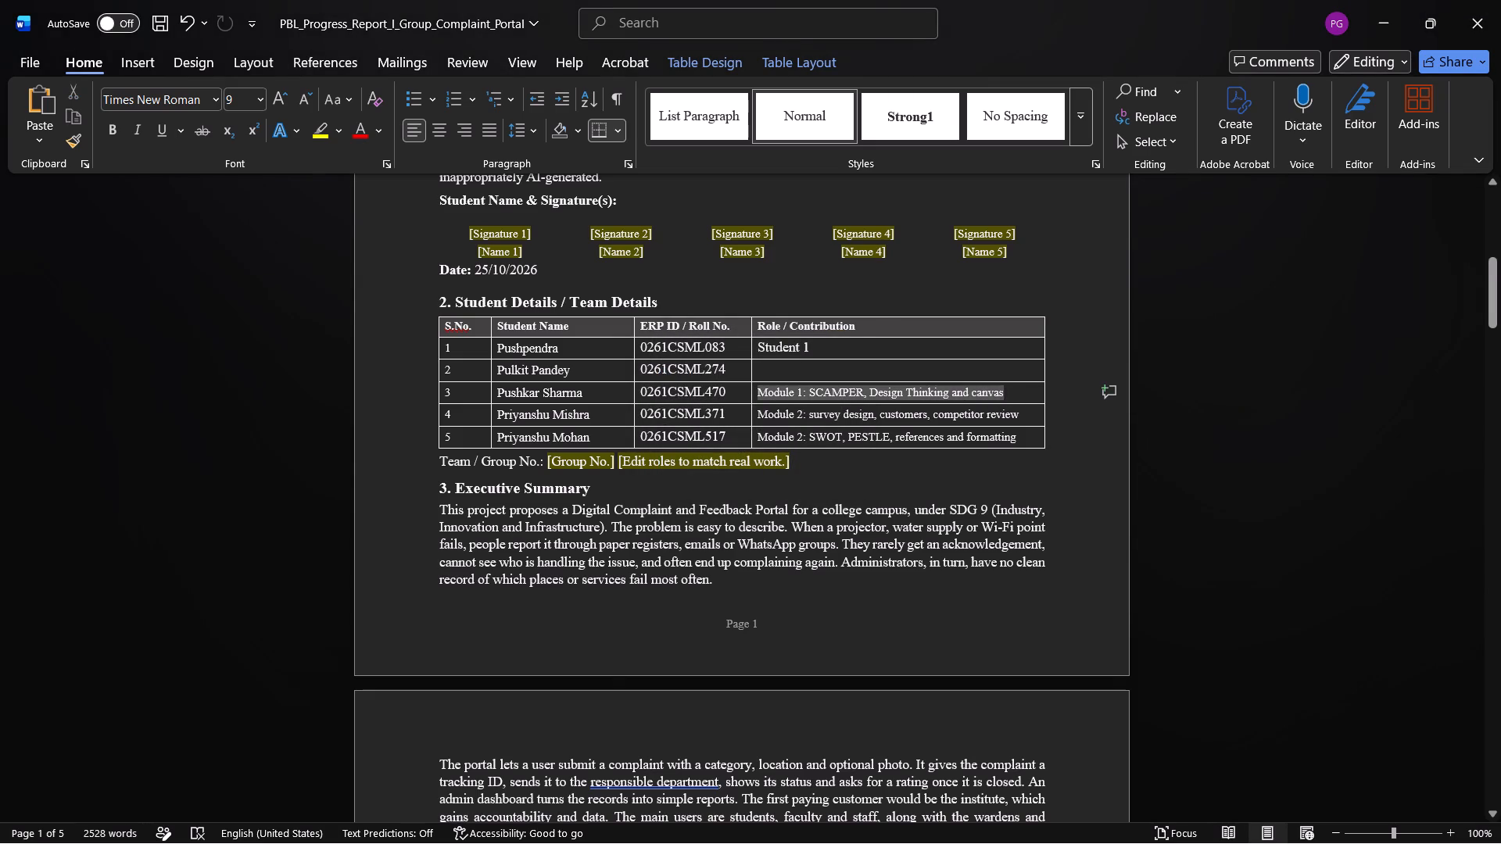
drag(779, 392, 776, 390)
key(BackSpace)
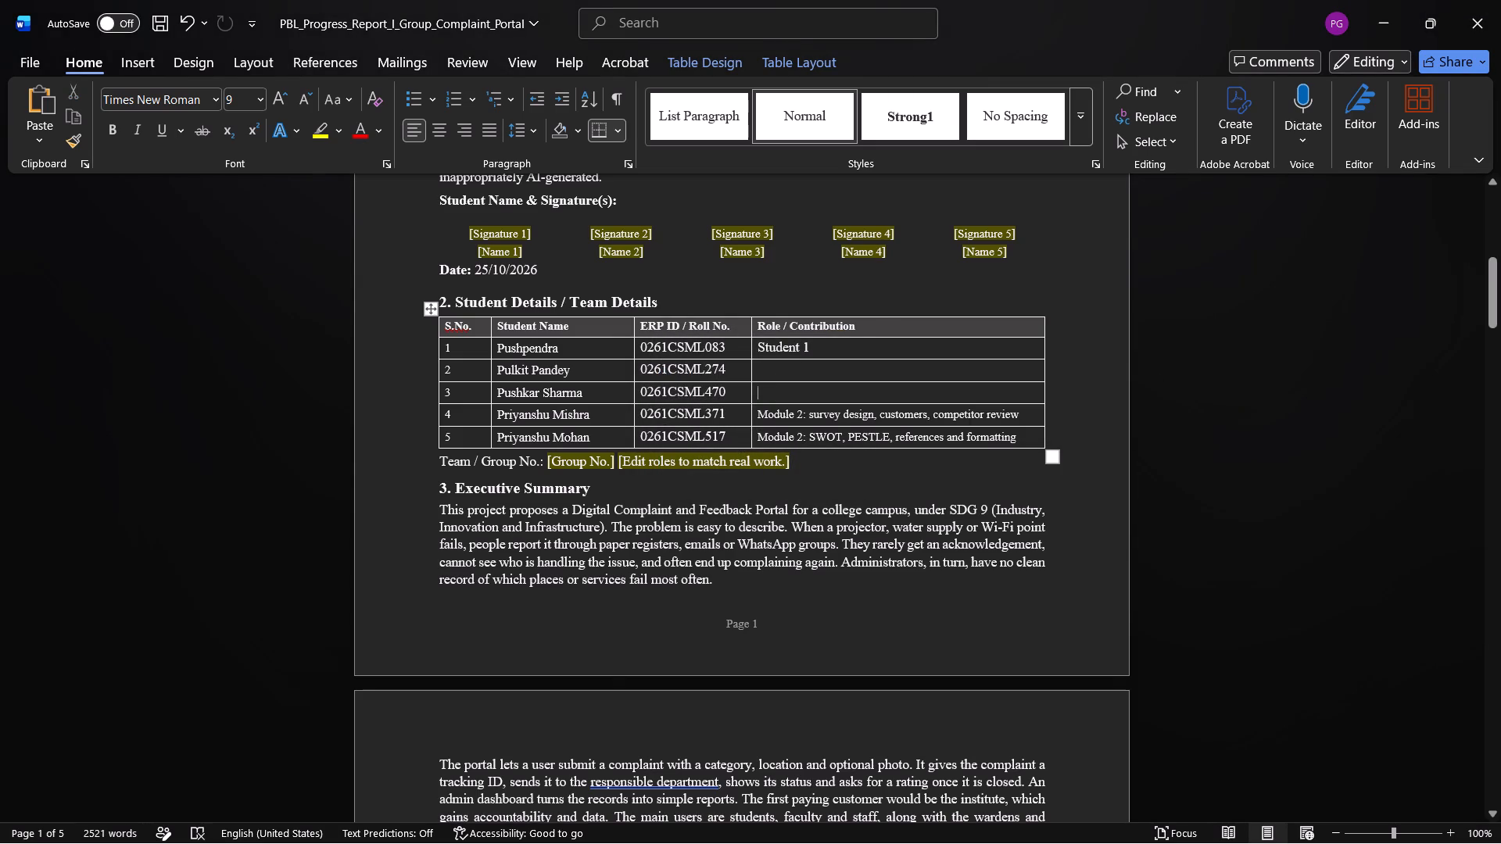
Delete the Module 2 survey design text from the Role / Contribution cell of row 4.
double_click(1026, 413)
drag(1021, 413, 769, 413)
key(BackSpace)
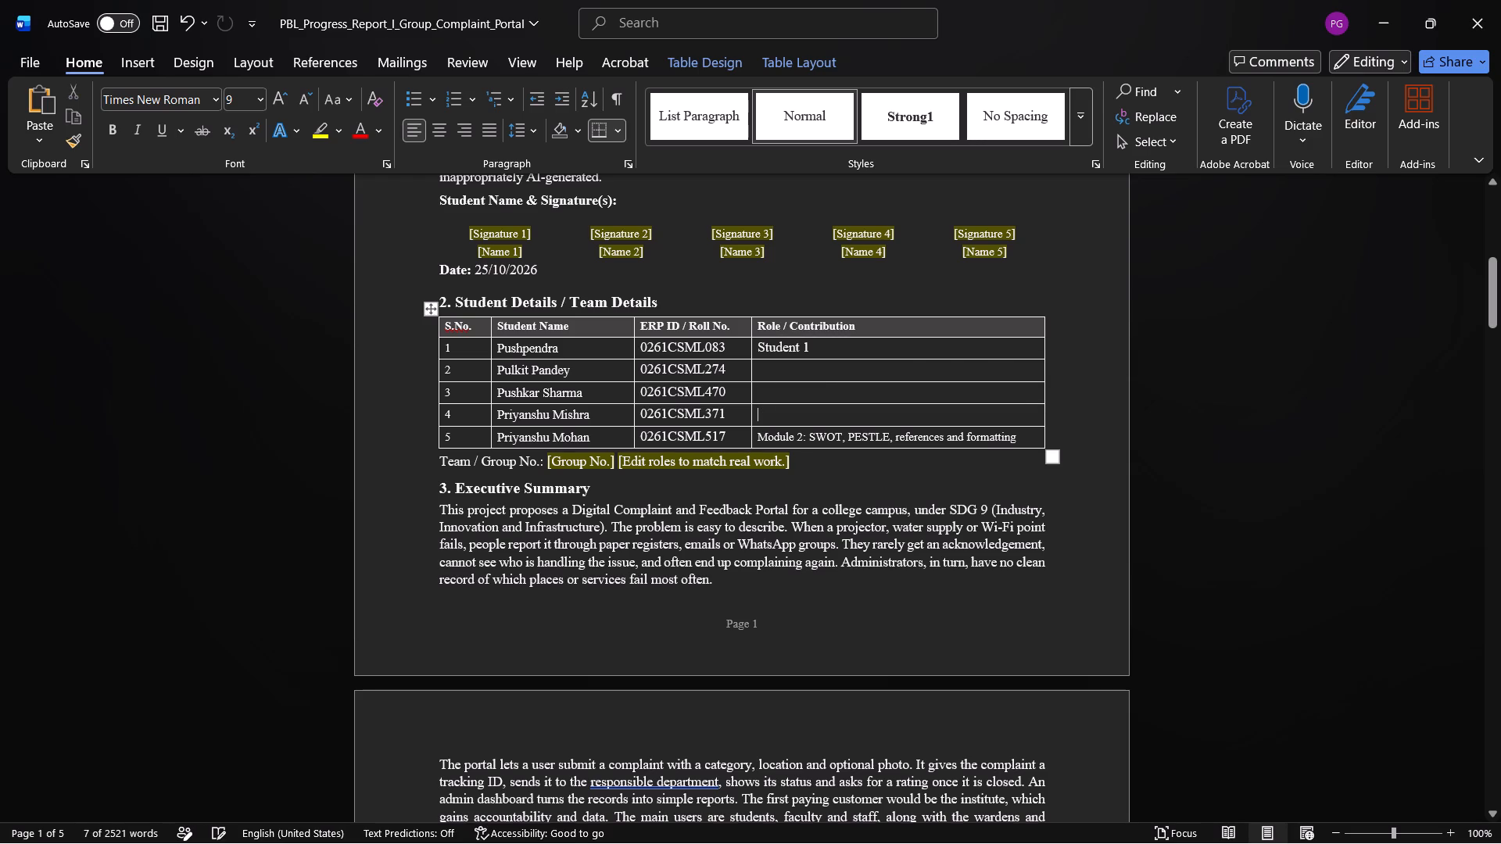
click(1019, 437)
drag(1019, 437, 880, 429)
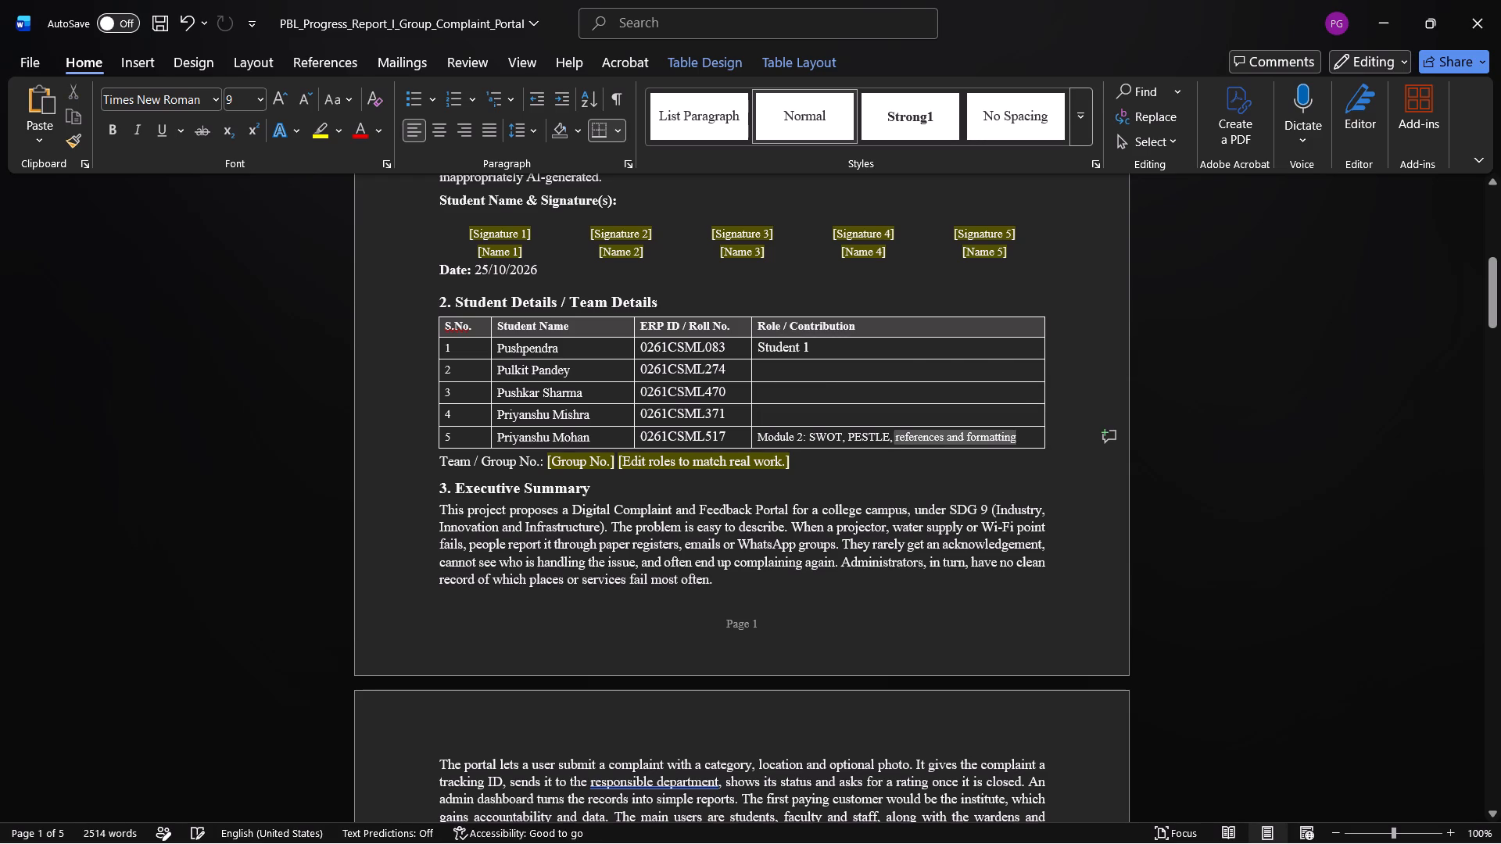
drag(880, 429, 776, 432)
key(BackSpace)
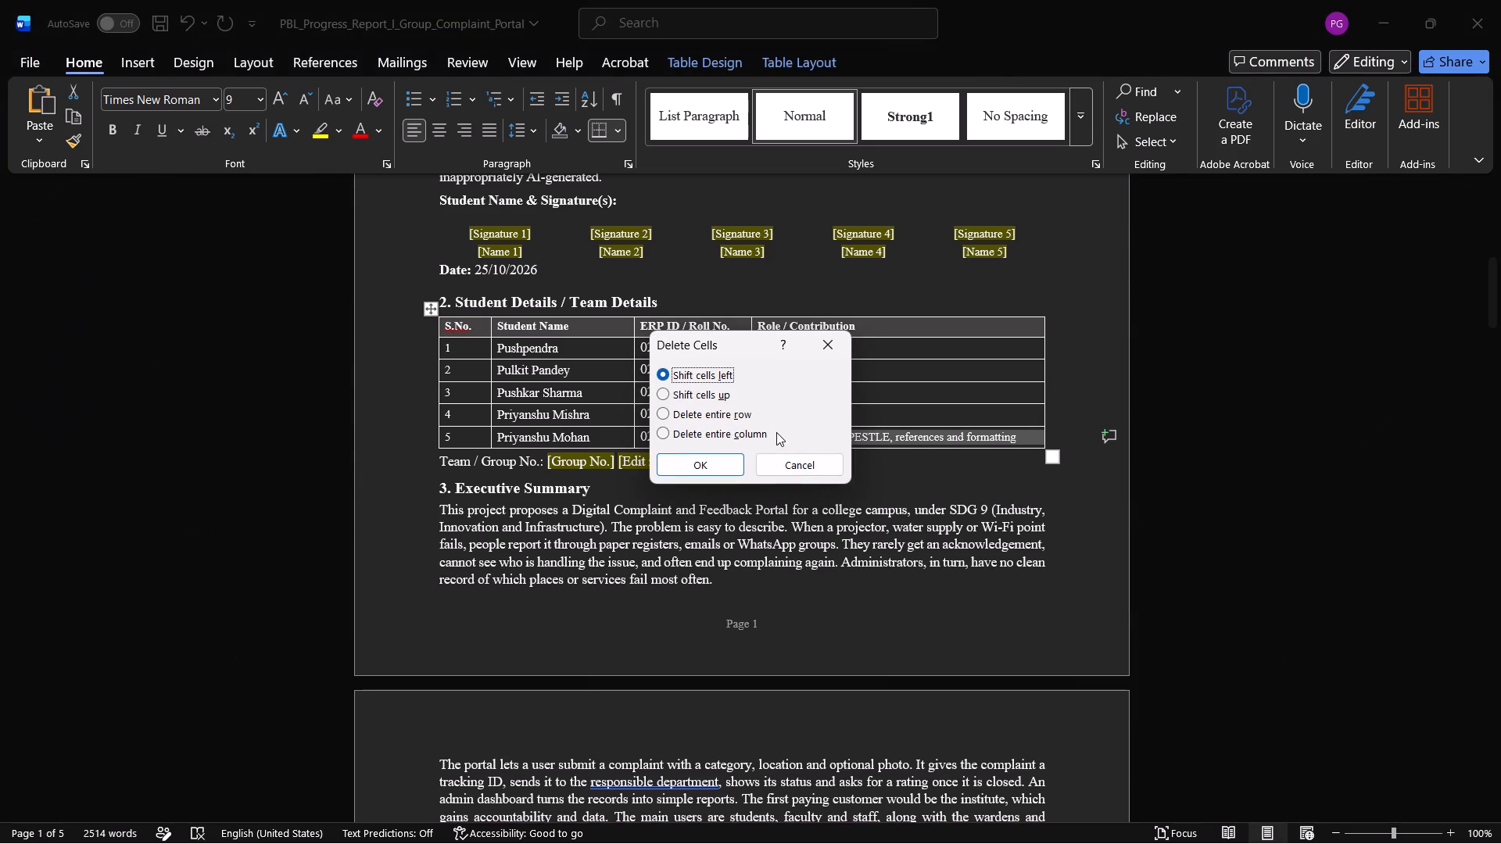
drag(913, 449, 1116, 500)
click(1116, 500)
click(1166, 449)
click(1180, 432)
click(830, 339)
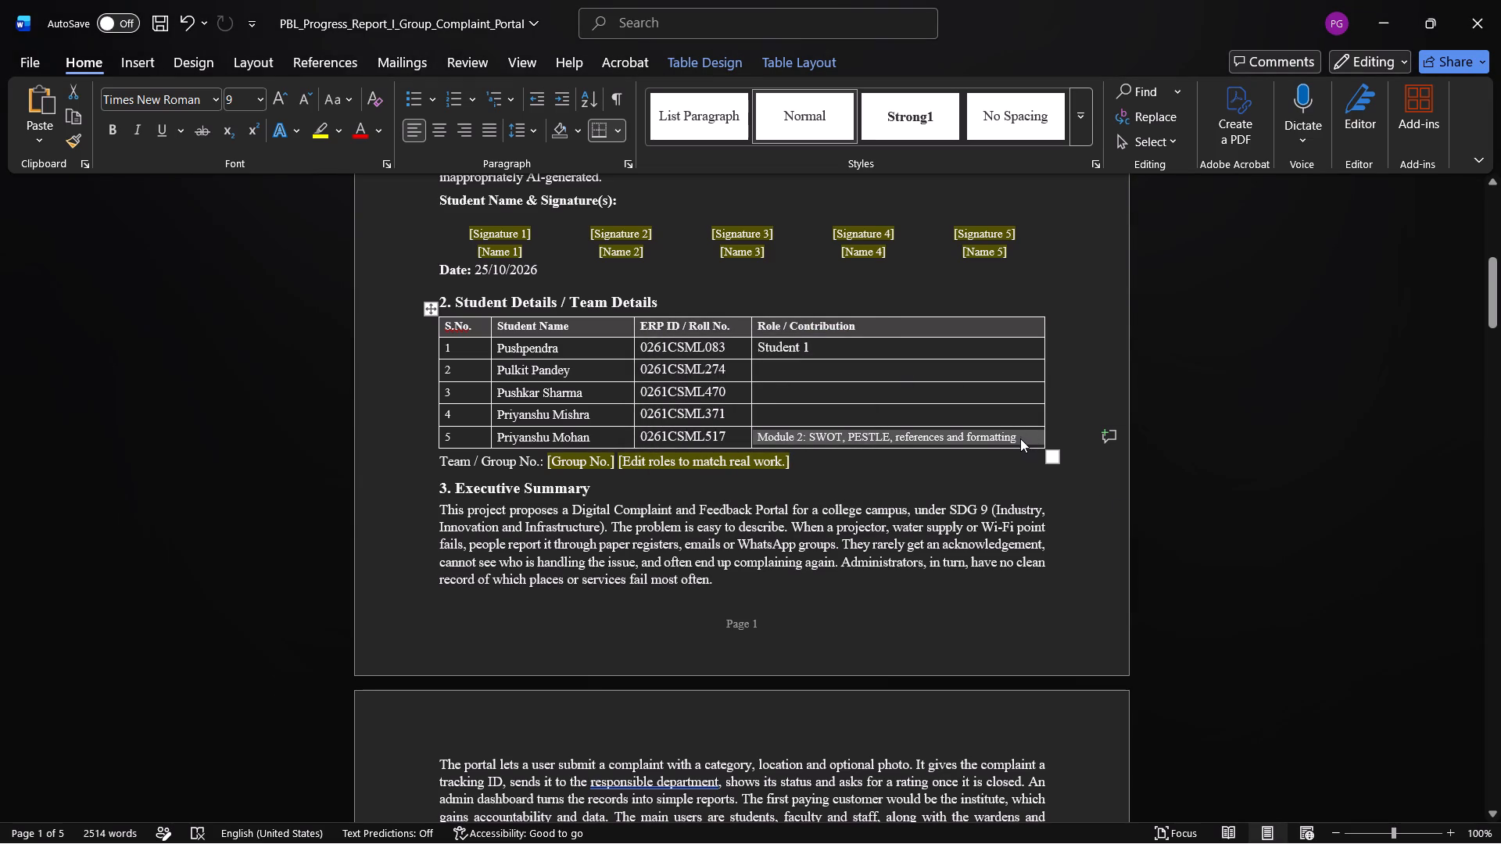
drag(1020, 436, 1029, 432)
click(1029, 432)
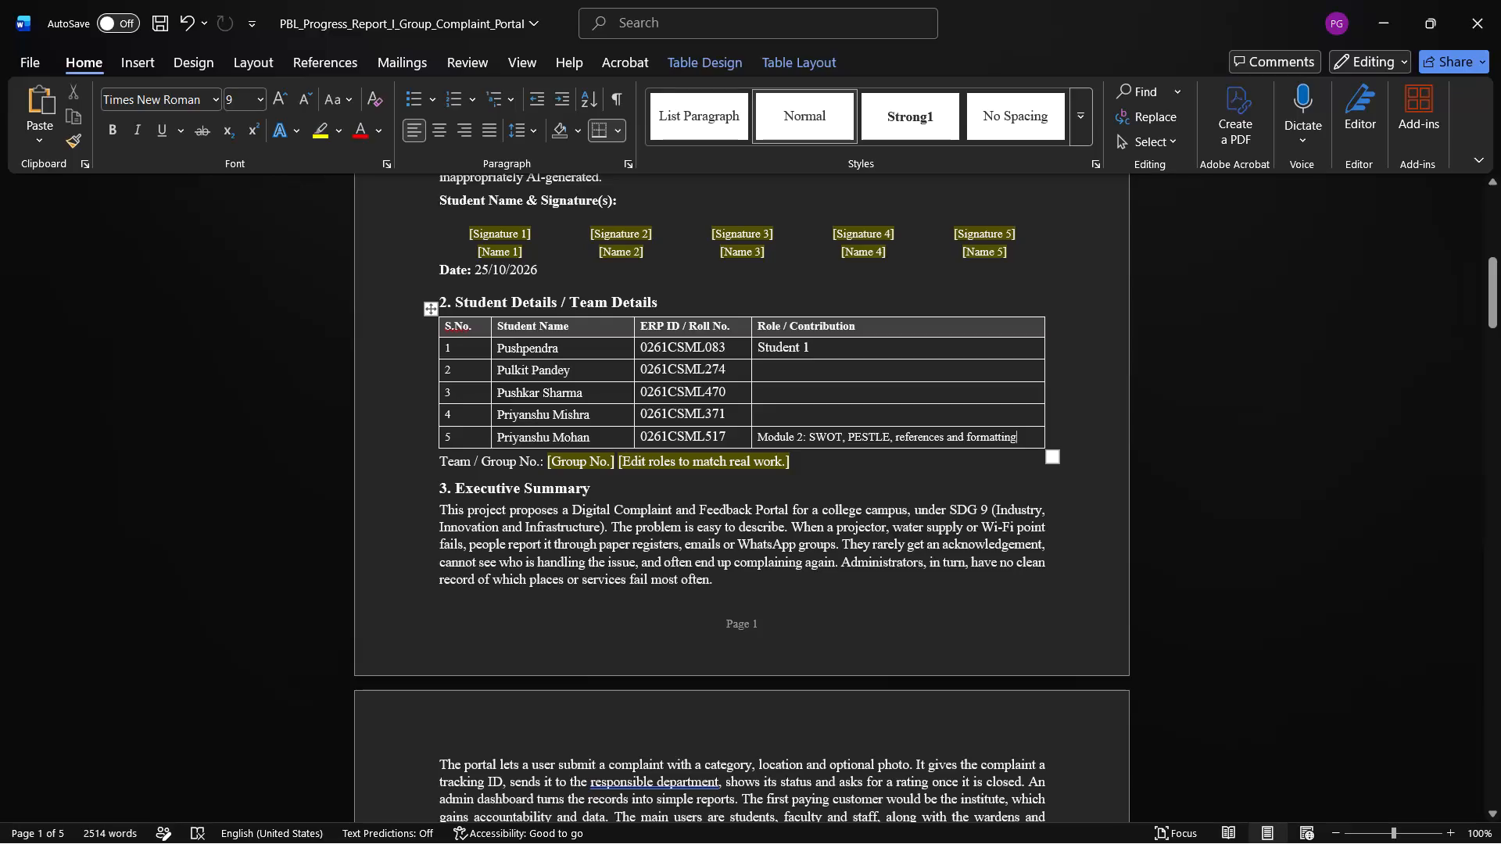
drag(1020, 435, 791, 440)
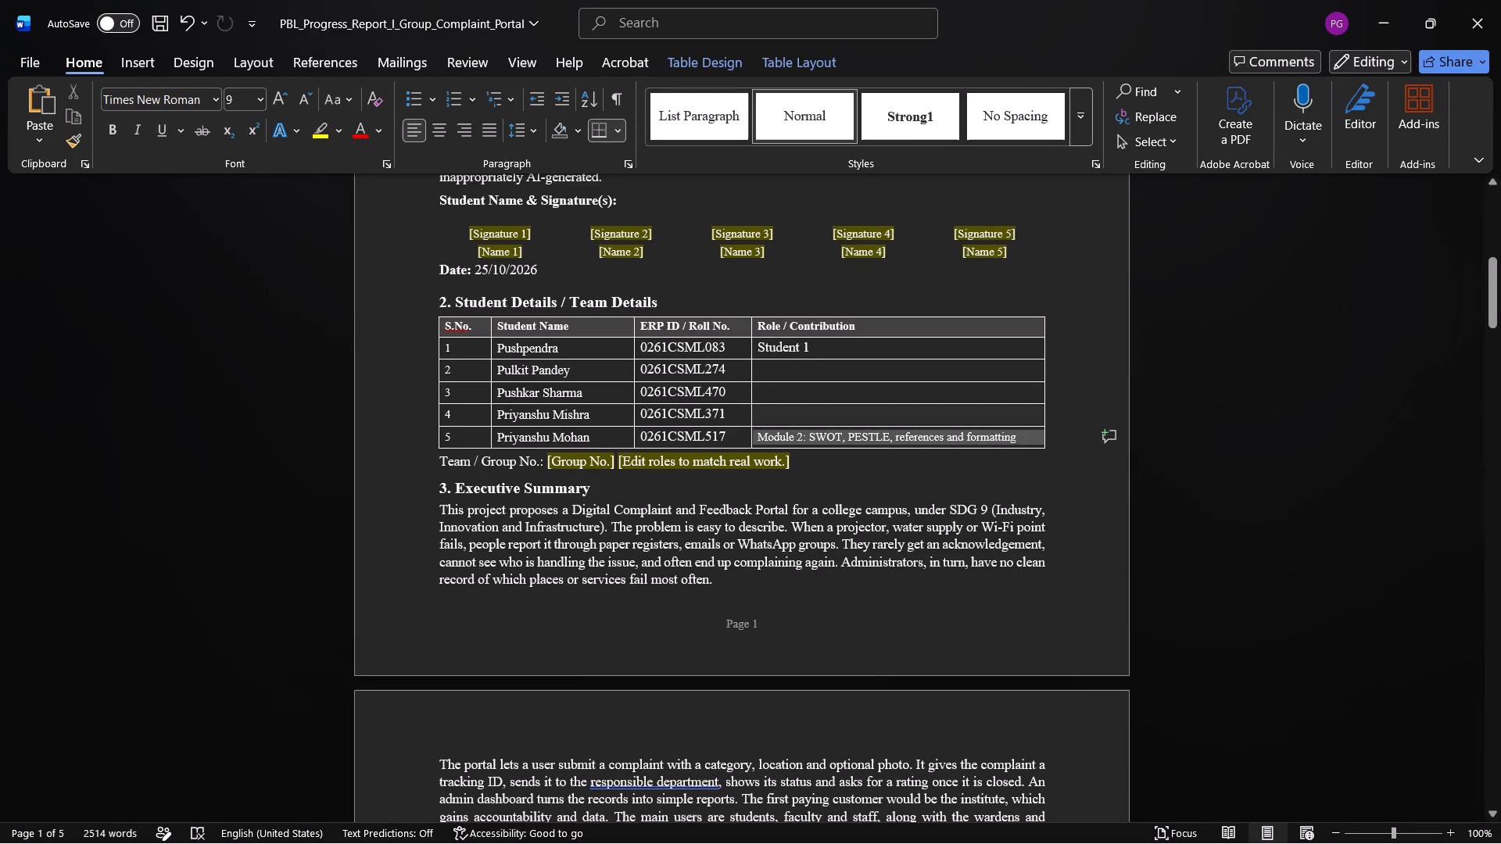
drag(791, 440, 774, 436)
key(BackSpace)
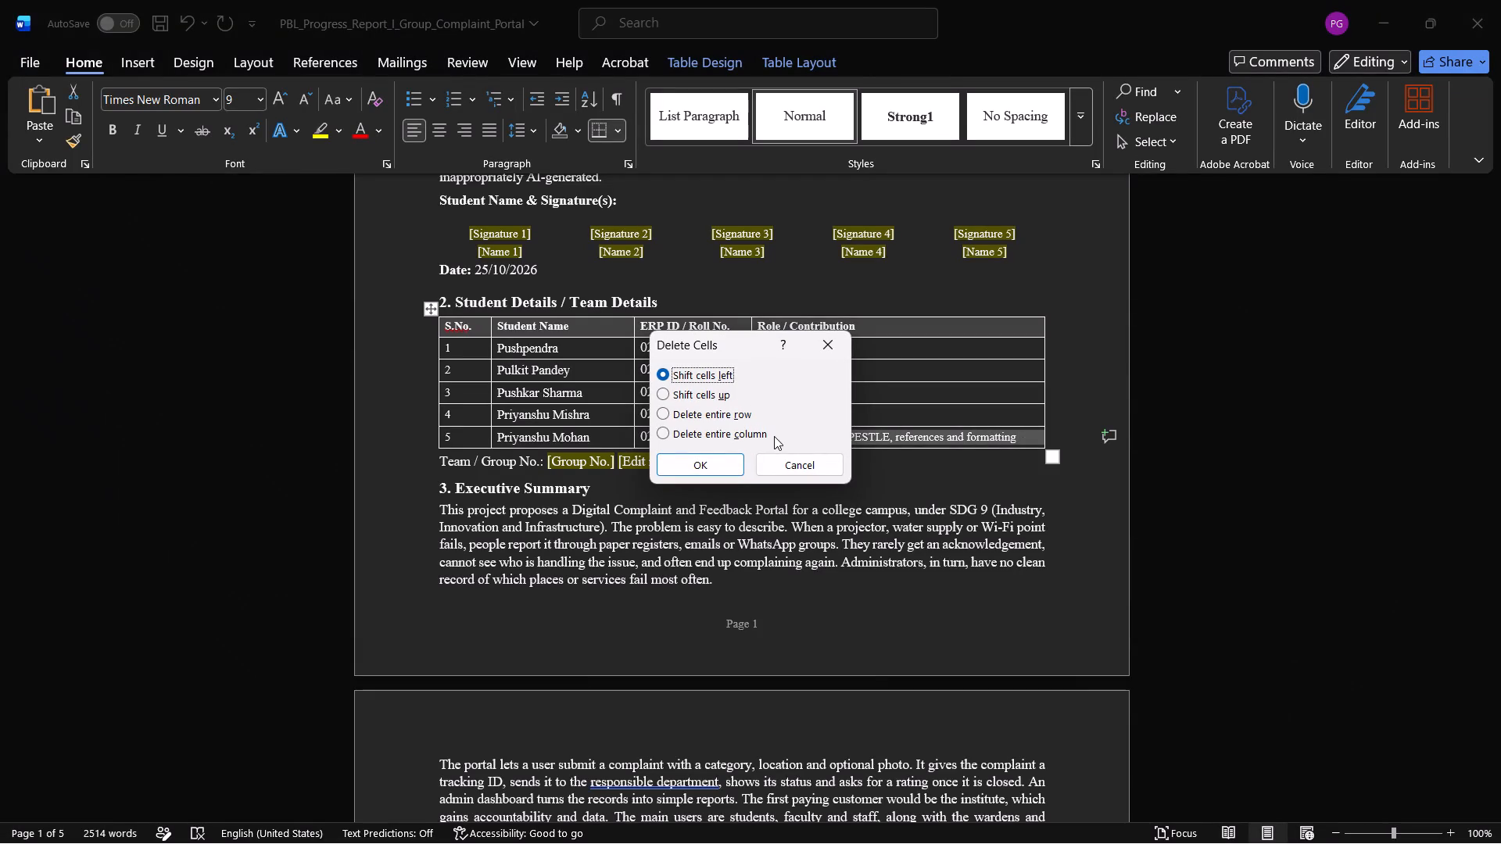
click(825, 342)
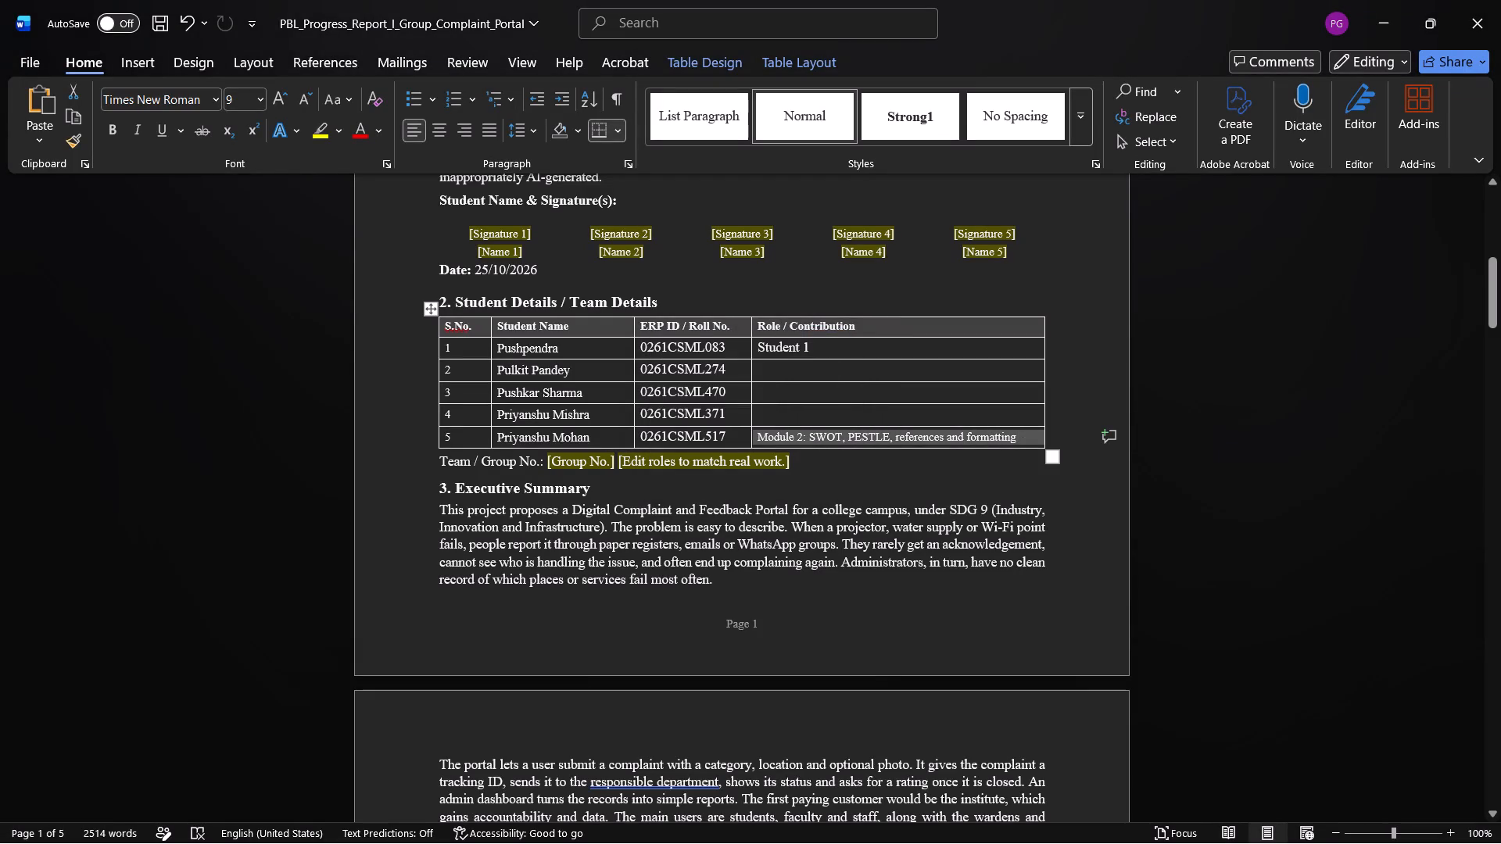
Delete the Module 2 SWOT and PESTLE text from the Role / Contribution cell of row 5, keeping the cell itself.
click(760, 437)
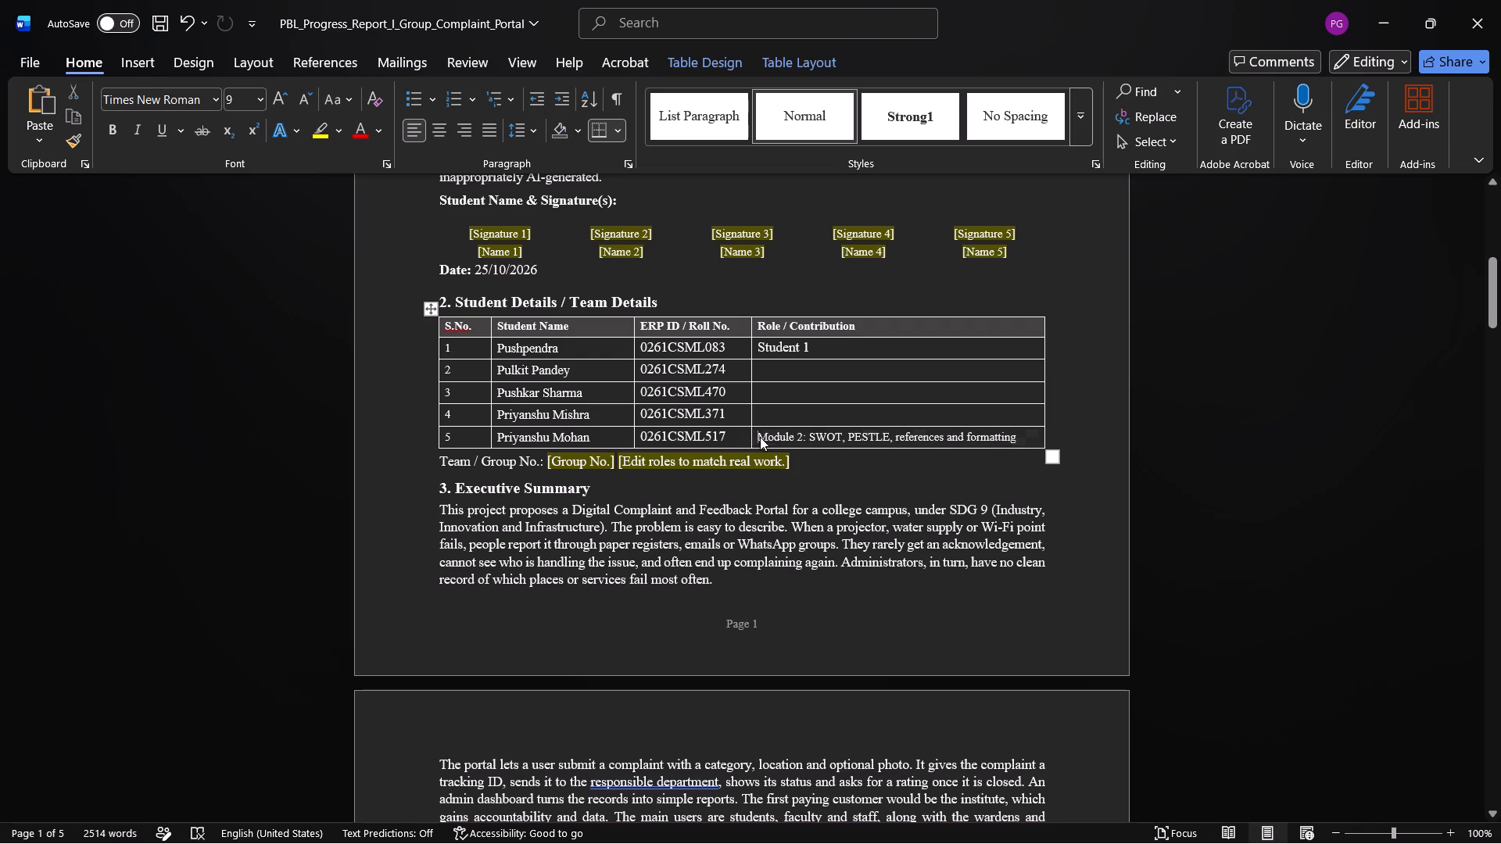
drag(758, 436, 1001, 438)
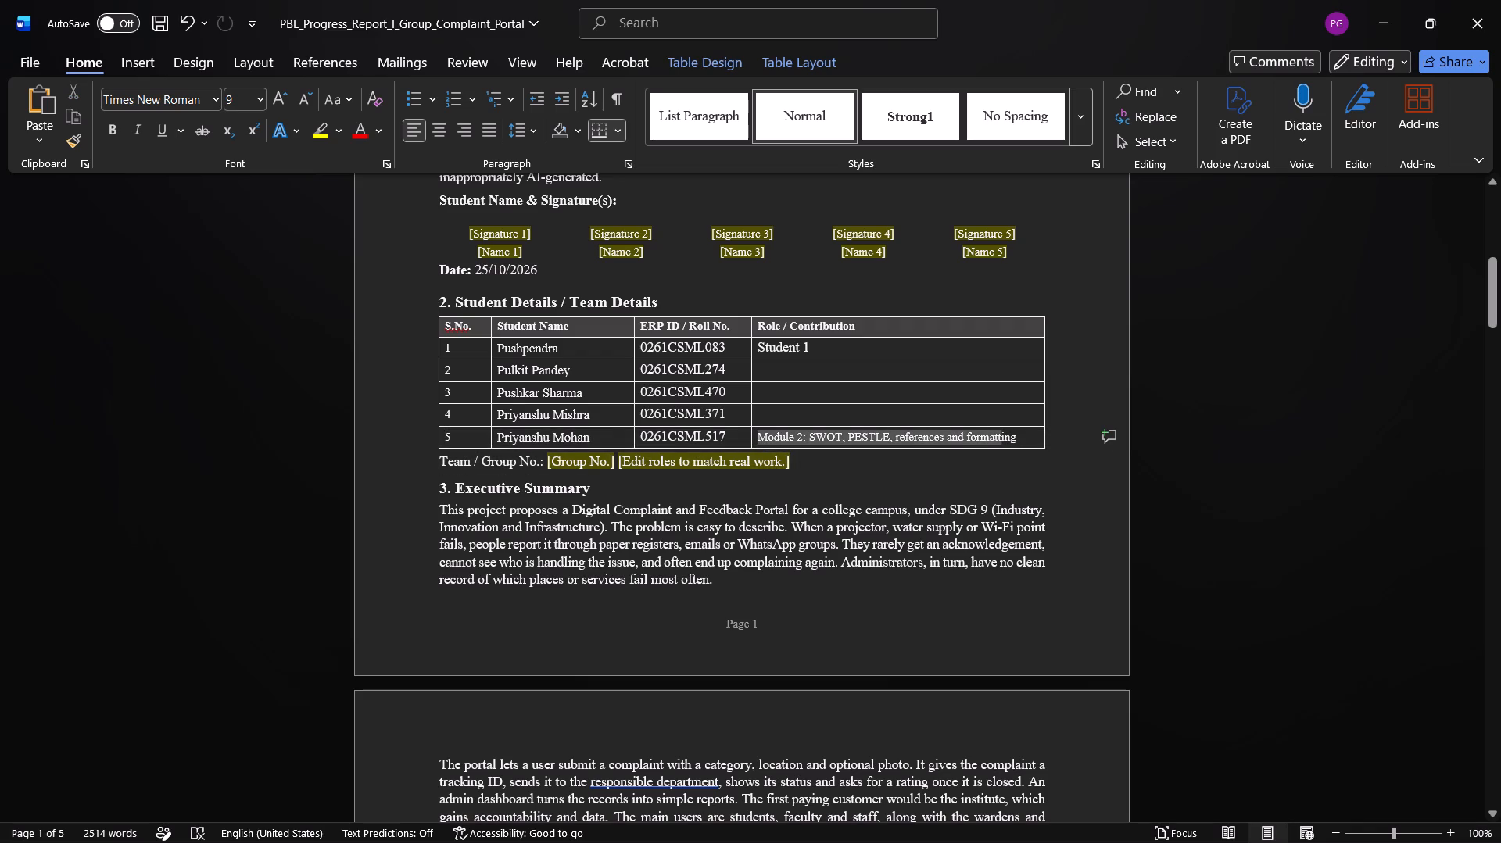
drag(1001, 438, 1023, 436)
key(BackSpace)
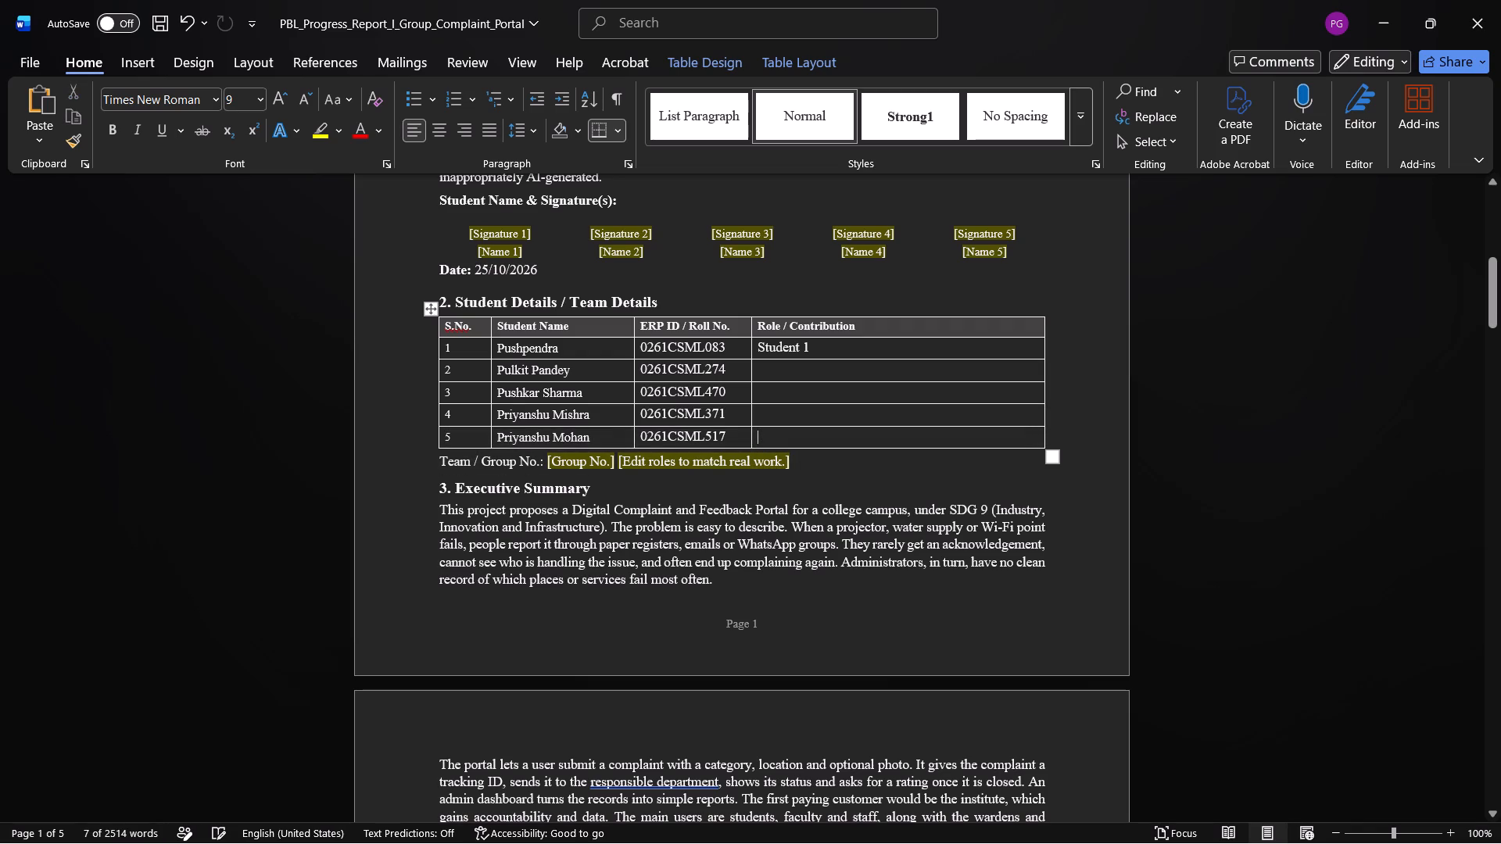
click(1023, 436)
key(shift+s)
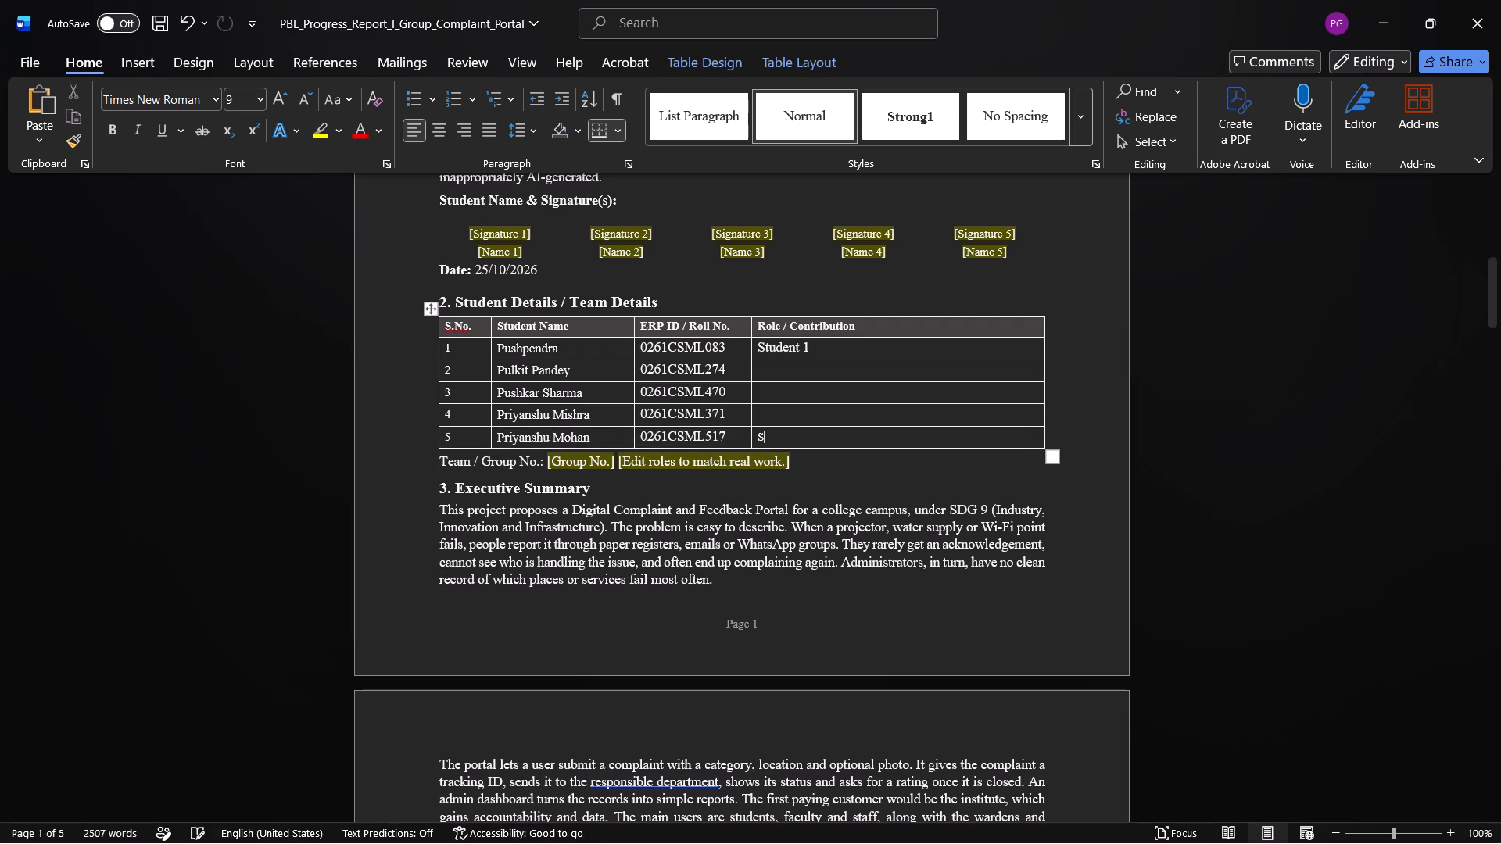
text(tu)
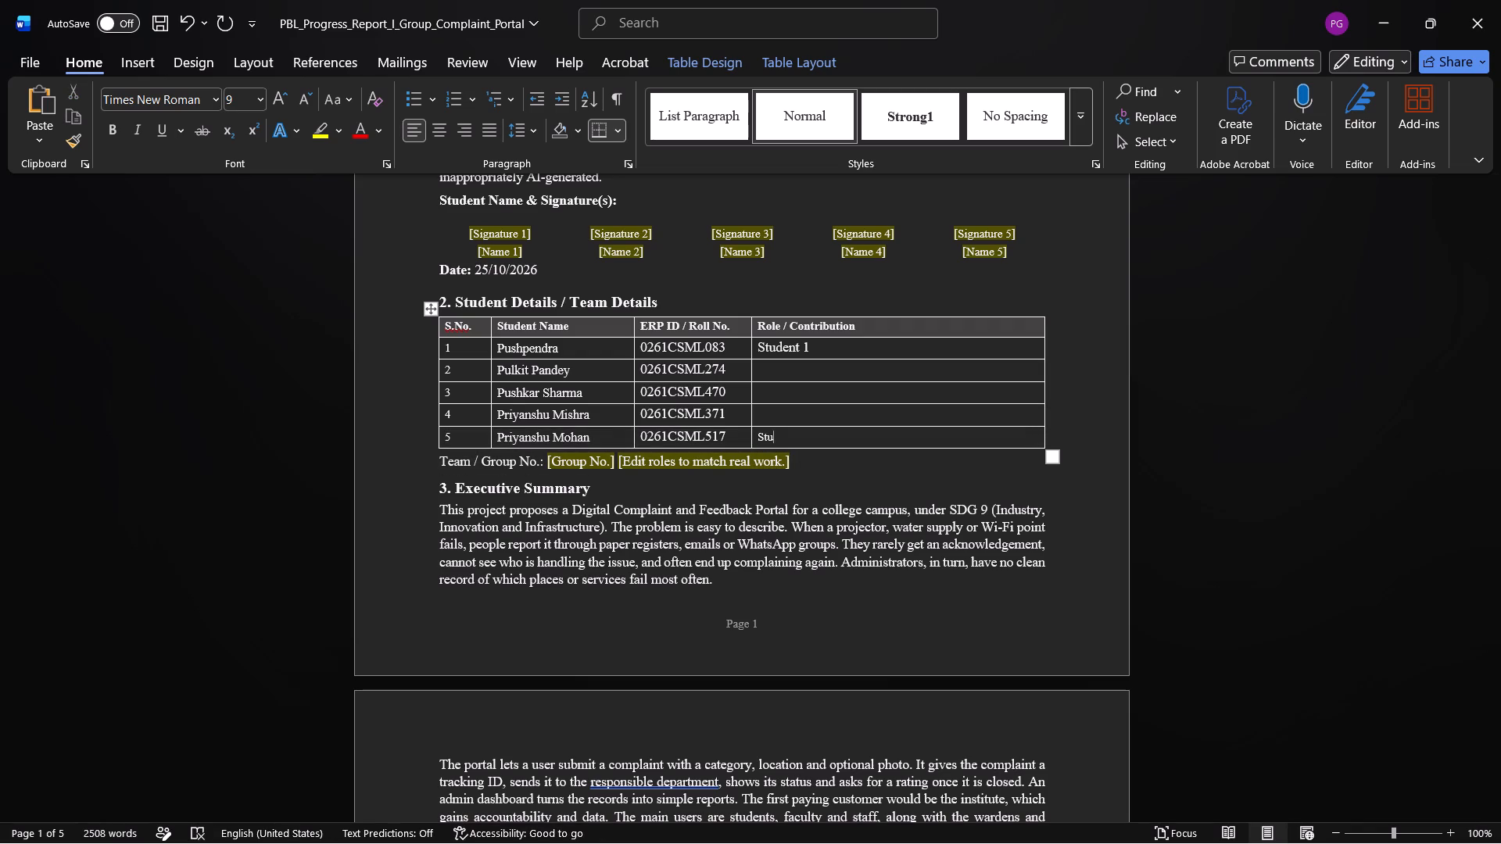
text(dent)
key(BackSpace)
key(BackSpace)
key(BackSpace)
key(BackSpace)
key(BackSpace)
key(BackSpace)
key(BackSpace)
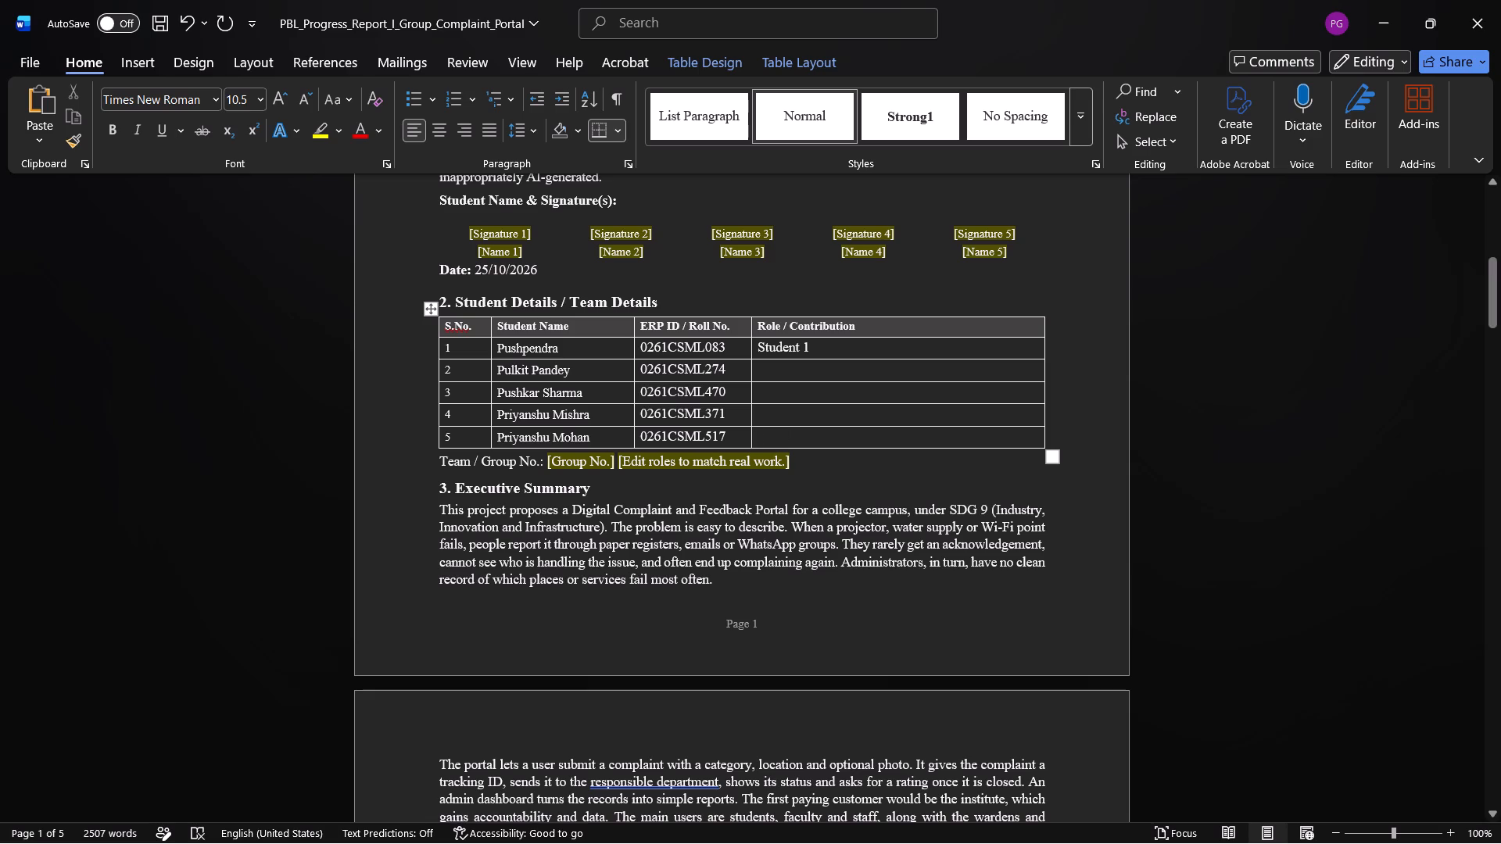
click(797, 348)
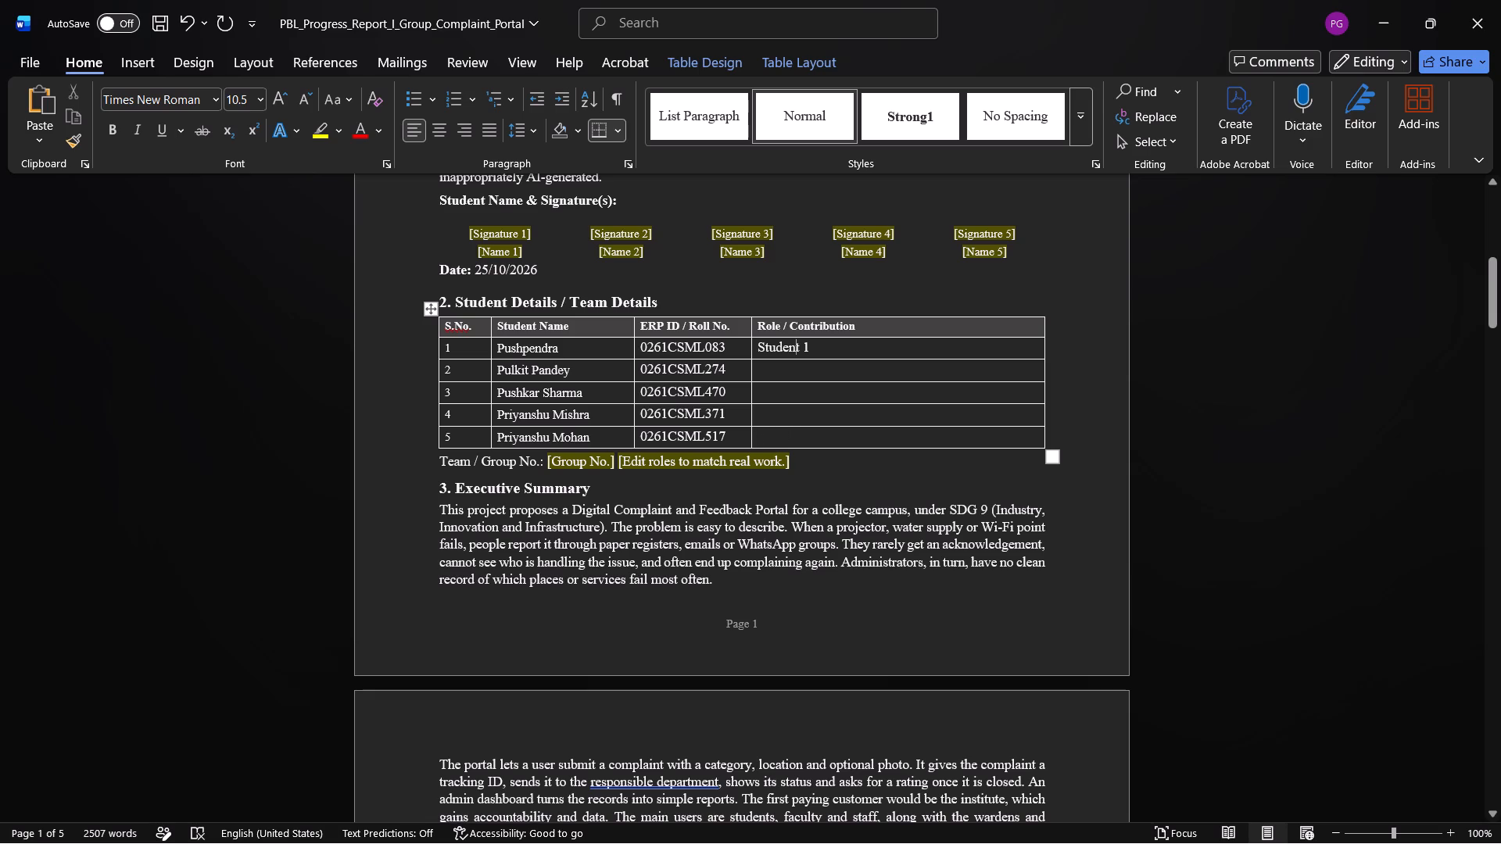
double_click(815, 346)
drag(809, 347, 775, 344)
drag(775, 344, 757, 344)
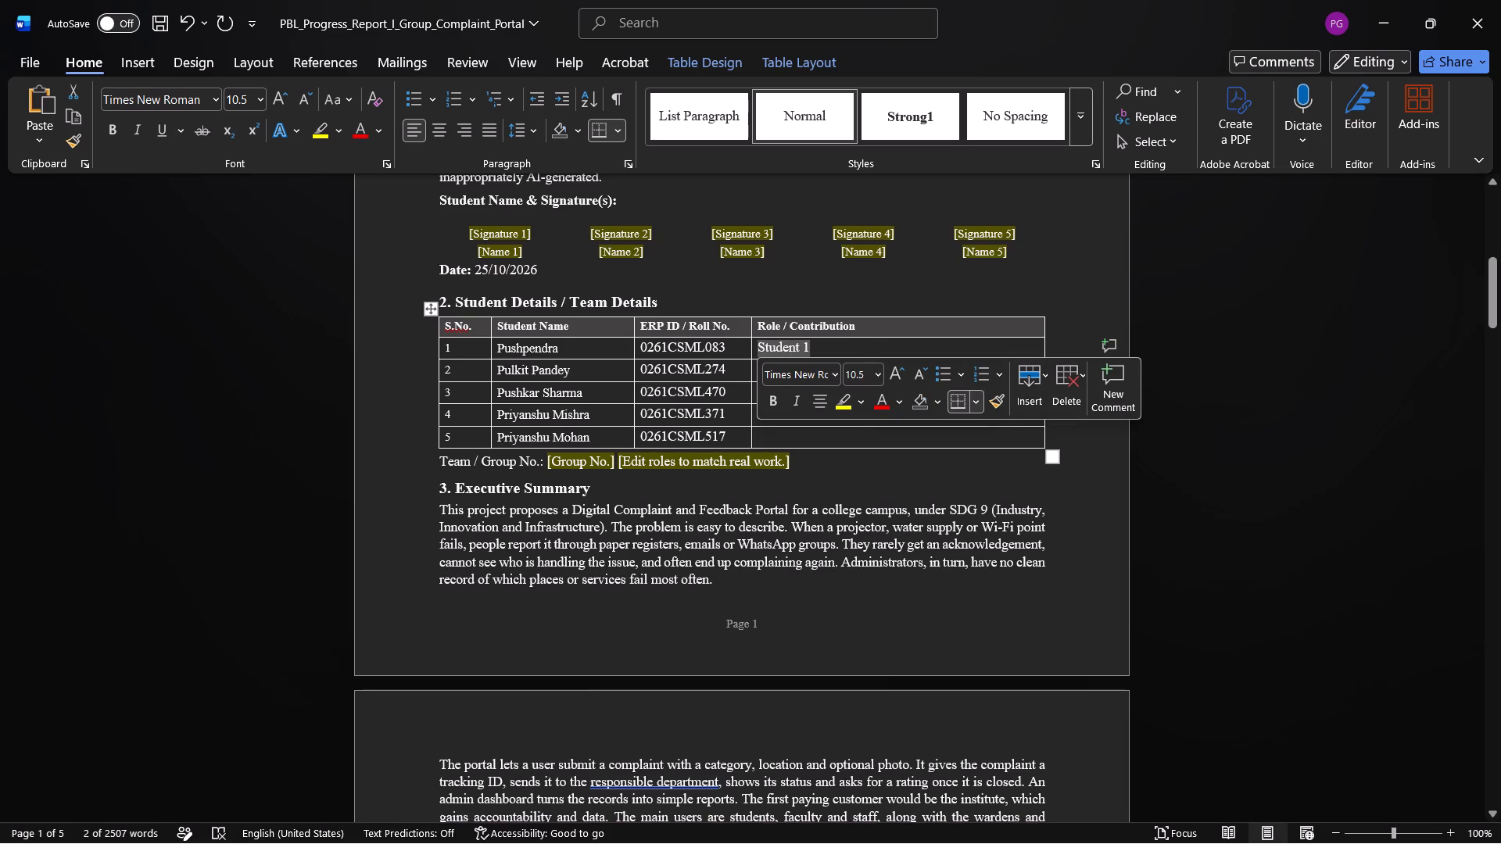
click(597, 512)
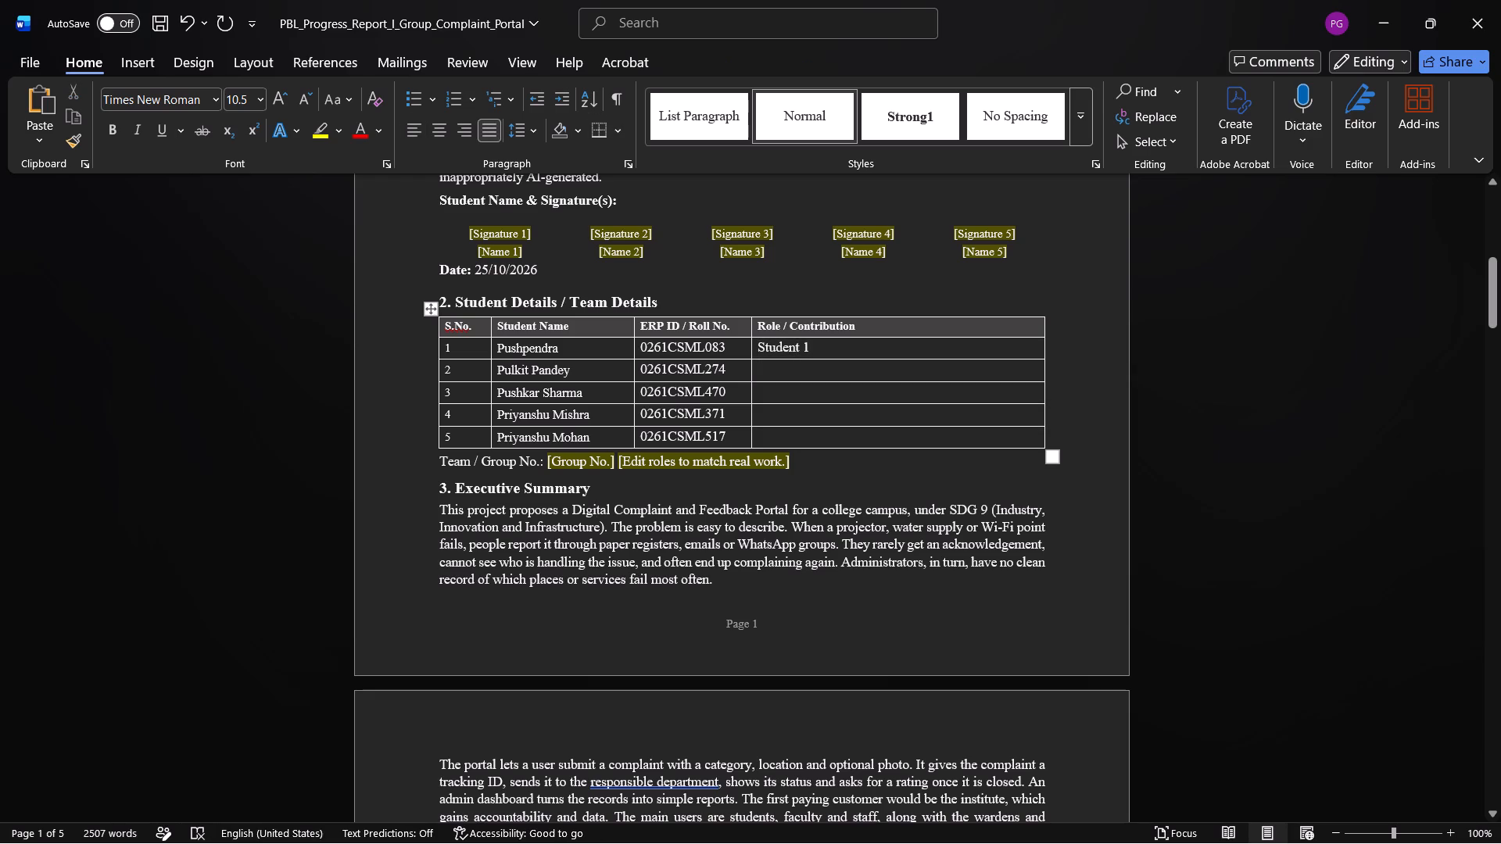
Enter "Student 2" in the Role / Contribution cell of row 2 in the team details table.
click(823, 373)
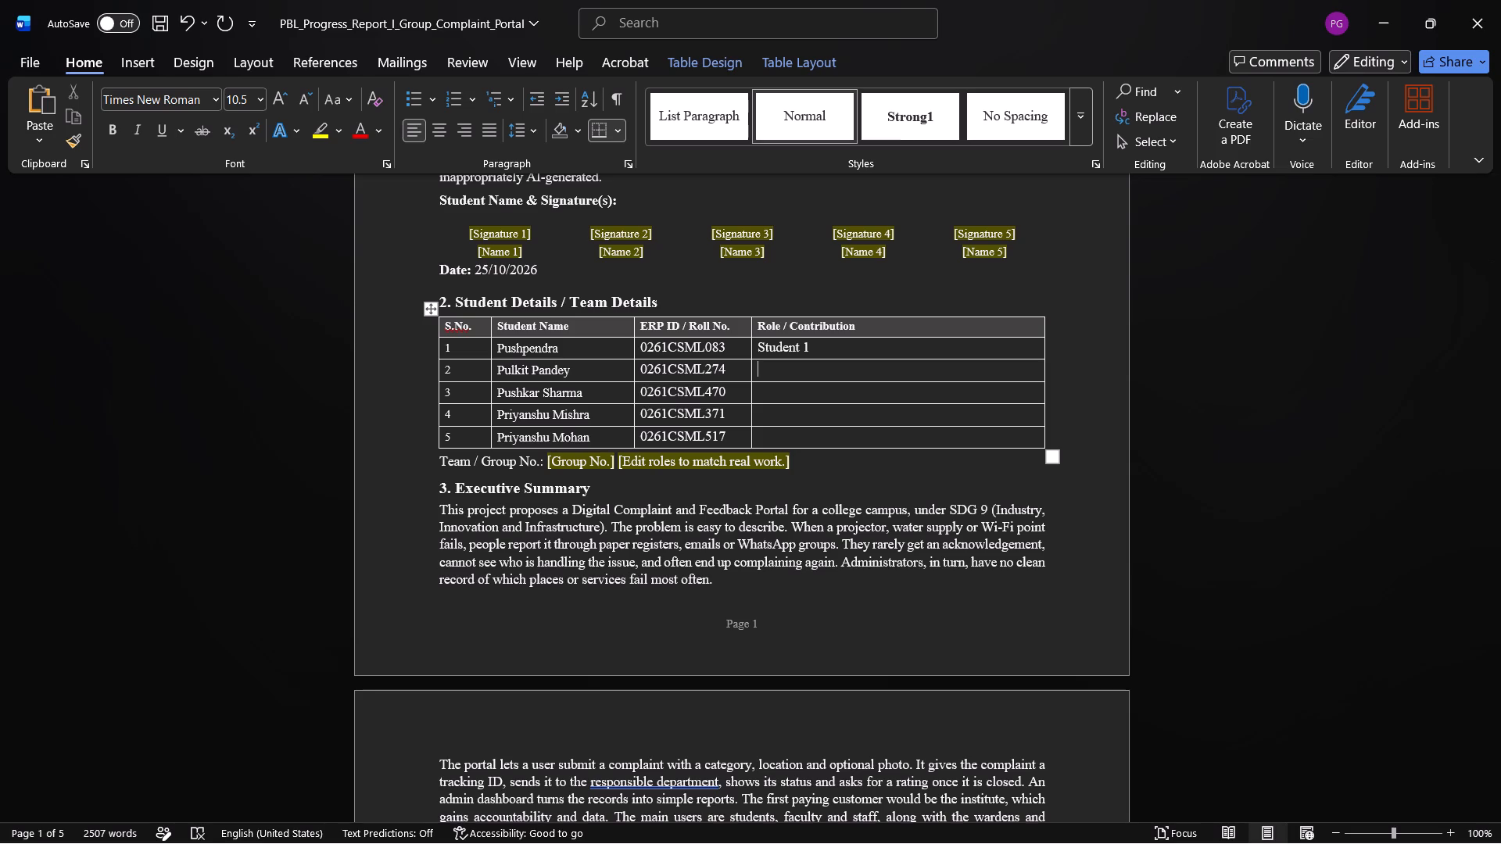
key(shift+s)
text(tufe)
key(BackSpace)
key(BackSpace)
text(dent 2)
Enter "Student 3" on a single line in the Role / Contribution cell of row 3.
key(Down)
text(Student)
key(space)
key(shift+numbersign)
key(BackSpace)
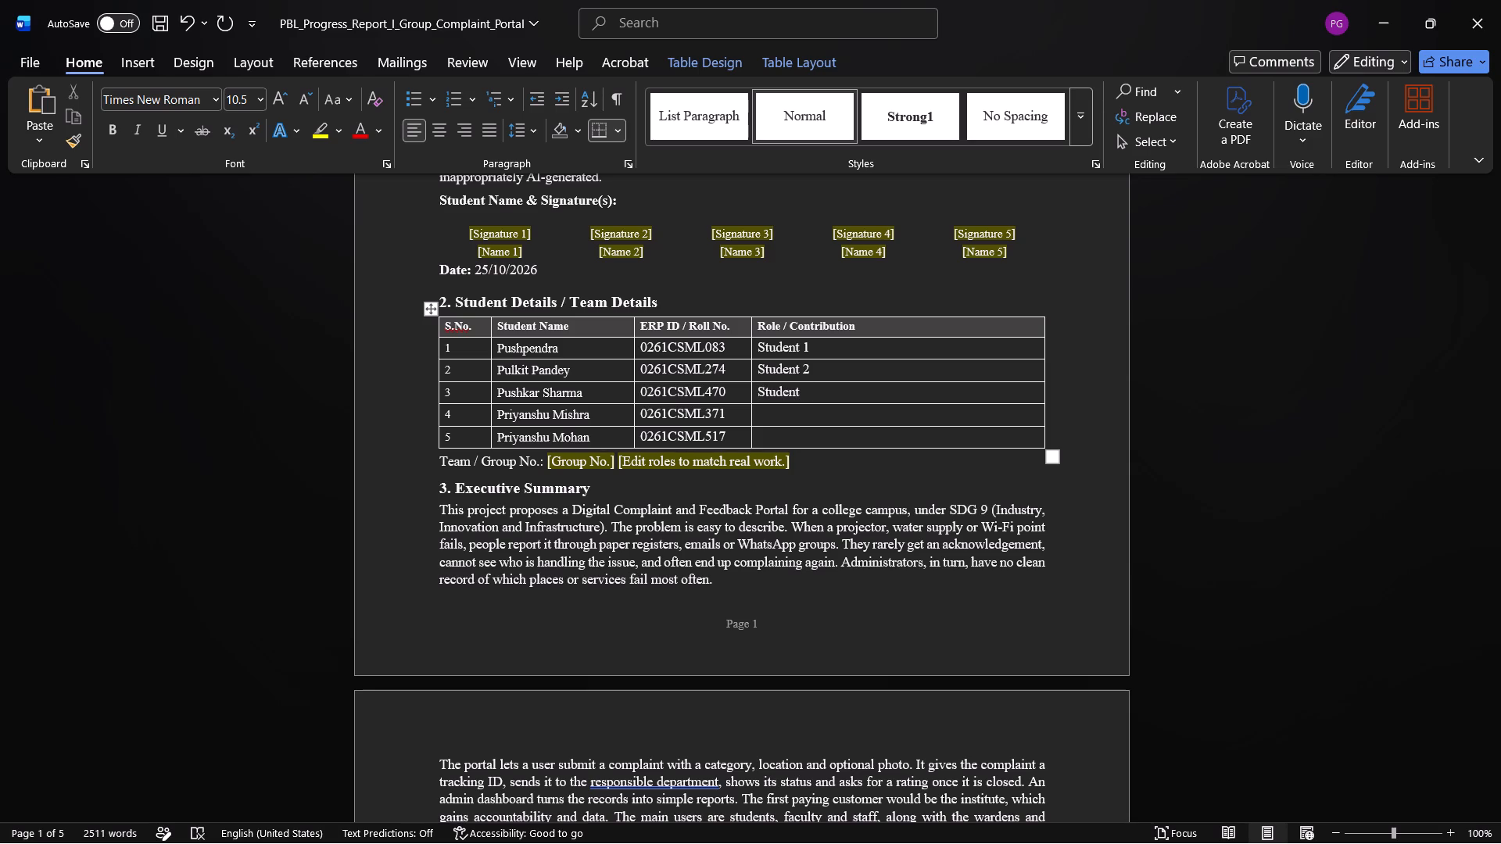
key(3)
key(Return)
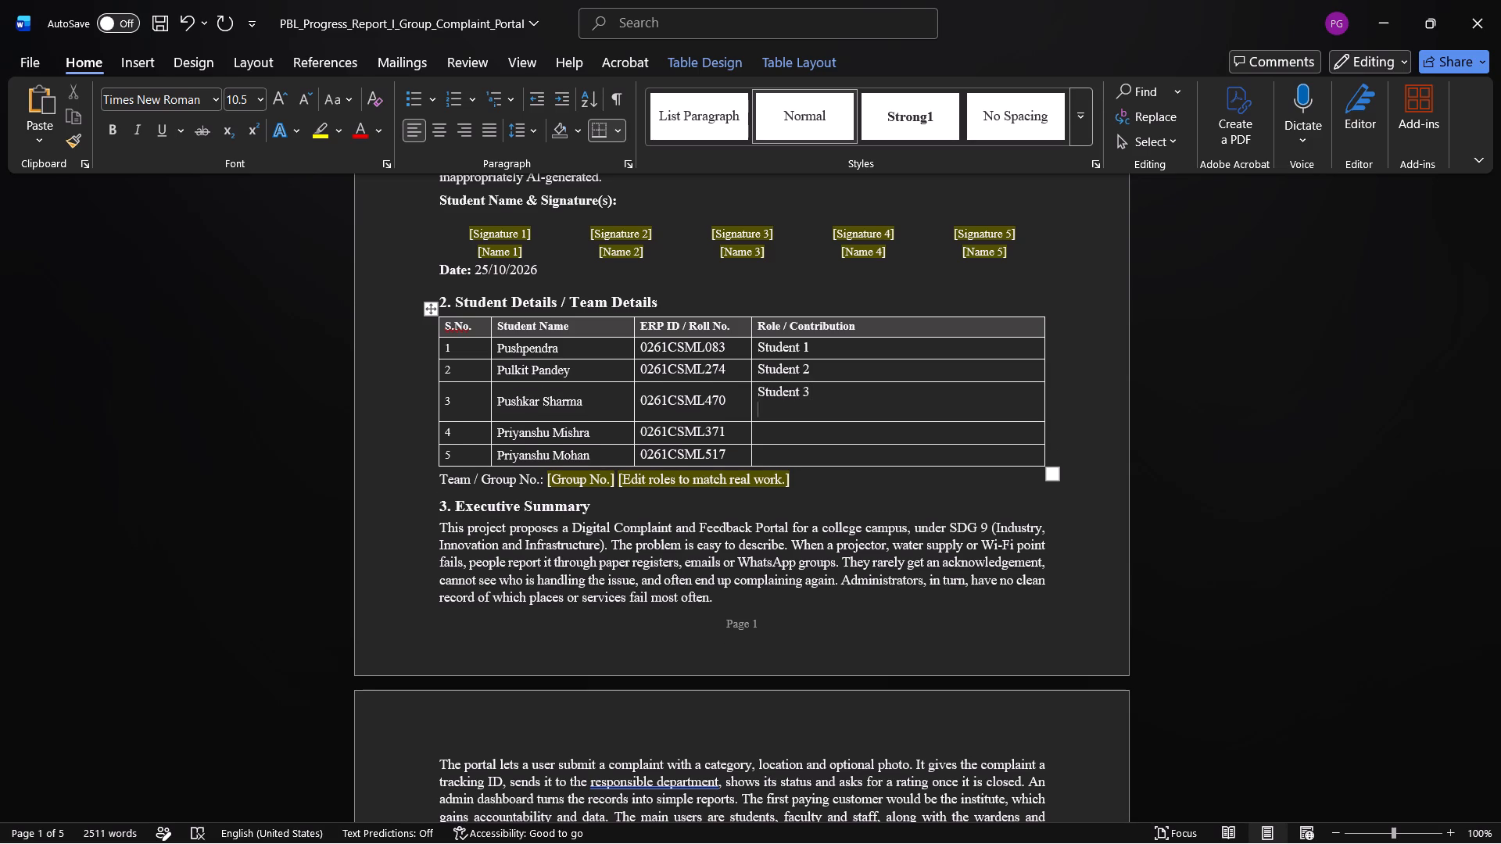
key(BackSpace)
Fill the Role / Contribution cells of rows 4 and 5 with "Student 4" and "Student 5".
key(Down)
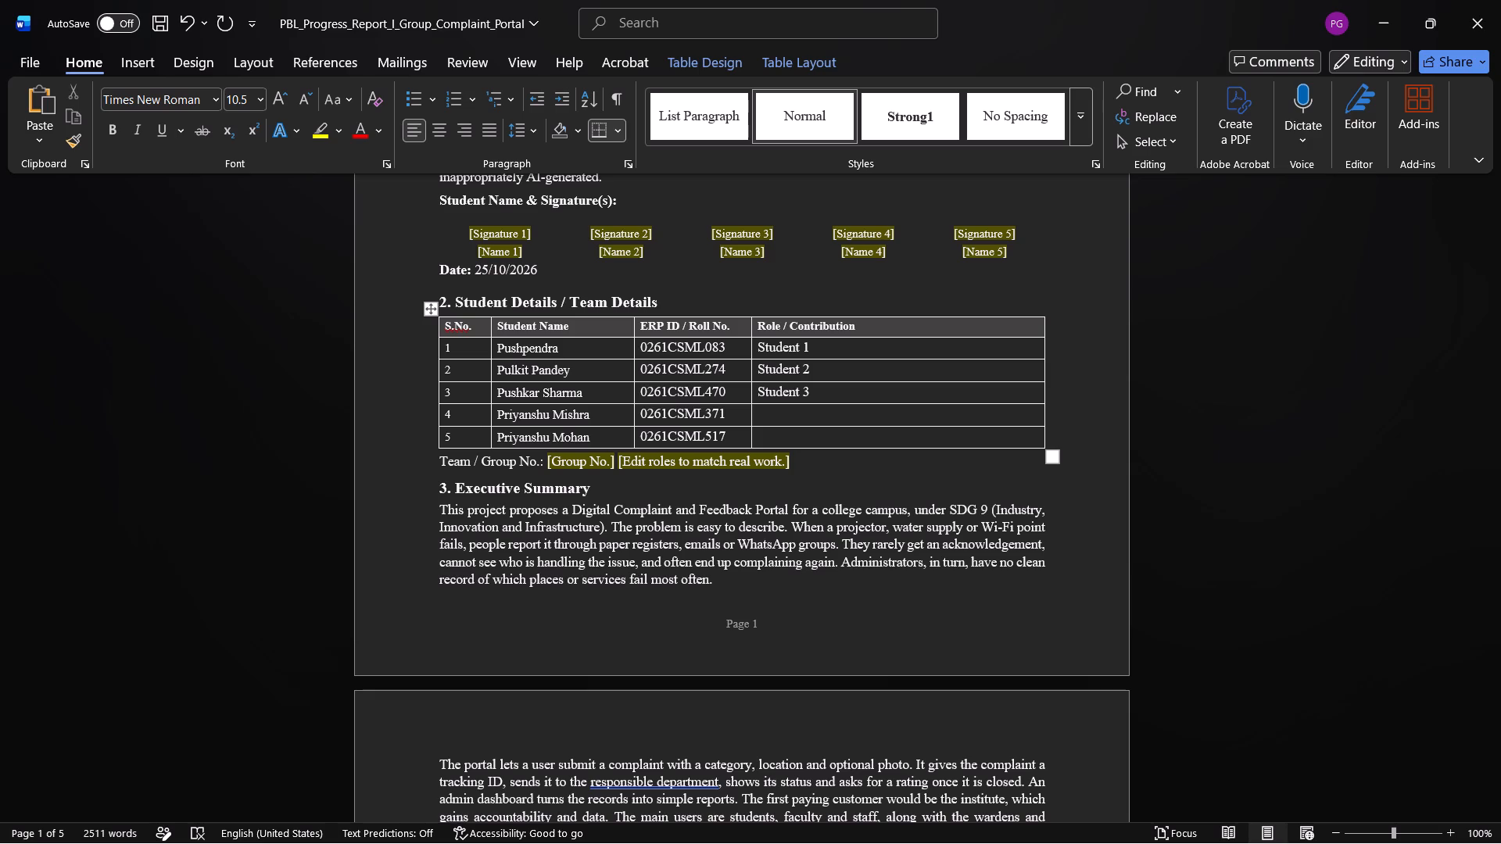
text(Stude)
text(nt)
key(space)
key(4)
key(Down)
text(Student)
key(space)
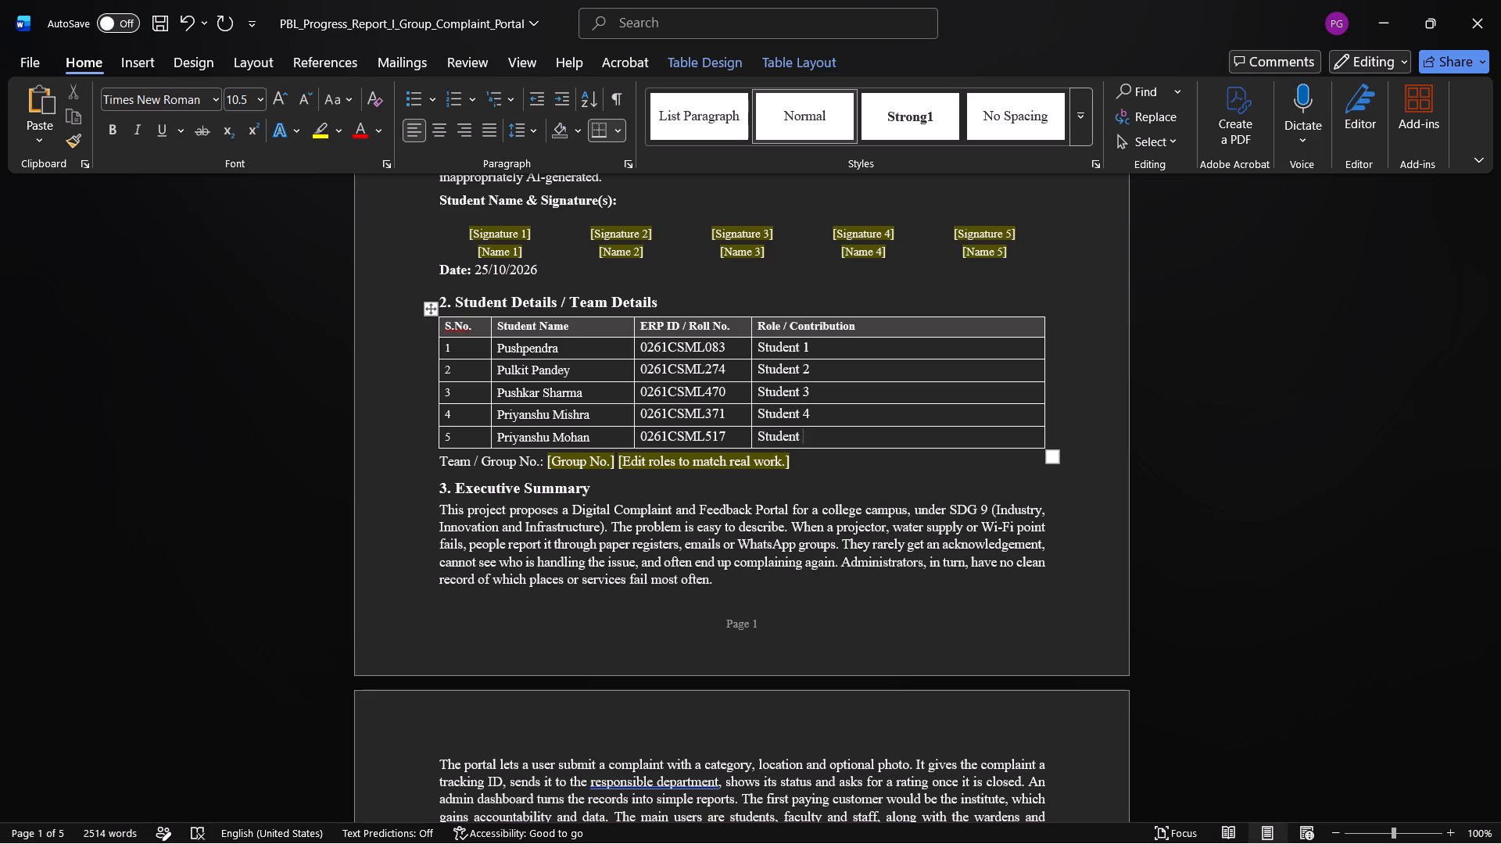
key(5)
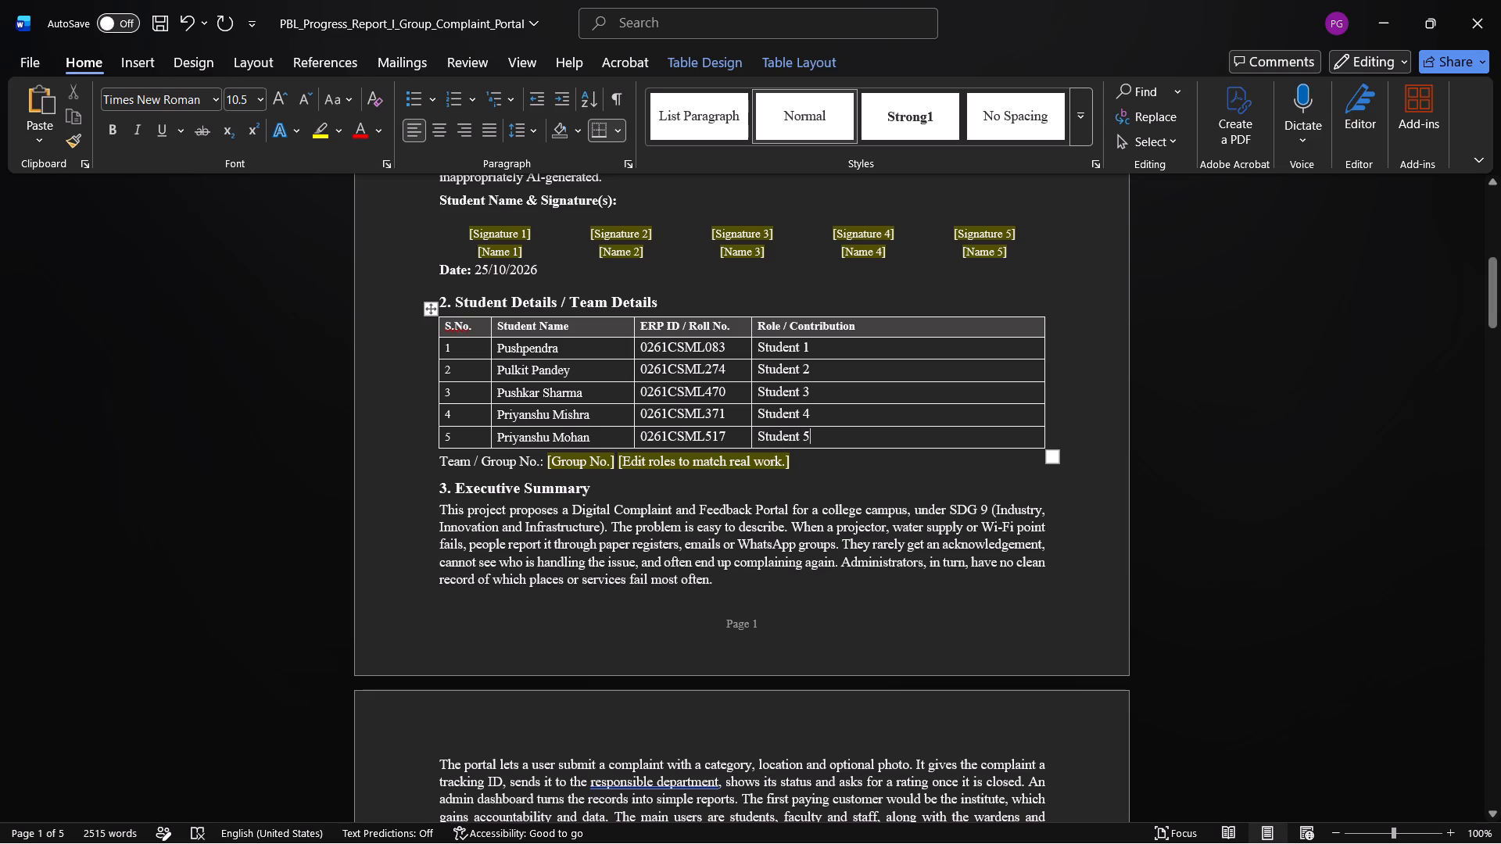
Delete the highlighted "[Group No.]" and "[Edit roles to match real work.]" placeholders from the line below the team details table.
click(790, 460)
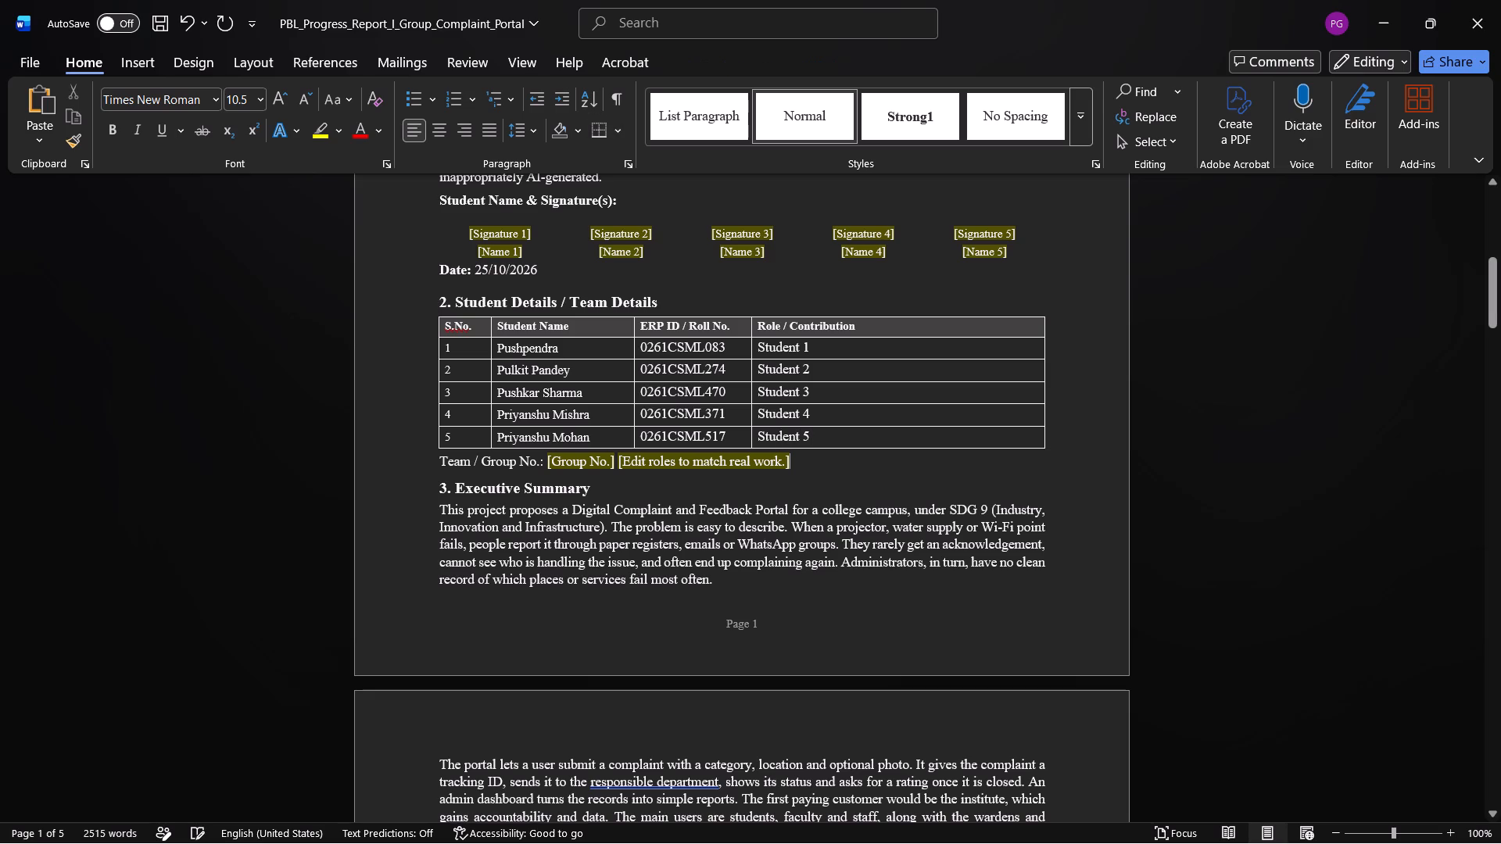
key(BackSpace)
key(BackSpace)
key(BackSpace)
key(BackSpace)
key(BackSpace)
key(BackSpace)
key(BackSpace)
key(BackSpace)
key(BackSpace)
key(BackSpace)
key(BackSpace)
key(BackSpace)
key(BackSpace)
key(BackSpace)
key(BackSpace)
key(BackSpace)
key(BackSpace)
key(BackSpace)
key(BackSpace)
key(BackSpace)
key(BackSpace)
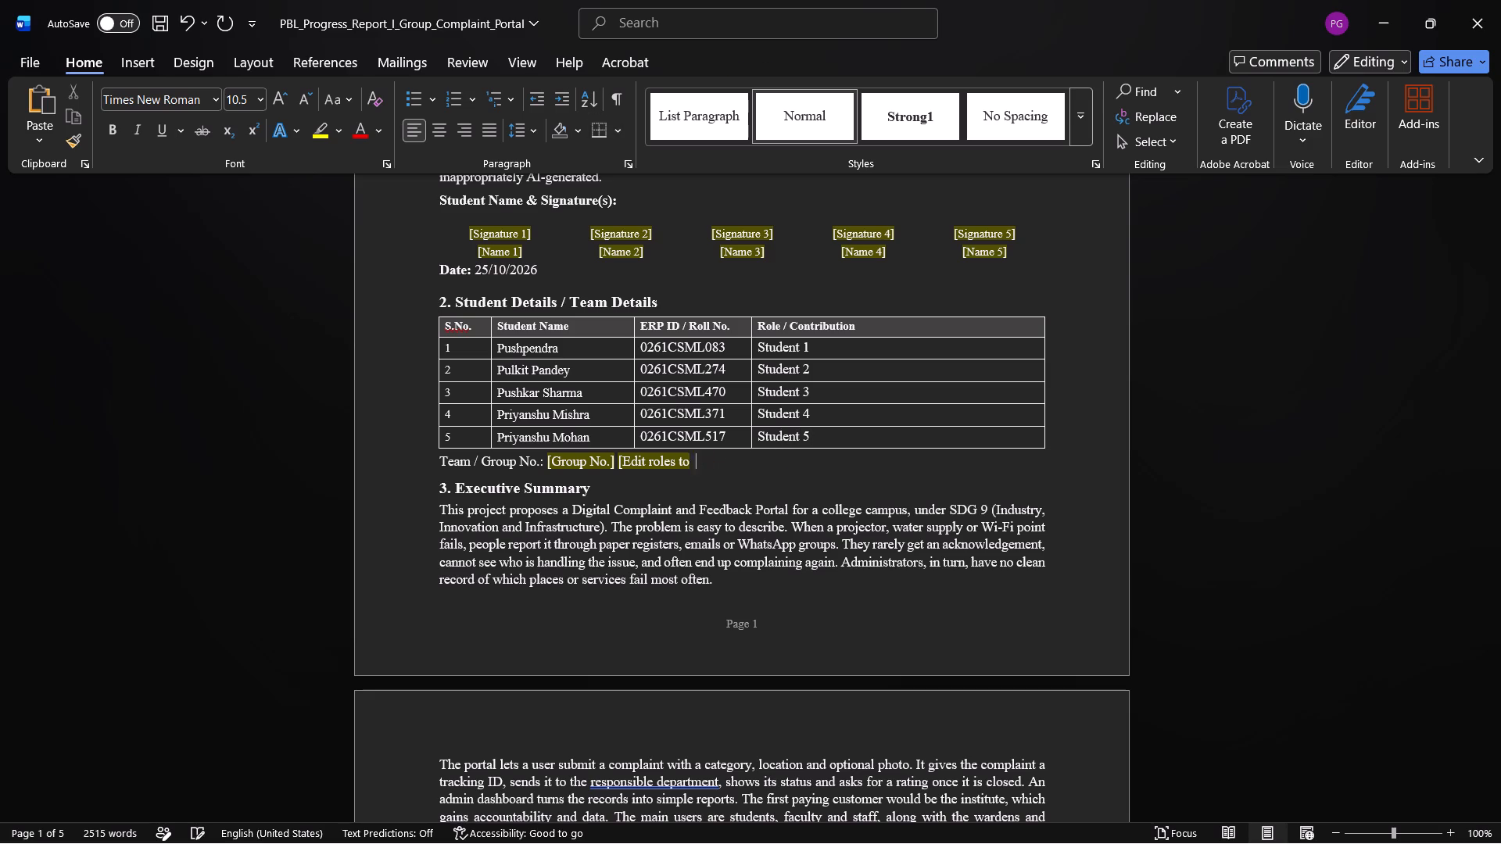
key(BackSpace)
key(BackSpace)
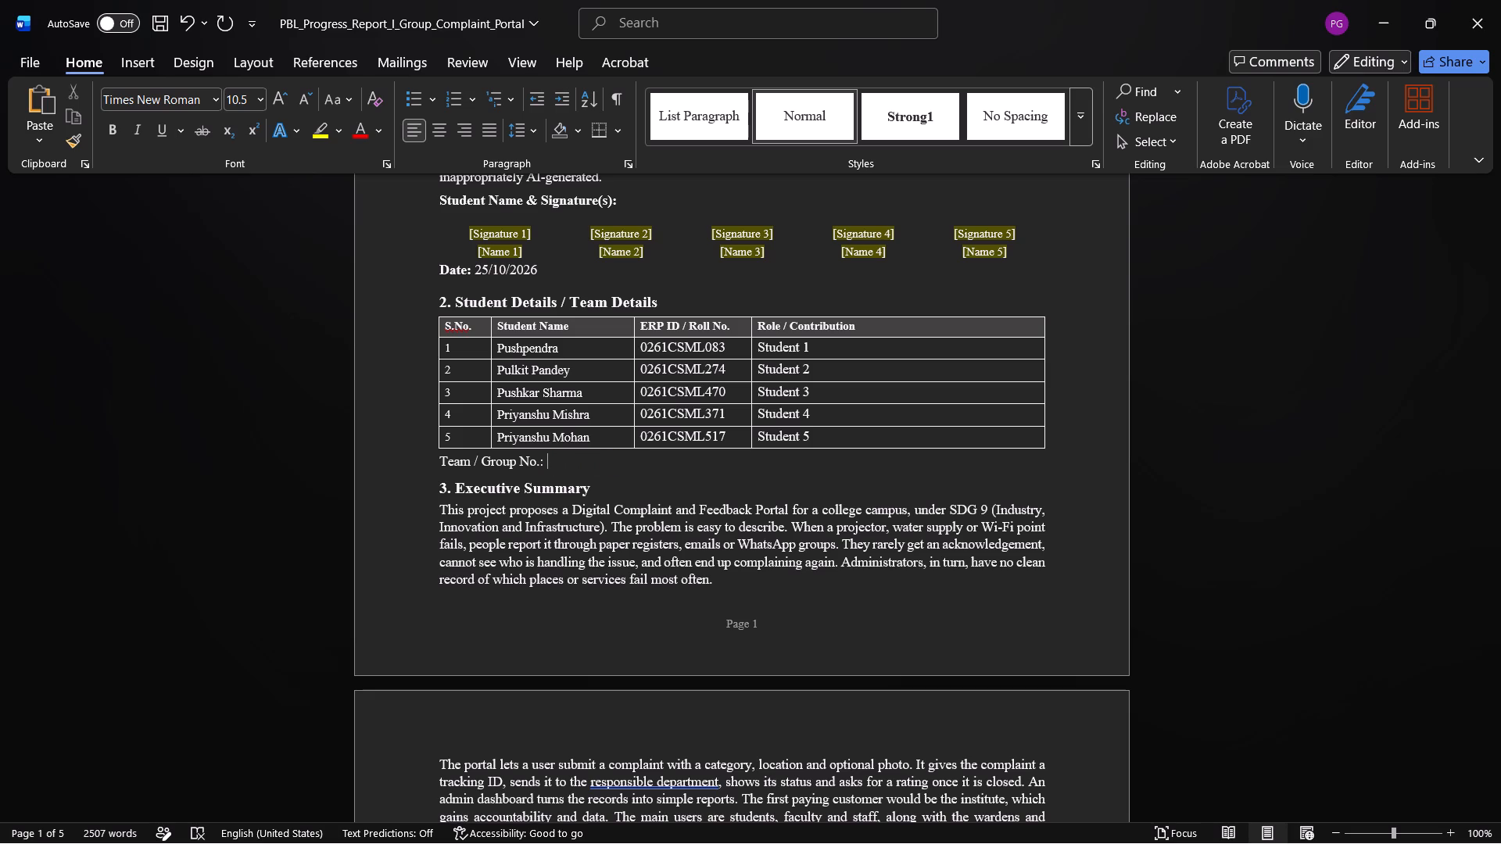
Remove "Team / " from the label below the team details table so it reads "Group No.:".
key(Left)
key(Left)
key(Left)
key(Left)
key(Left)
key(Left)
key(Left)
key(Left)
key(Left)
key(Left)
key(Left)
key(BackSpace)
key(BackSpace)
key(BackSpace)
key(BackSpace)
key(BackSpace)
key(BackSpace)
key(BackSpace)
Enter "D-13" after the "Group No.:" label, separated by a space.
key(Right)
key(Right)
key(Right)
key(Right)
key(Right)
key(Right)
key(Right)
key(Right)
key(Right)
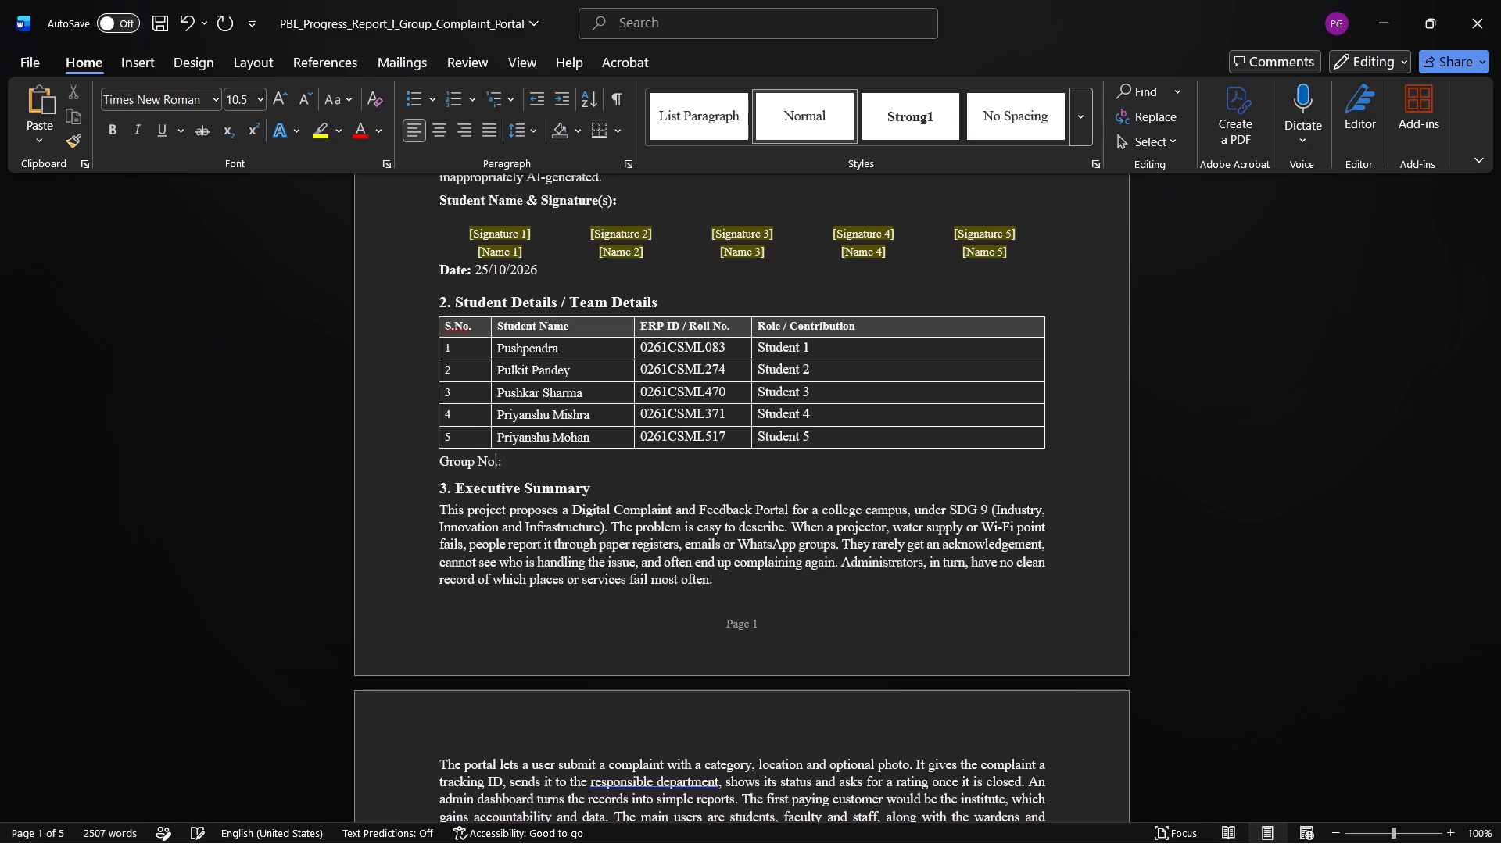
key(Right)
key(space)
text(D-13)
Delete the highlighted "[Add one real incident you saw or heard about, in one line.]" placeholder and its extra space from the 4. Introduction paragraph.
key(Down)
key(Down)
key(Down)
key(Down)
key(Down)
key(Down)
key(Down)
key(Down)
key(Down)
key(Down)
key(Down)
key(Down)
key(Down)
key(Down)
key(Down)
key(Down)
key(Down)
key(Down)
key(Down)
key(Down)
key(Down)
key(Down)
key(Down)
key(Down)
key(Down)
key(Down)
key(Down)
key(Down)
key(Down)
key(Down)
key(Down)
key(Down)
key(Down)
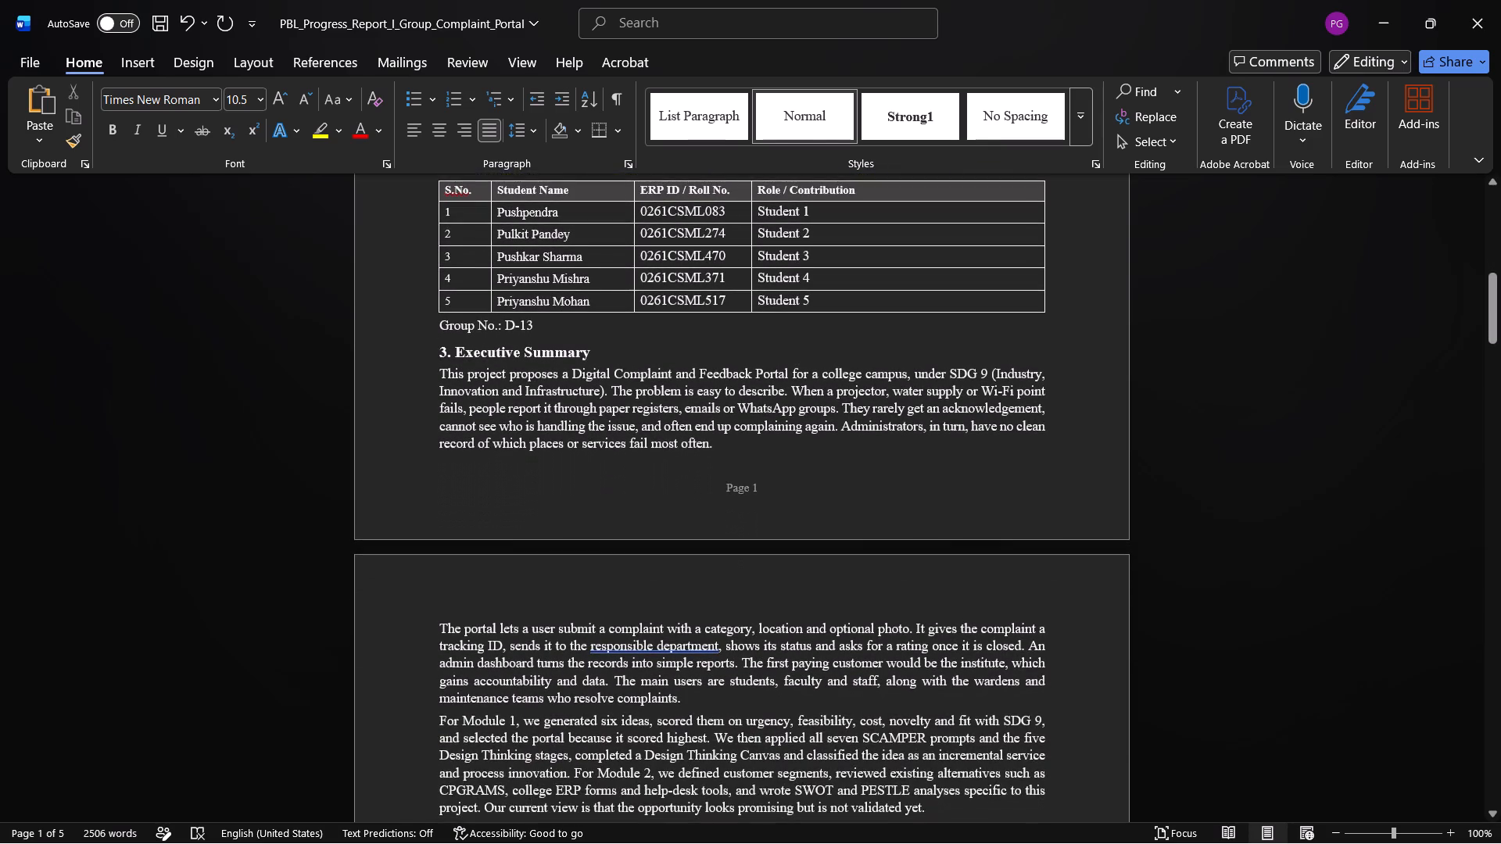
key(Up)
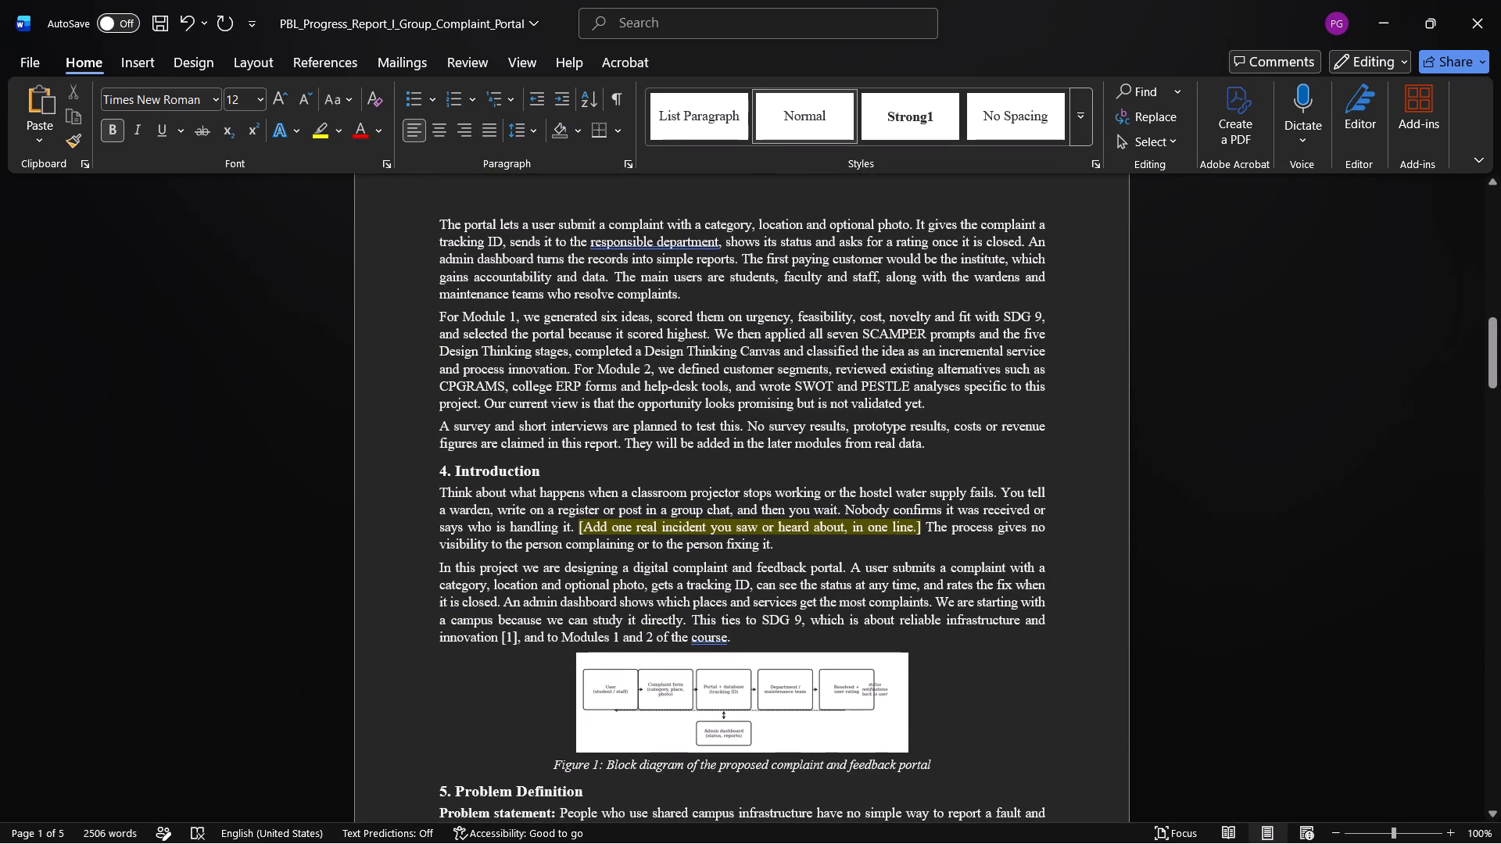
click(919, 527)
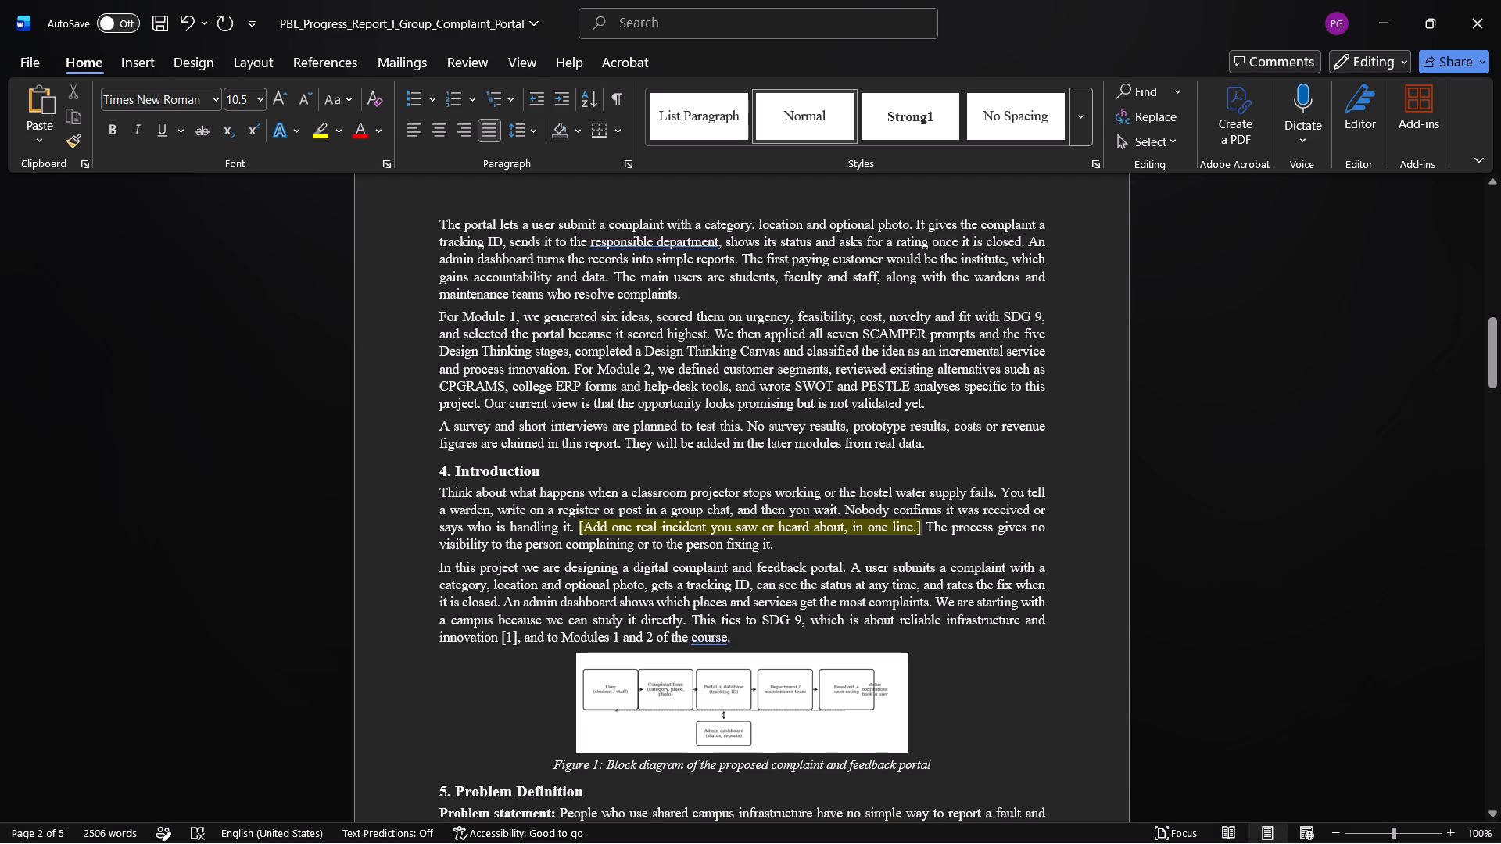
click(915, 526)
ctrl+scroll(937, 737, up, 4)
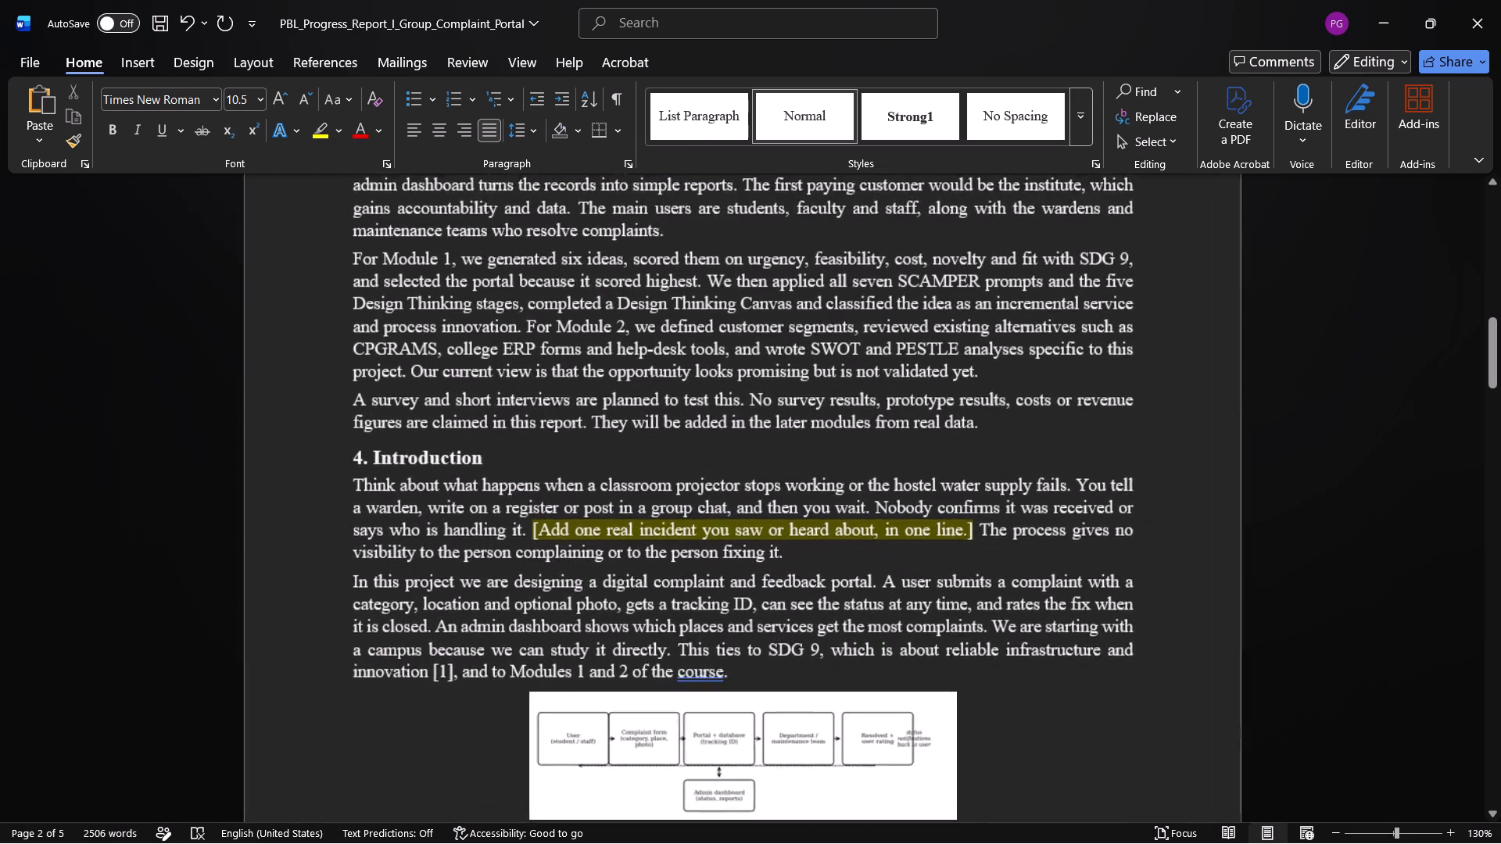
ctrl+scroll(937, 737, up, 4)
scroll(945, 700, down, 2)
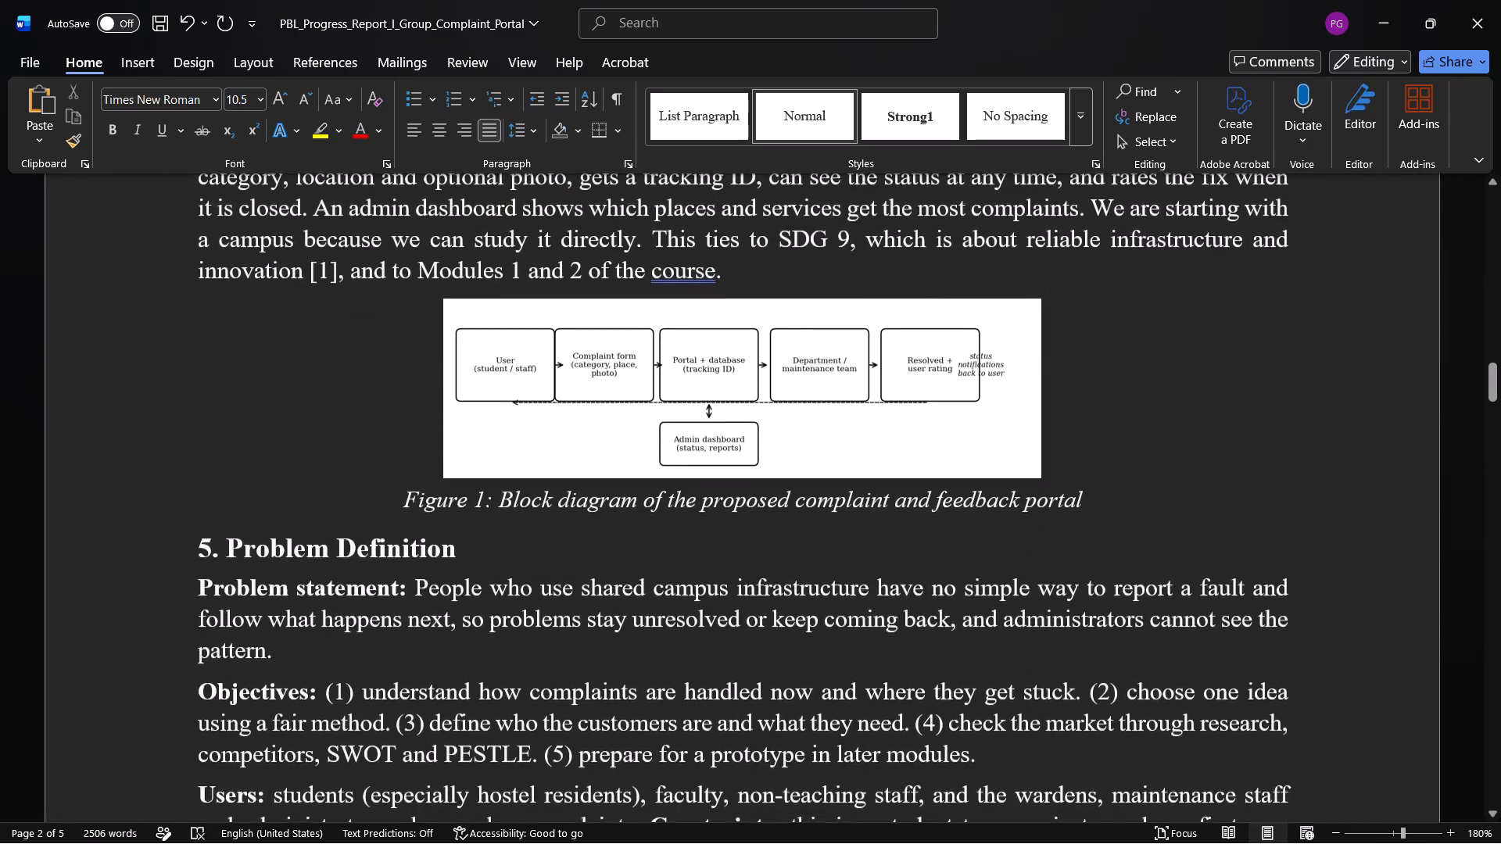
ctrl+scroll(869, 537, up, 2)
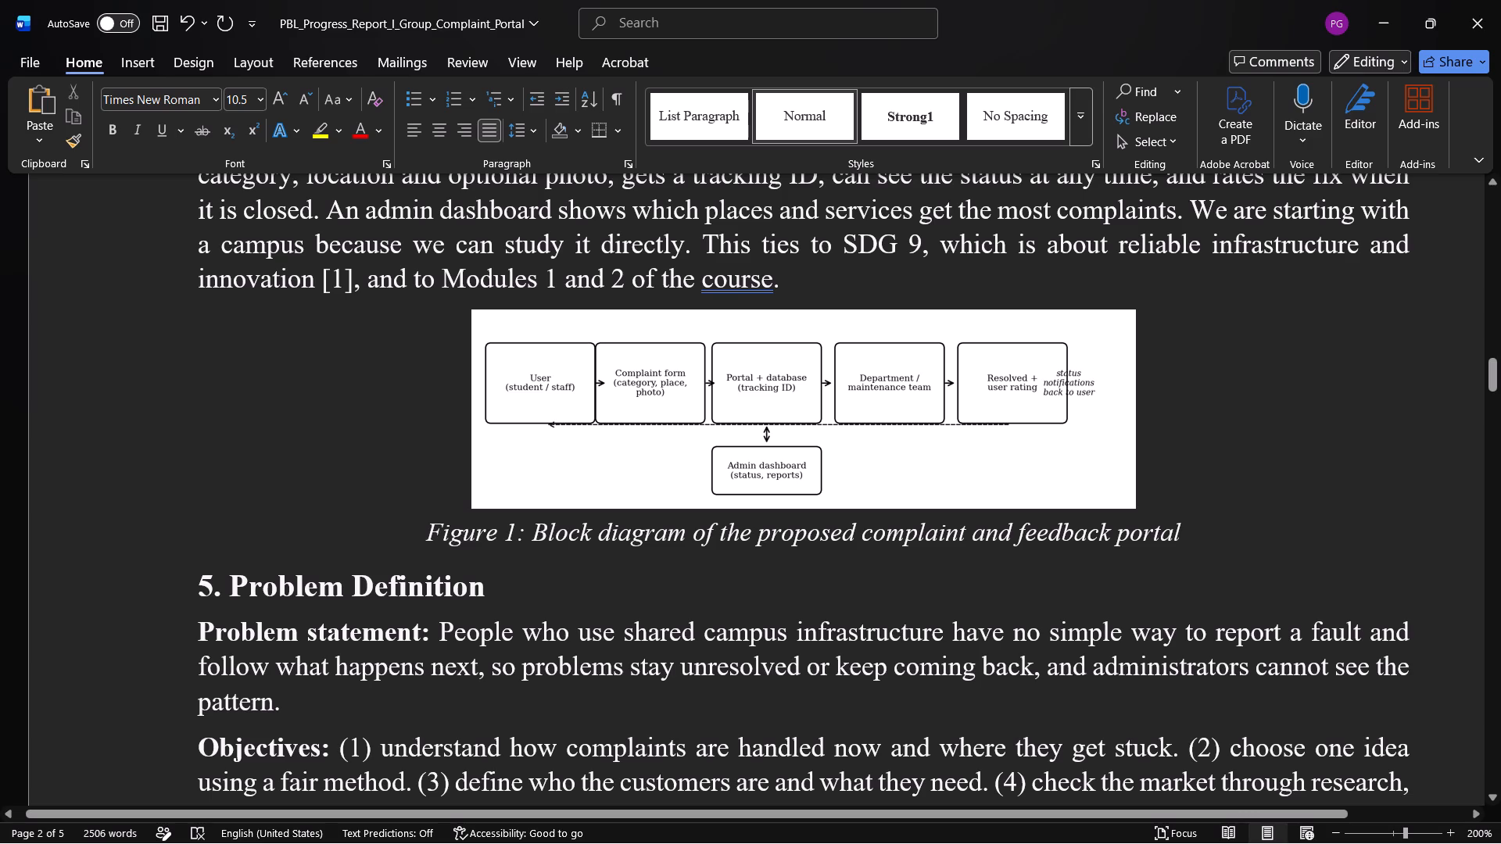
ctrl+scroll(697, 408, down, 1)
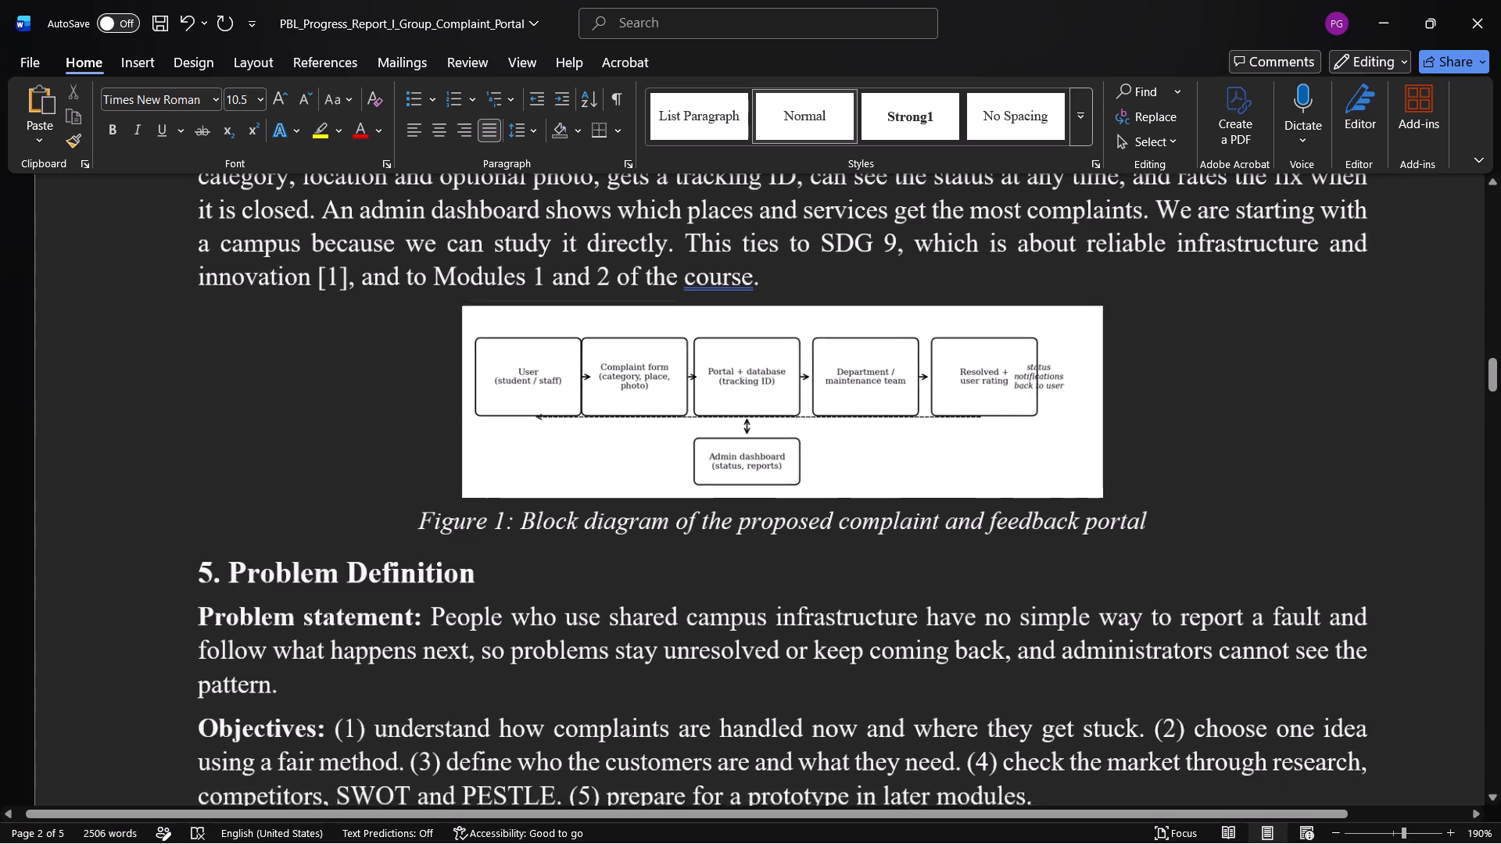
ctrl+scroll(697, 408, down, 6)
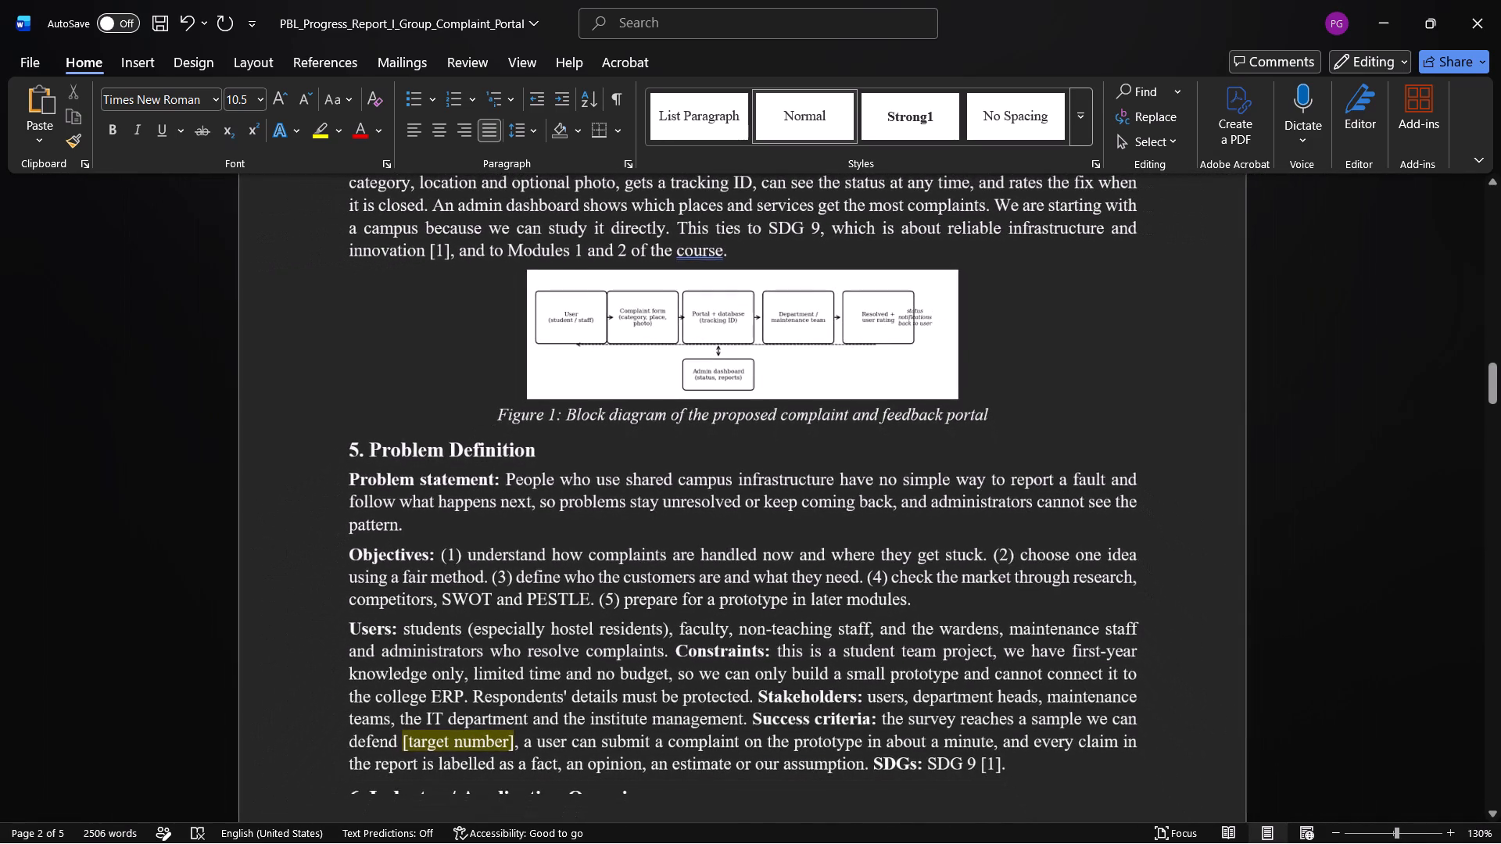
scroll(706, 394, up, 2)
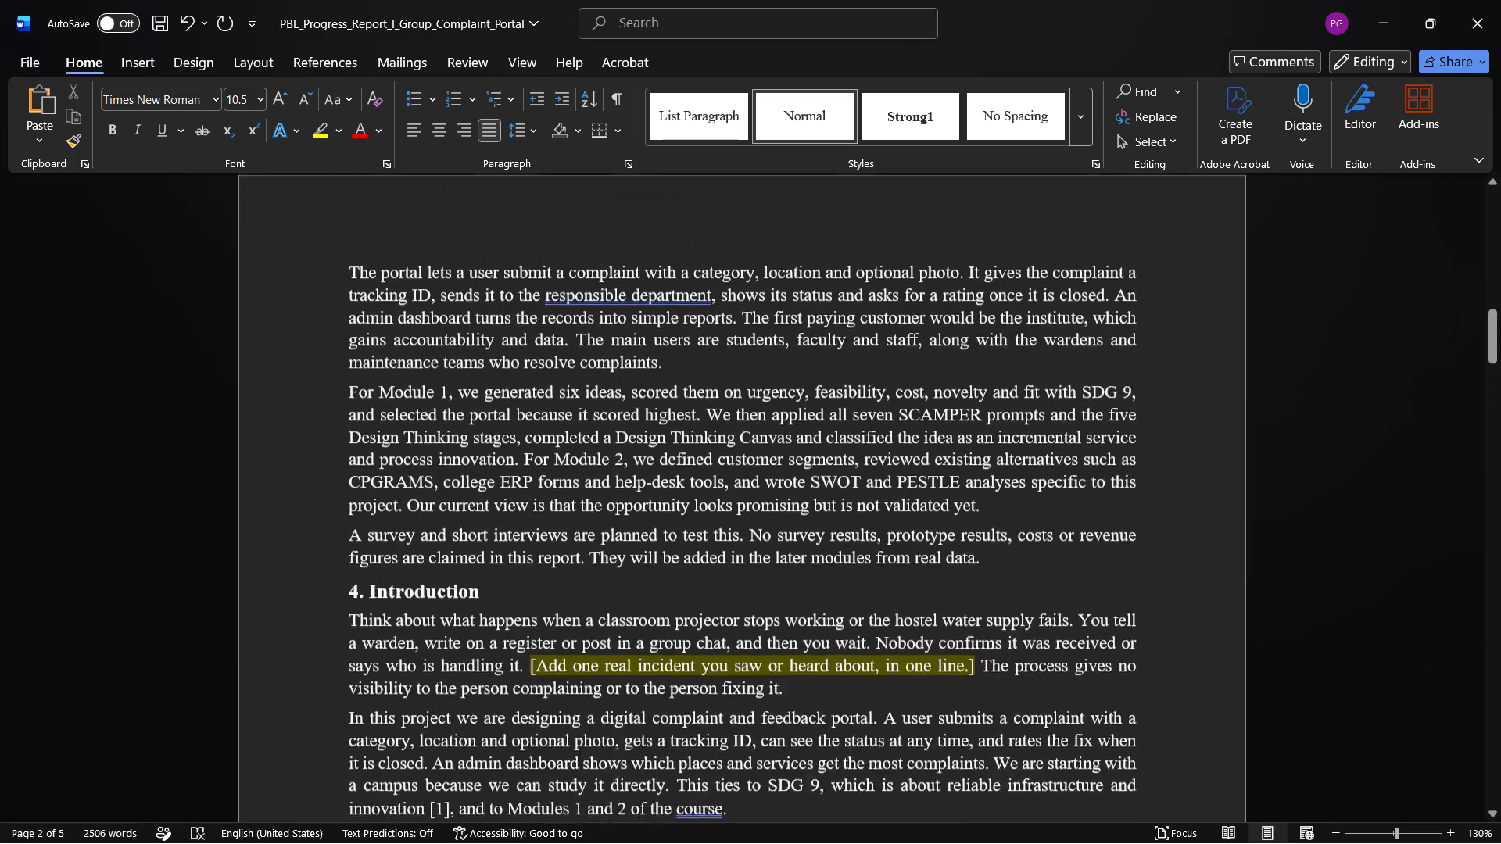
scroll(629, 435, down, 1)
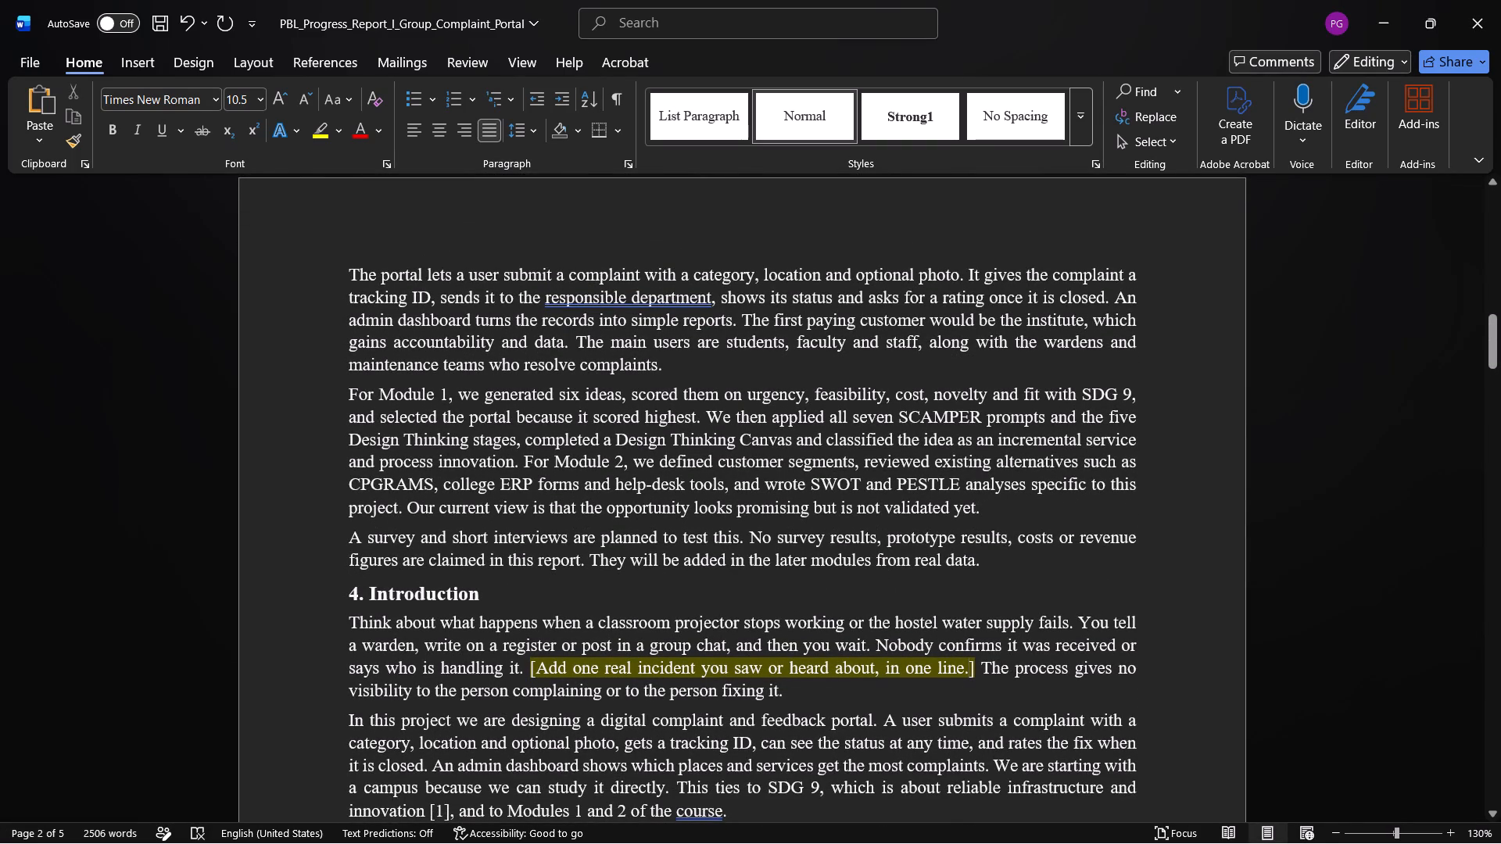
scroll(570, 588, down, 2)
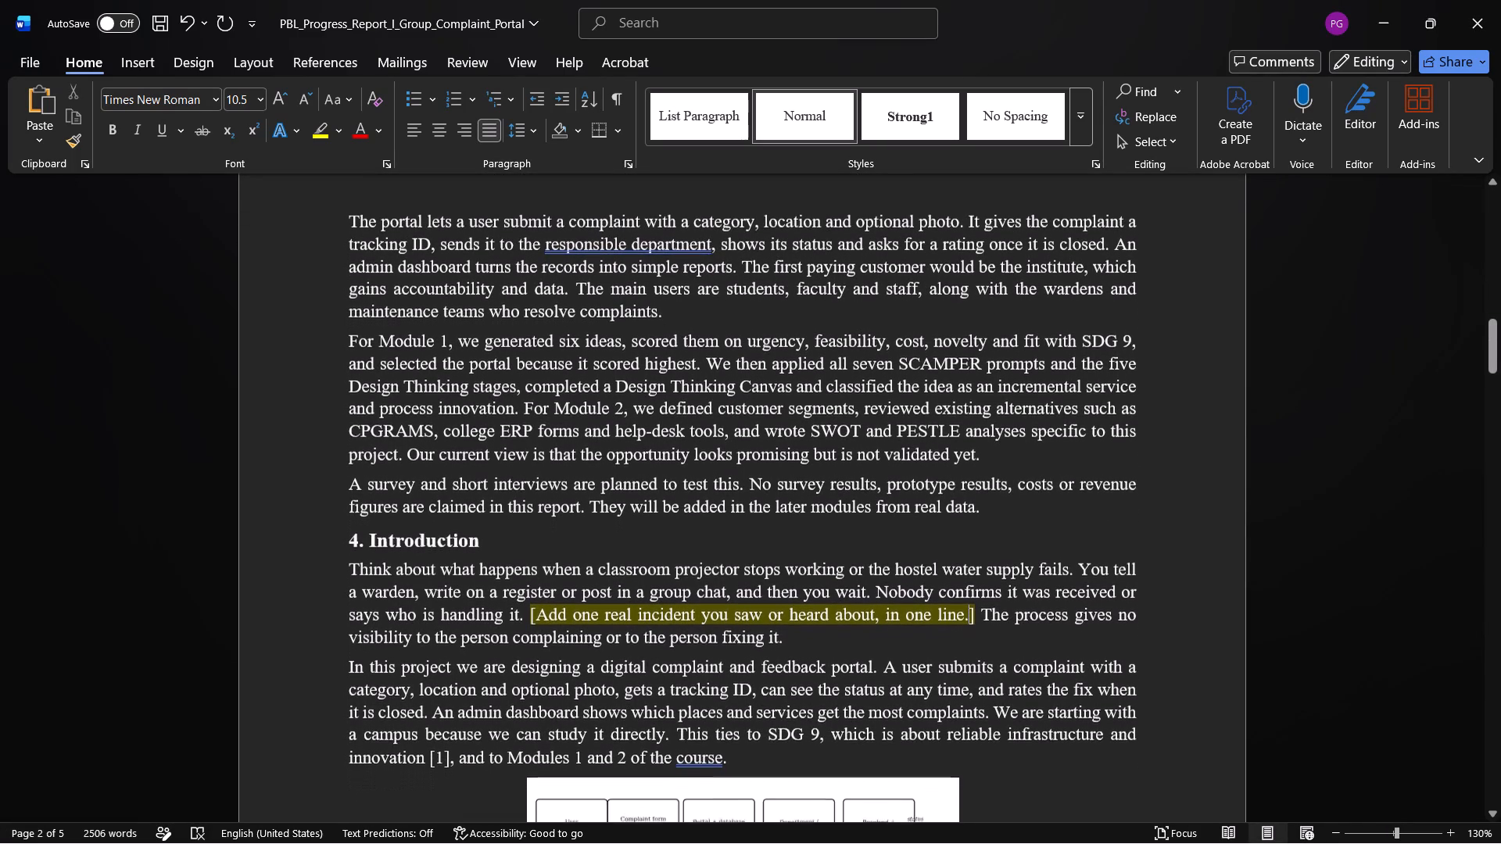
scroll(570, 588, down, 1)
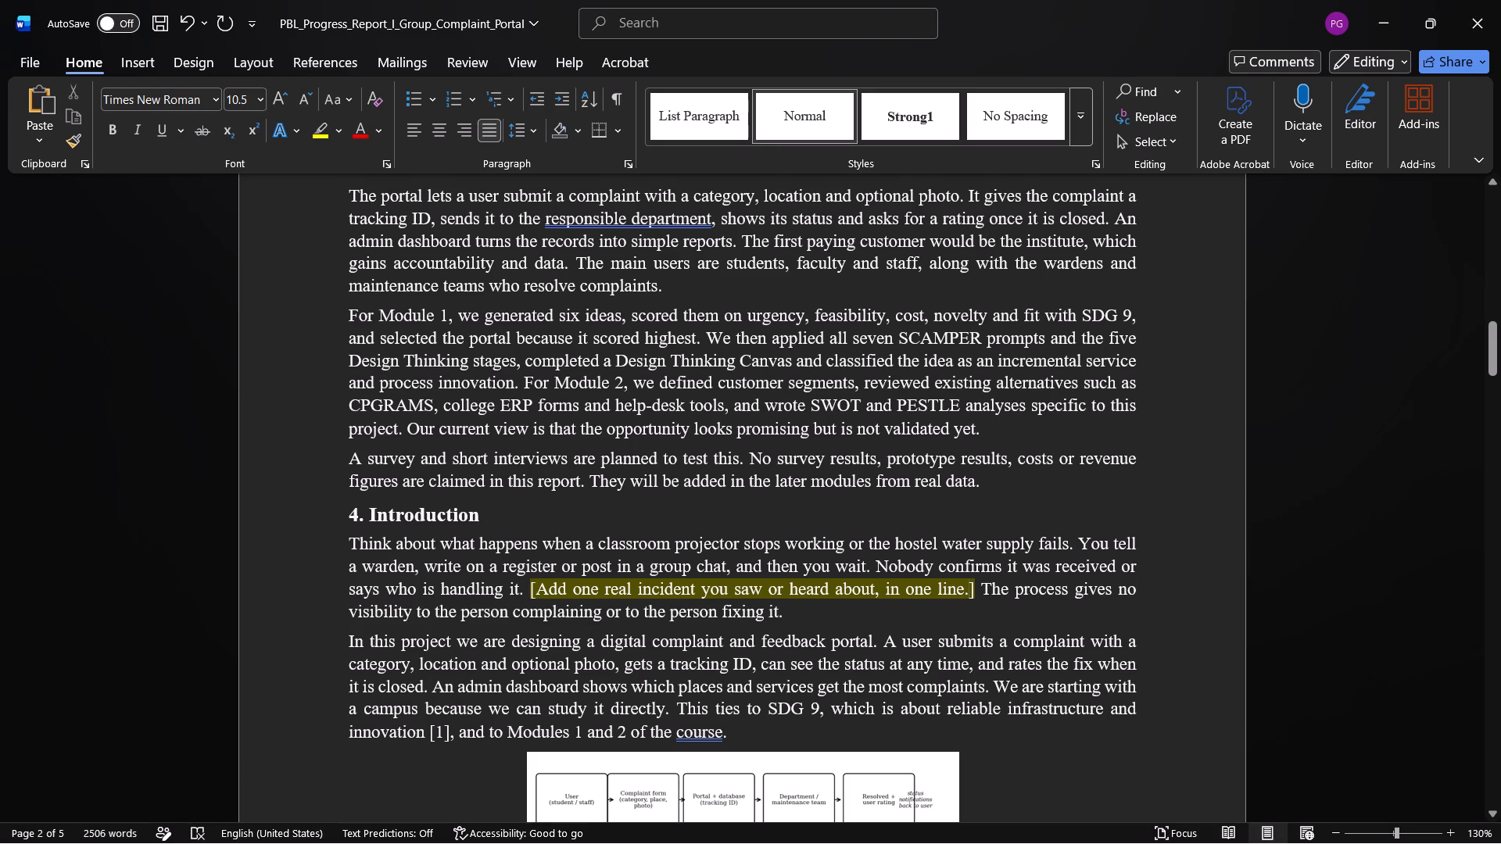
click(976, 588)
key(BackSpace)
key(BackSpace)
key(BackSpace)
key(BackSpace)
key(BackSpace)
key(BackSpace)
key(BackSpace)
key(BackSpace)
key(BackSpace)
key(BackSpace)
key(BackSpace)
key(BackSpace)
key(BackSpace)
key(BackSpace)
key(BackSpace)
key(BackSpace)
key(BackSpace)
key(BackSpace)
key(BackSpace)
key(BackSpace)
key(BackSpace)
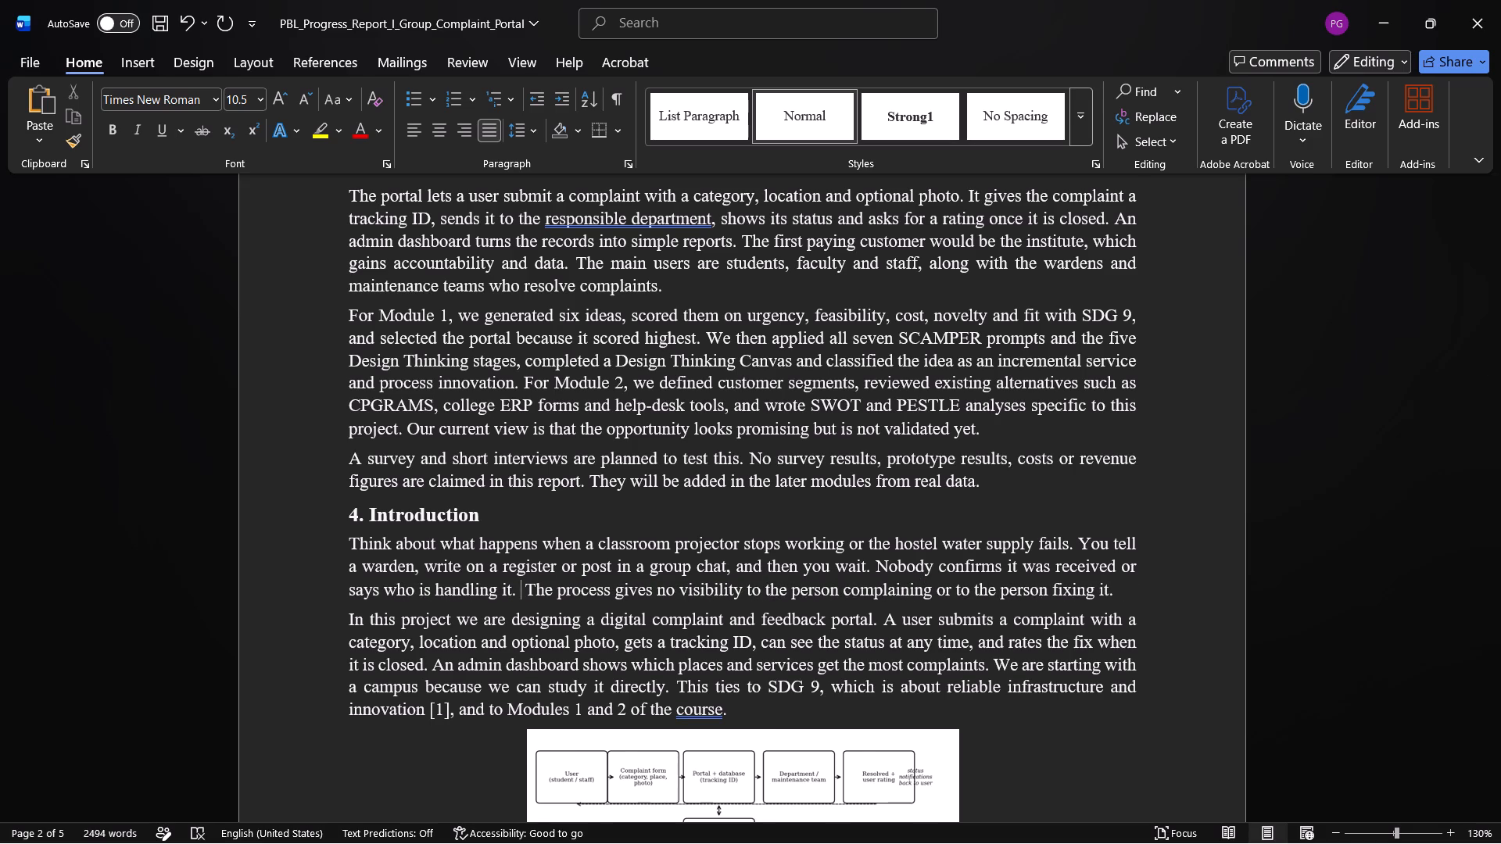
key(Right)
key(BackSpace)
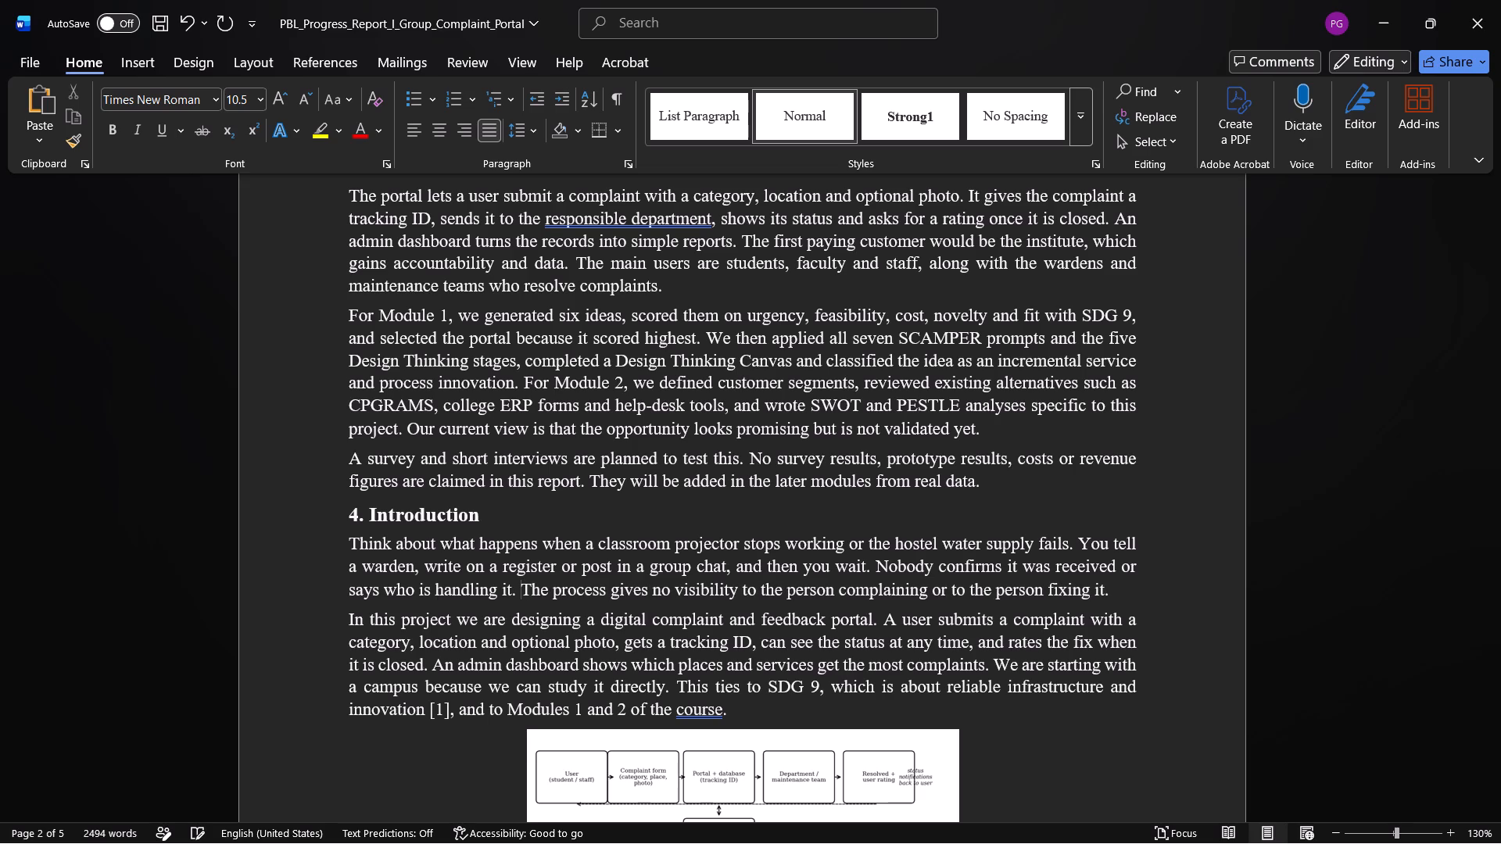
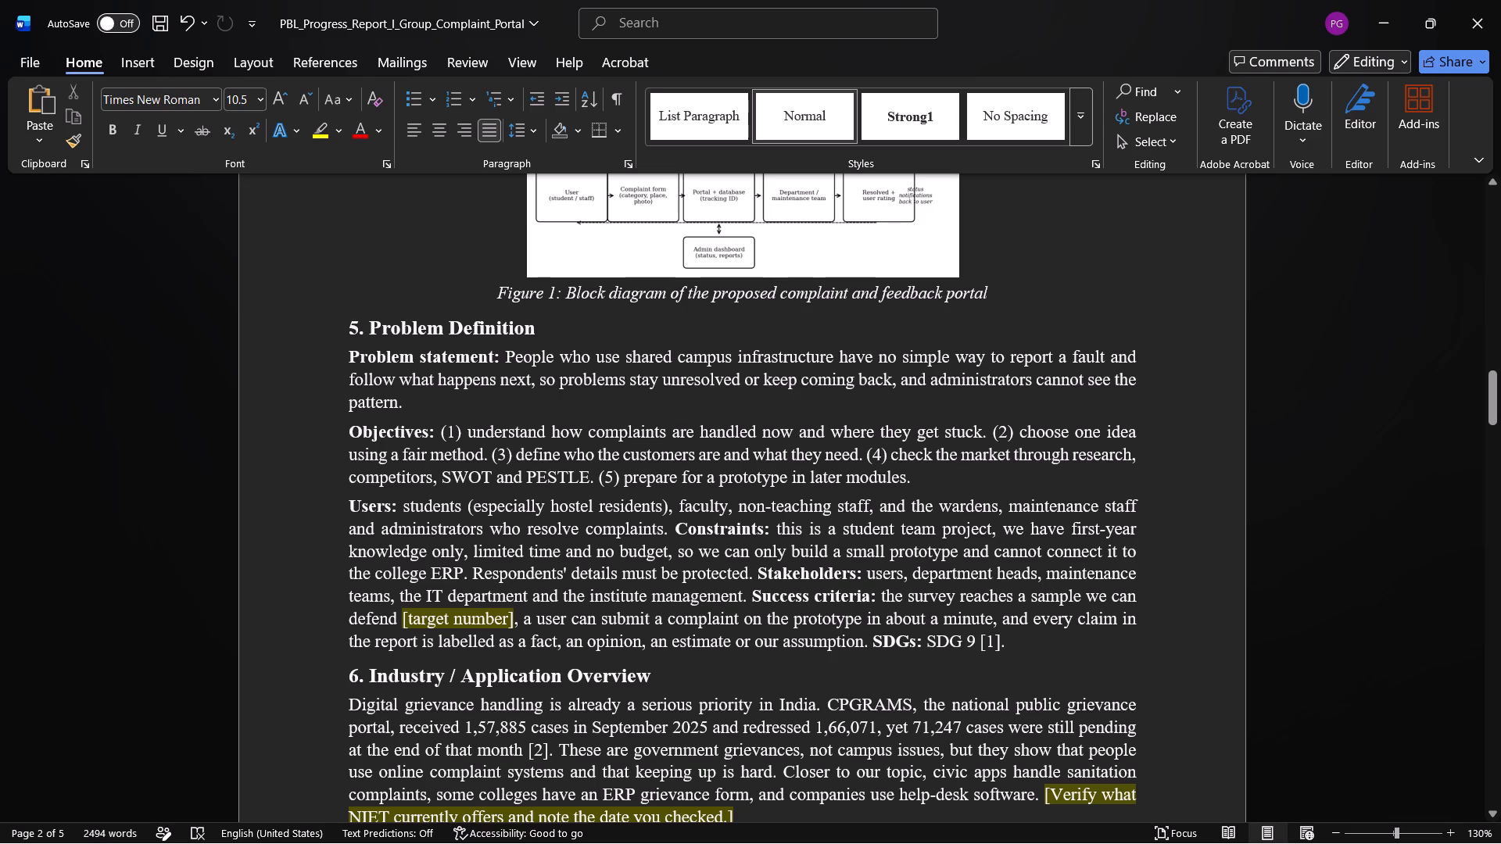
Place objectives (2) and (3) of the 5. Problem Definition section on separate new lines.
click(992, 430)
key(Return)
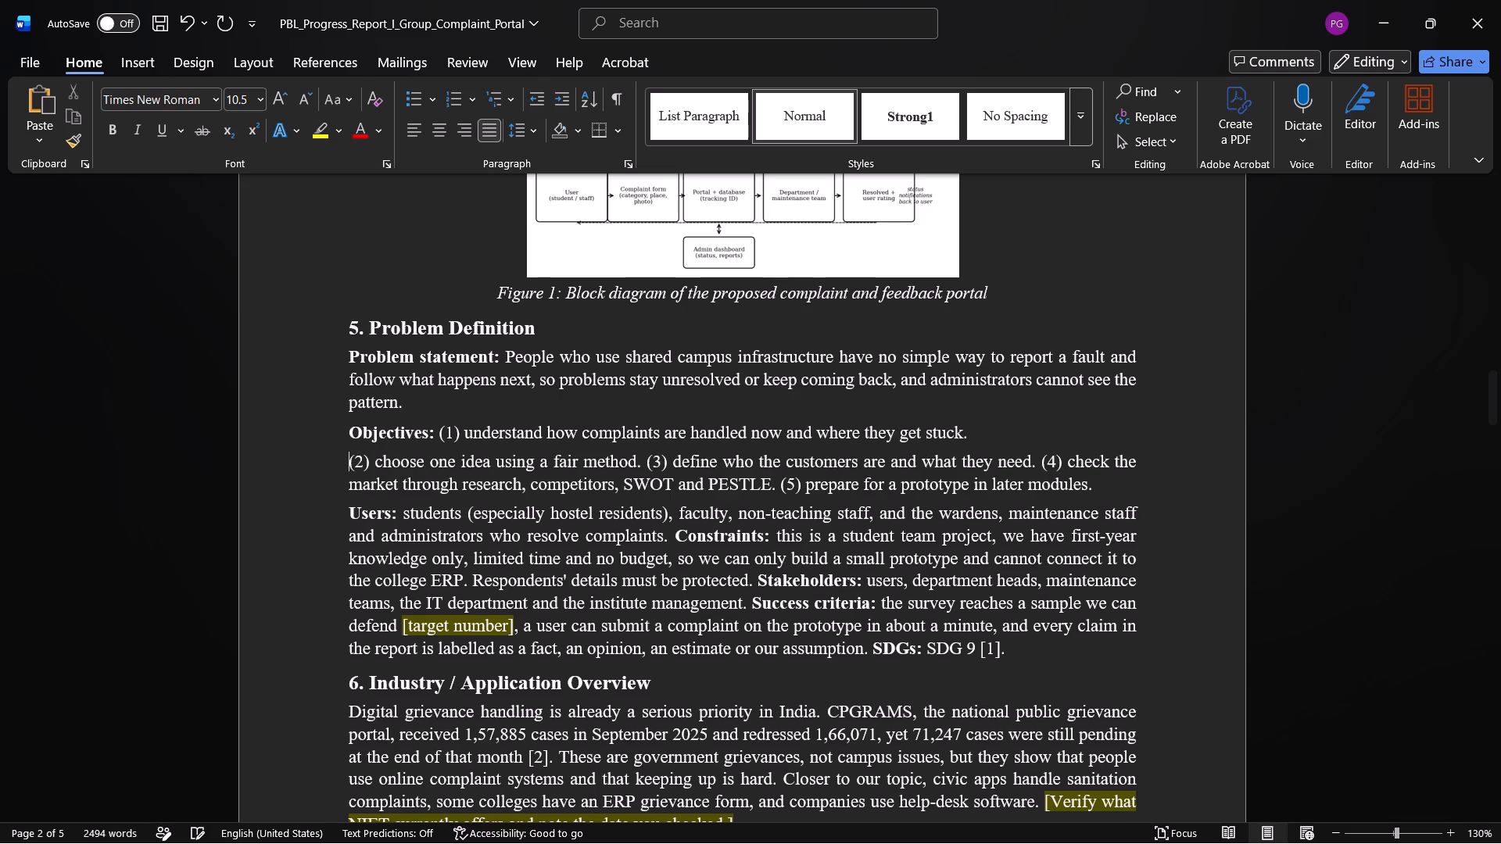
key(Right)
key(Right)
key(Right)
key(Right)
key(Right)
key(Right)
key(Right)
key(Right)
key(Right)
key(Right)
key(Right)
key(Right)
key(Right)
key(Right)
key(Right)
key(Right)
key(Right)
key(Right)
key(Right)
key(Right)
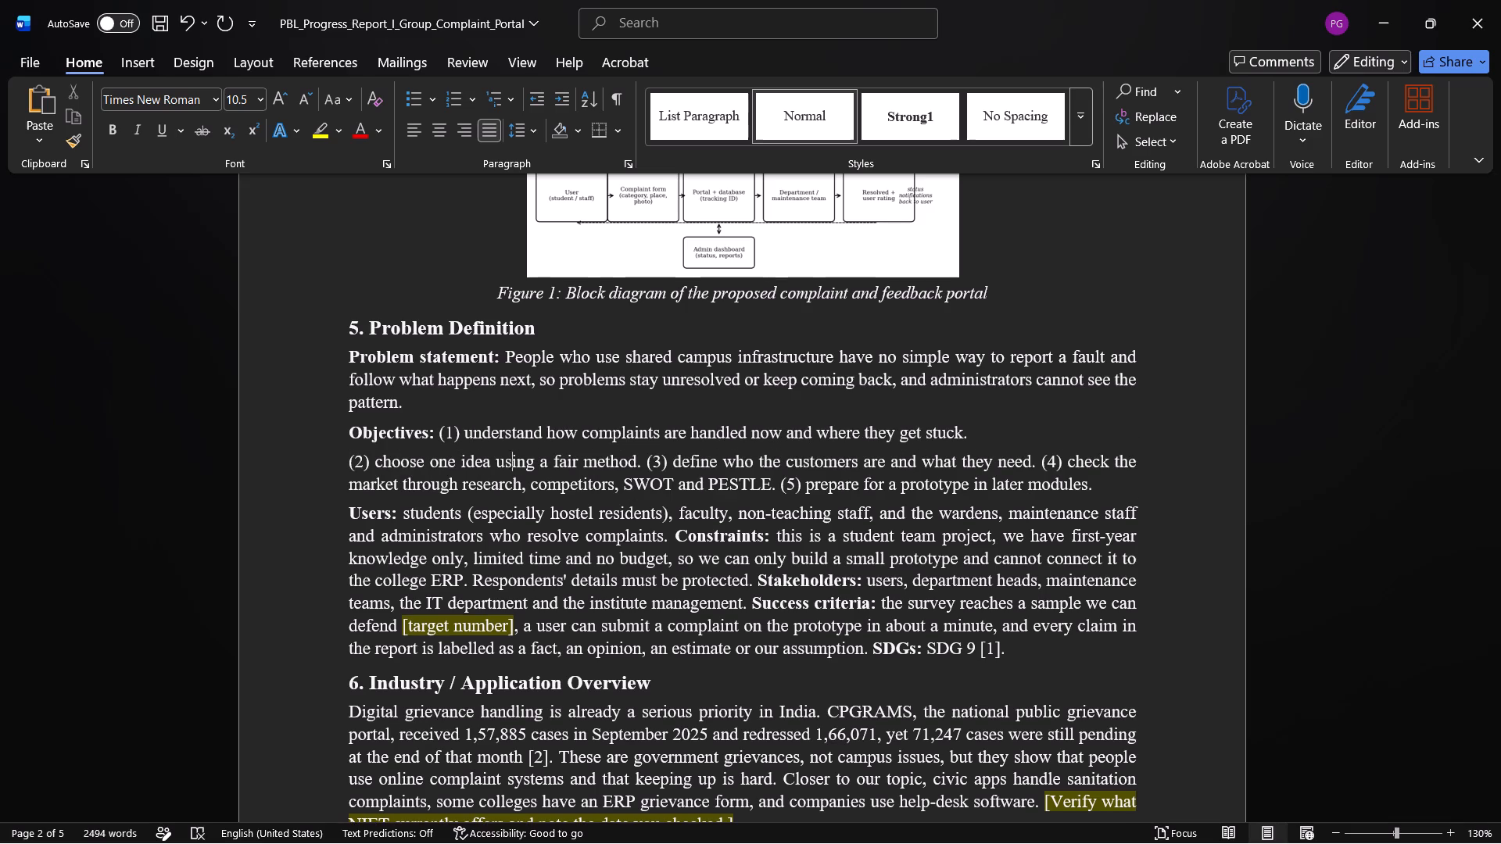
key(Return)
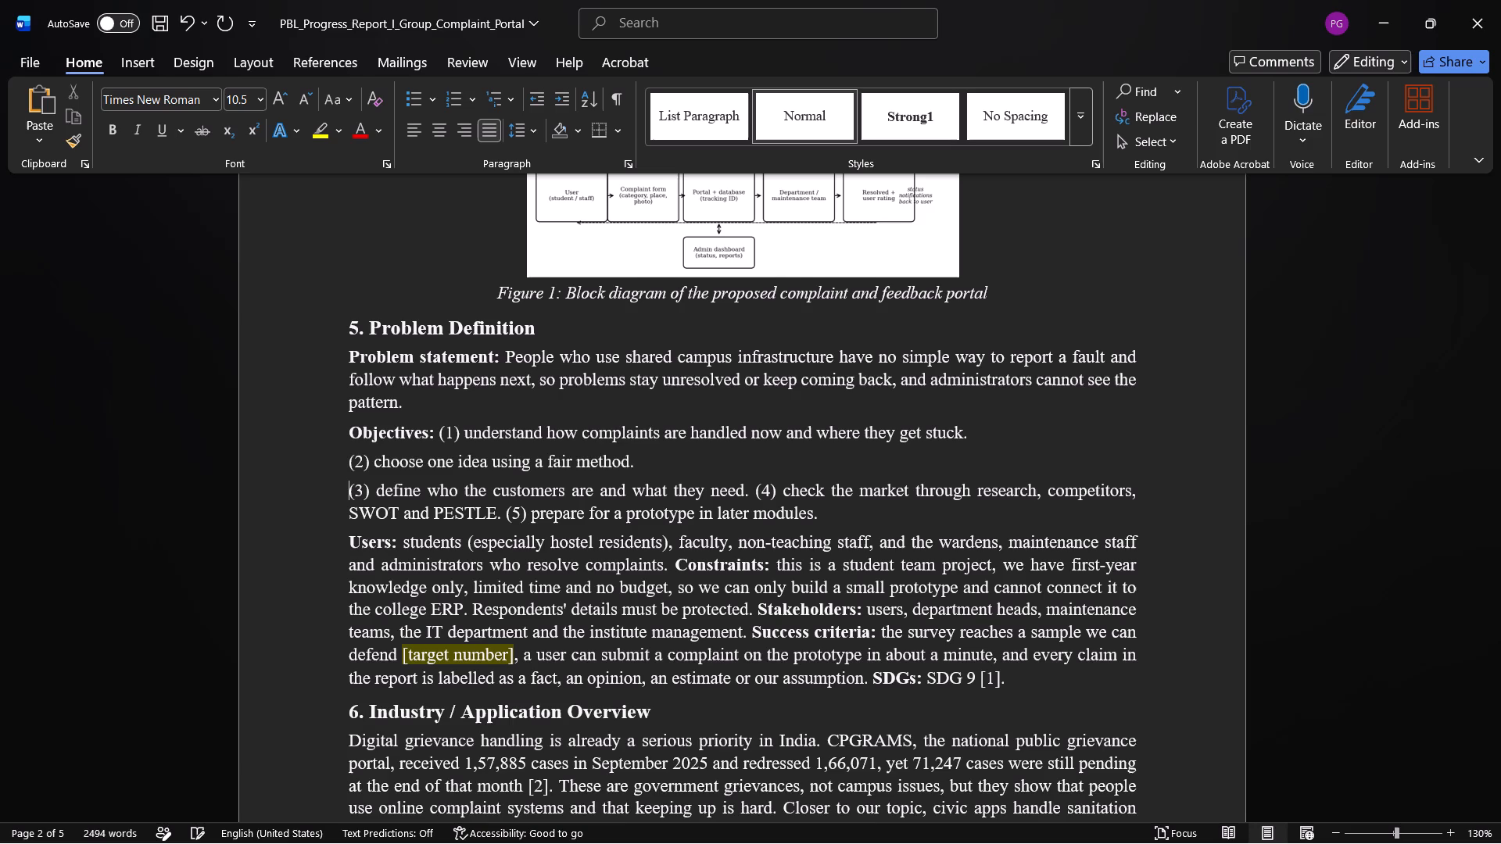
Start objective (4), "check the market through research", on its own line below objective (3).
key(Right)
key(Right)
key(Right)
key(Right)
key(Right)
key(Right)
key(Right)
key(Right)
key(Right)
key(Right)
key(Right)
key(Right)
key(Right)
key(Right)
key(Right)
key(Right)
key(Right)
key(Right)
key(Right)
key(Right)
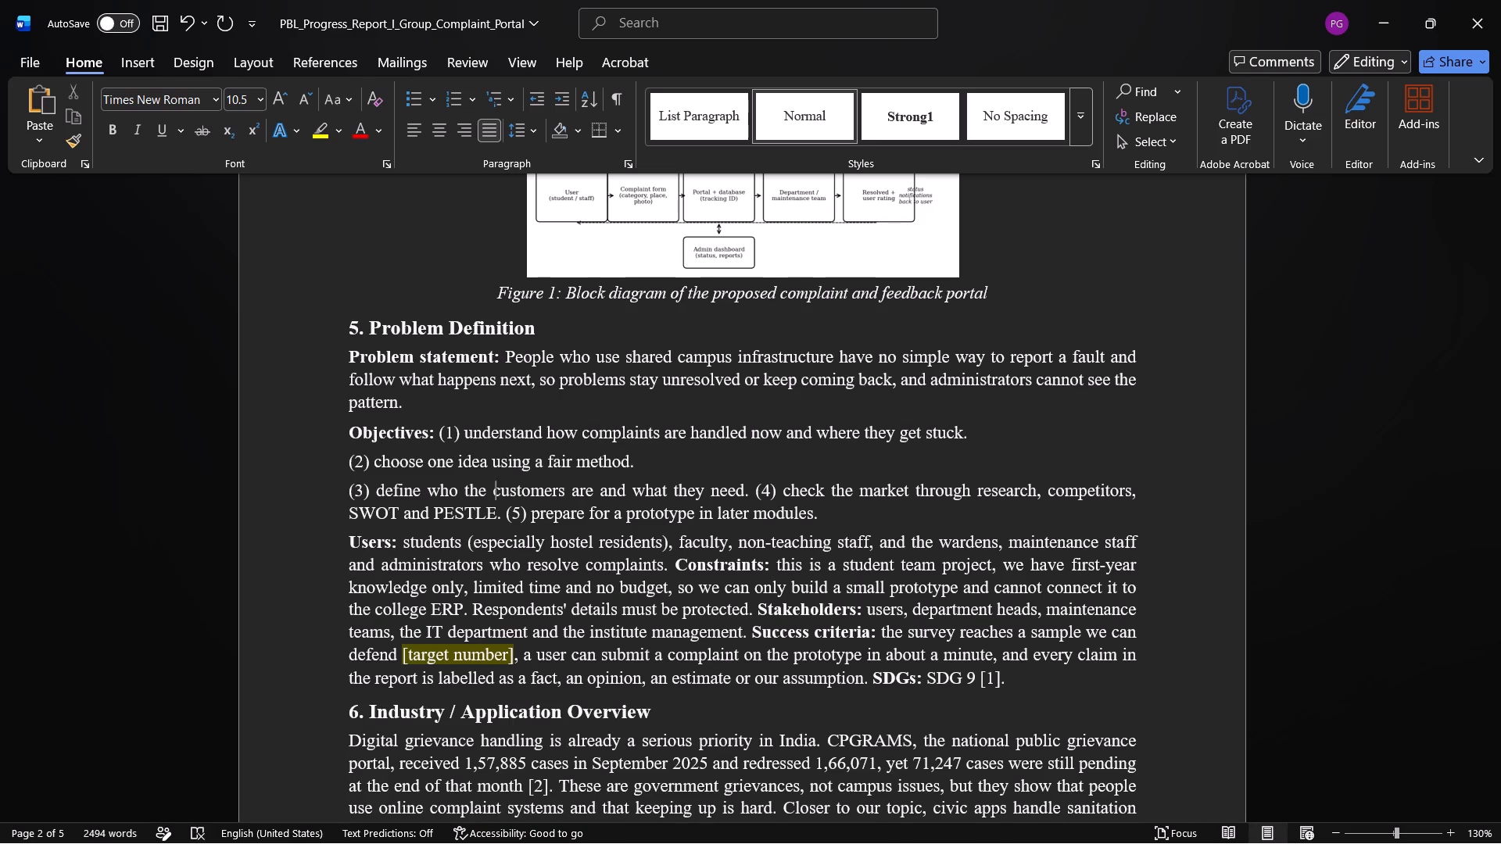
key(Right)
key(Right)
key(Right)
key(Return)
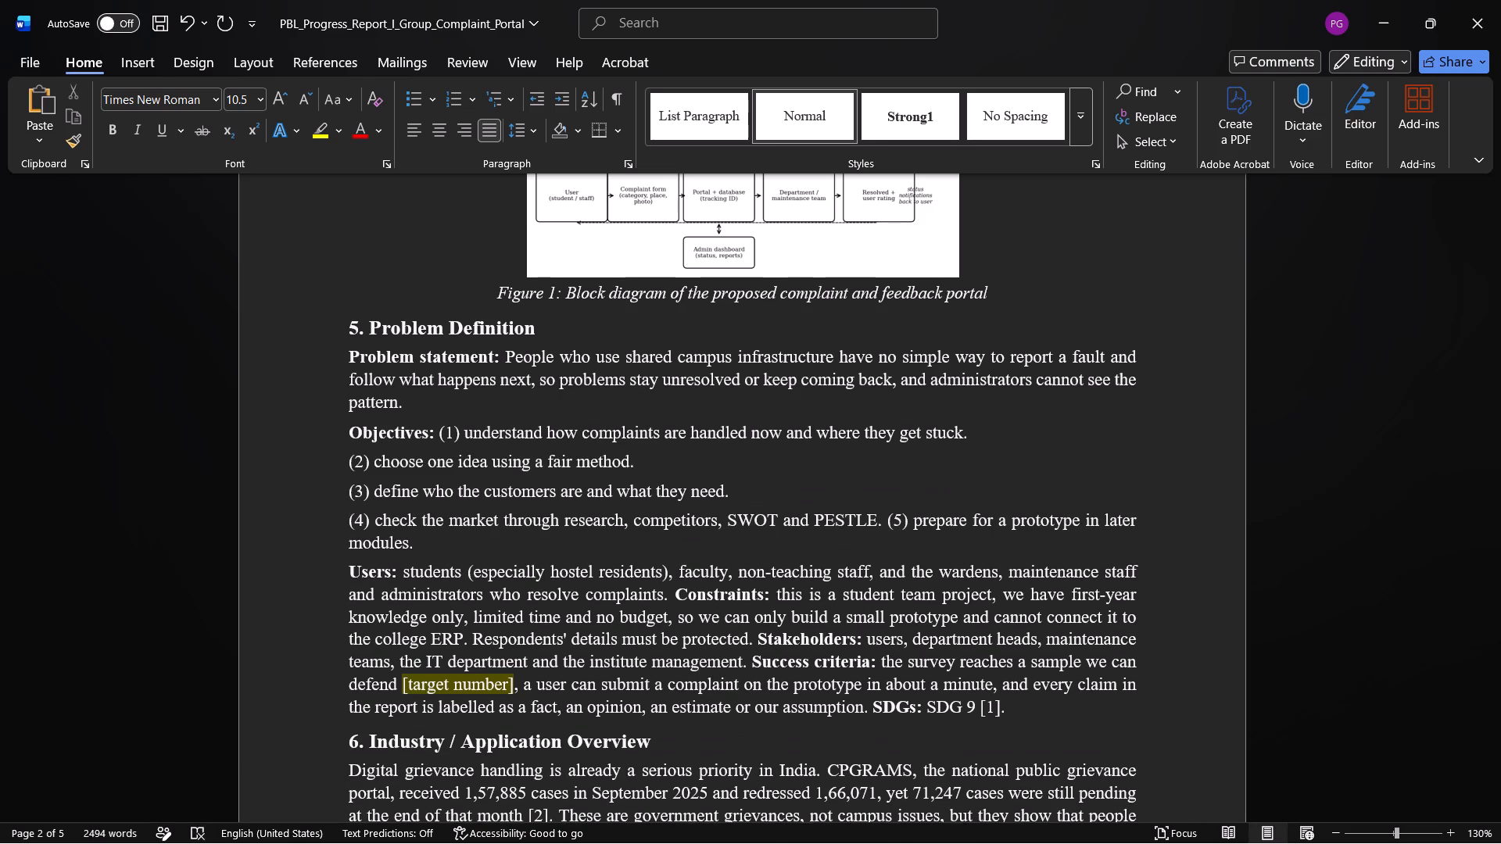
Start objective (5), "prepare for a prototype in later modules", on its own line below objective (4).
key(Right)
key(Right)
key(Right)
key(Right)
key(Right)
key(Right)
key(Right)
key(Right)
key(Right)
key(Right)
key(Right)
key(Right)
key(Right)
key(Right)
key(Right)
key(Right)
key(Right)
key(Right)
key(Right)
key(Right)
key(Right)
key(Right)
key(Return)
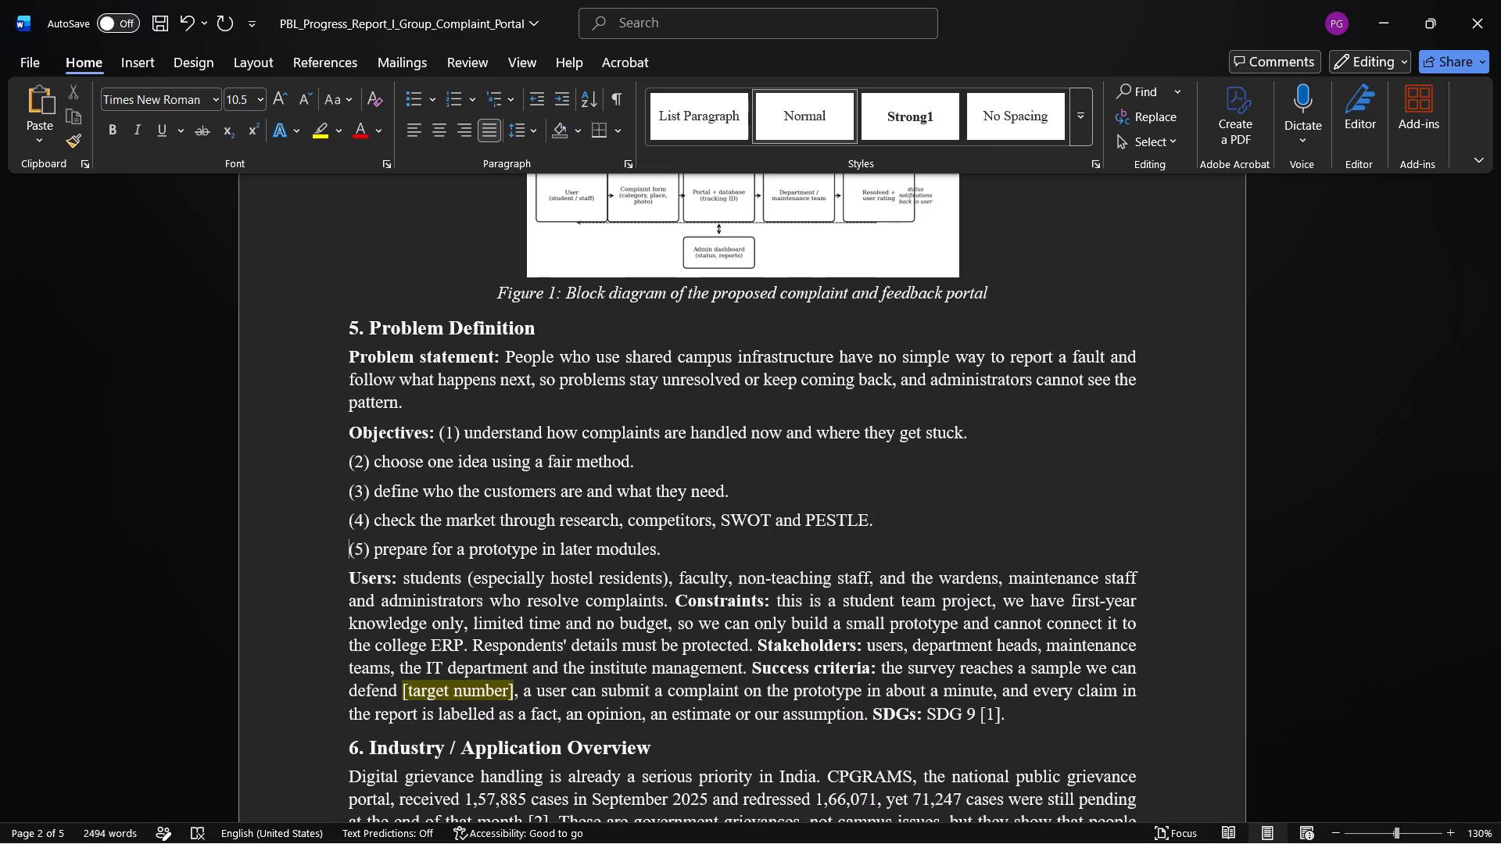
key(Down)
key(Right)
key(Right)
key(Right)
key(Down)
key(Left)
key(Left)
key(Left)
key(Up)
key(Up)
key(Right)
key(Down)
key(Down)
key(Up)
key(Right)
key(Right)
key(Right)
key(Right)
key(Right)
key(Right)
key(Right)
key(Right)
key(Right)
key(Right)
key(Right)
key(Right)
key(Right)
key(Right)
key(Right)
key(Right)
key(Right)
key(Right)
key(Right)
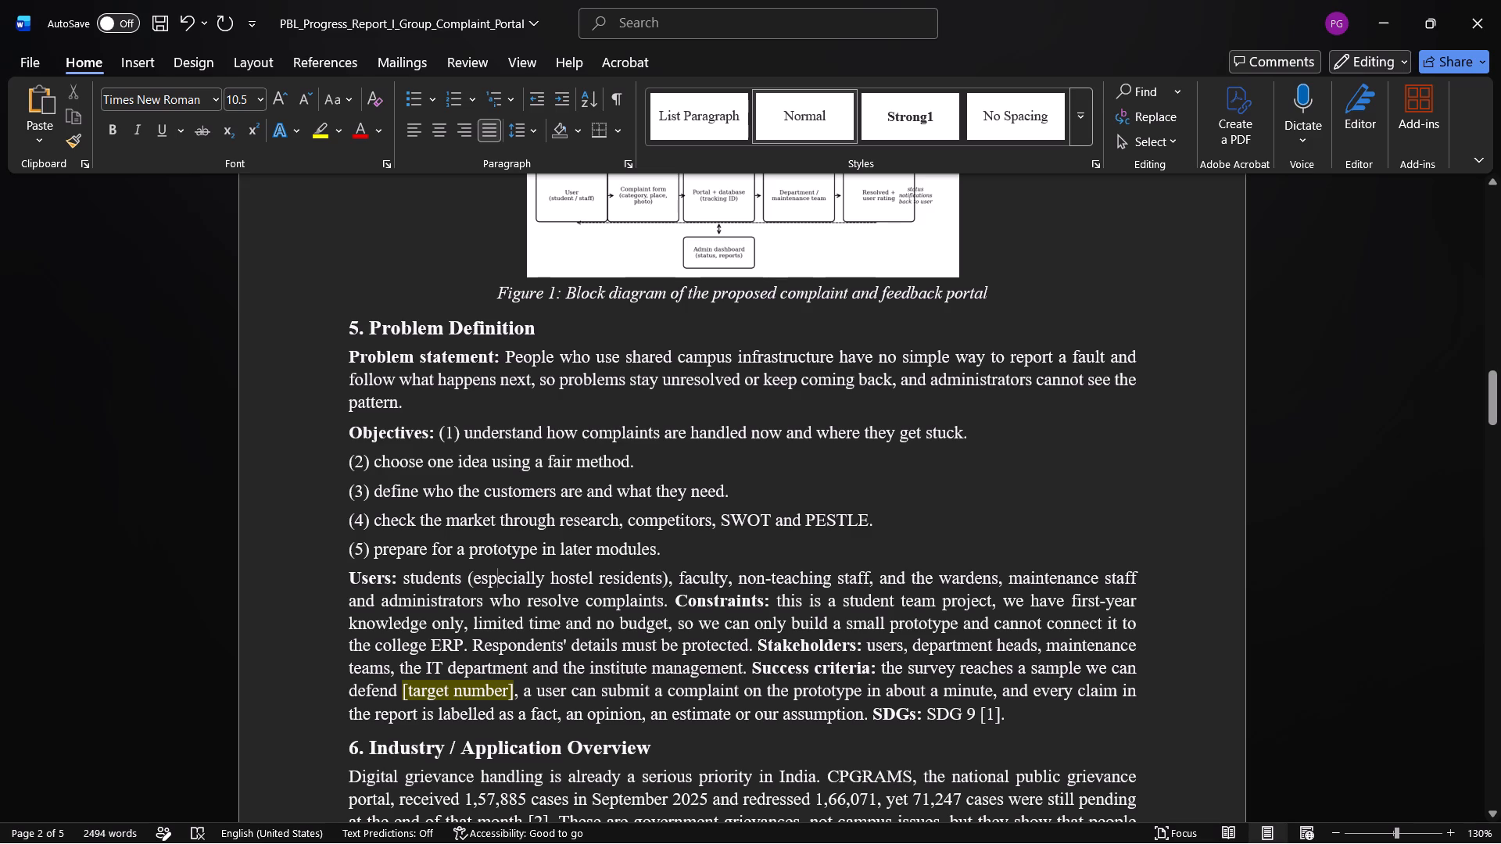
Break the Users paragraph of the 5. Problem Definition section into new paragraphs before the "Stakeholders:" and "SDGs:" labels.
click(754, 646)
key(Return)
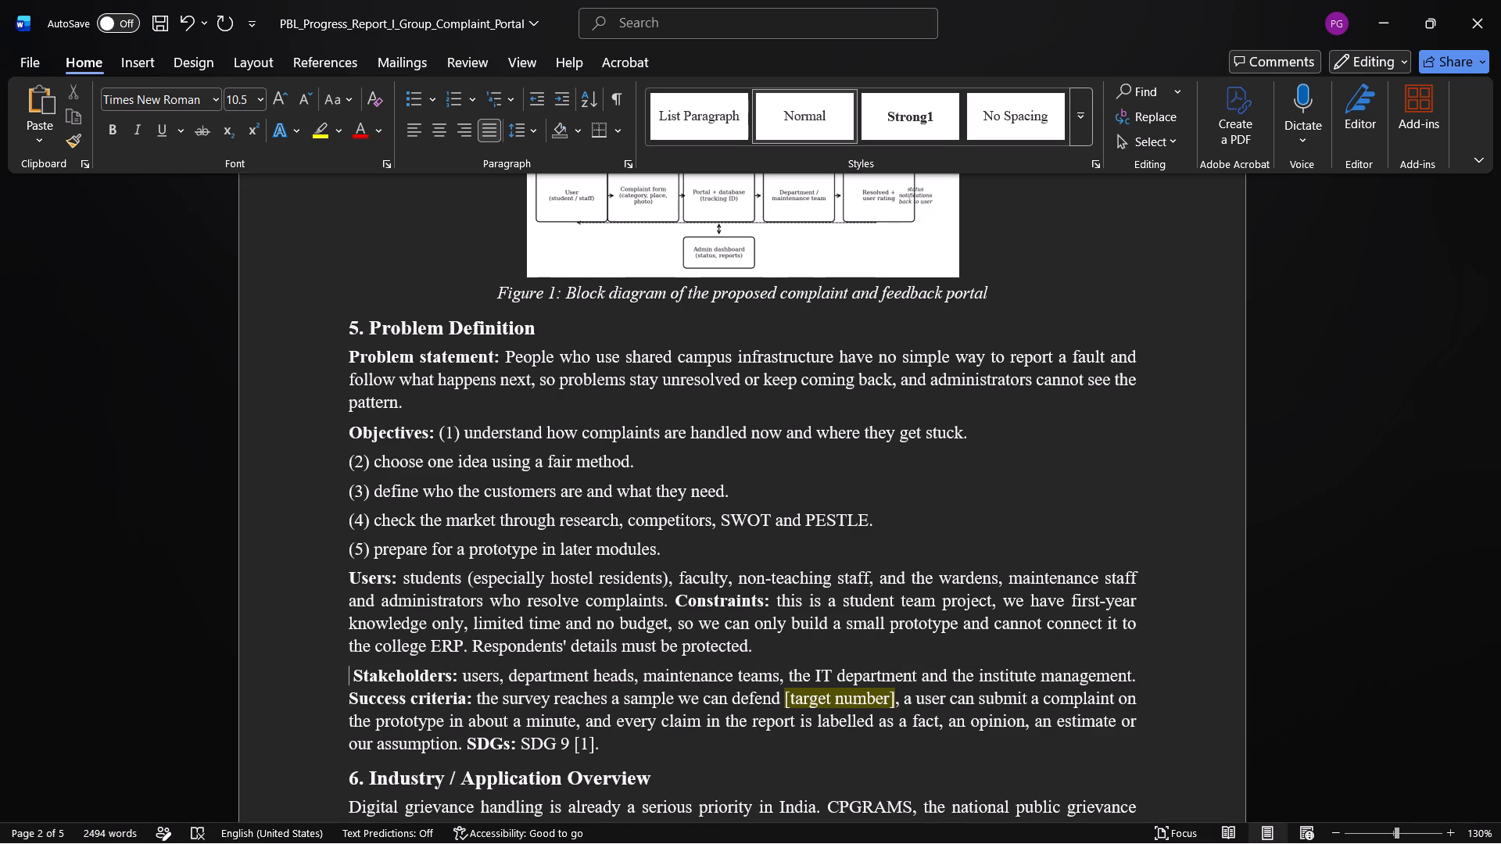
click(462, 741)
key(Return)
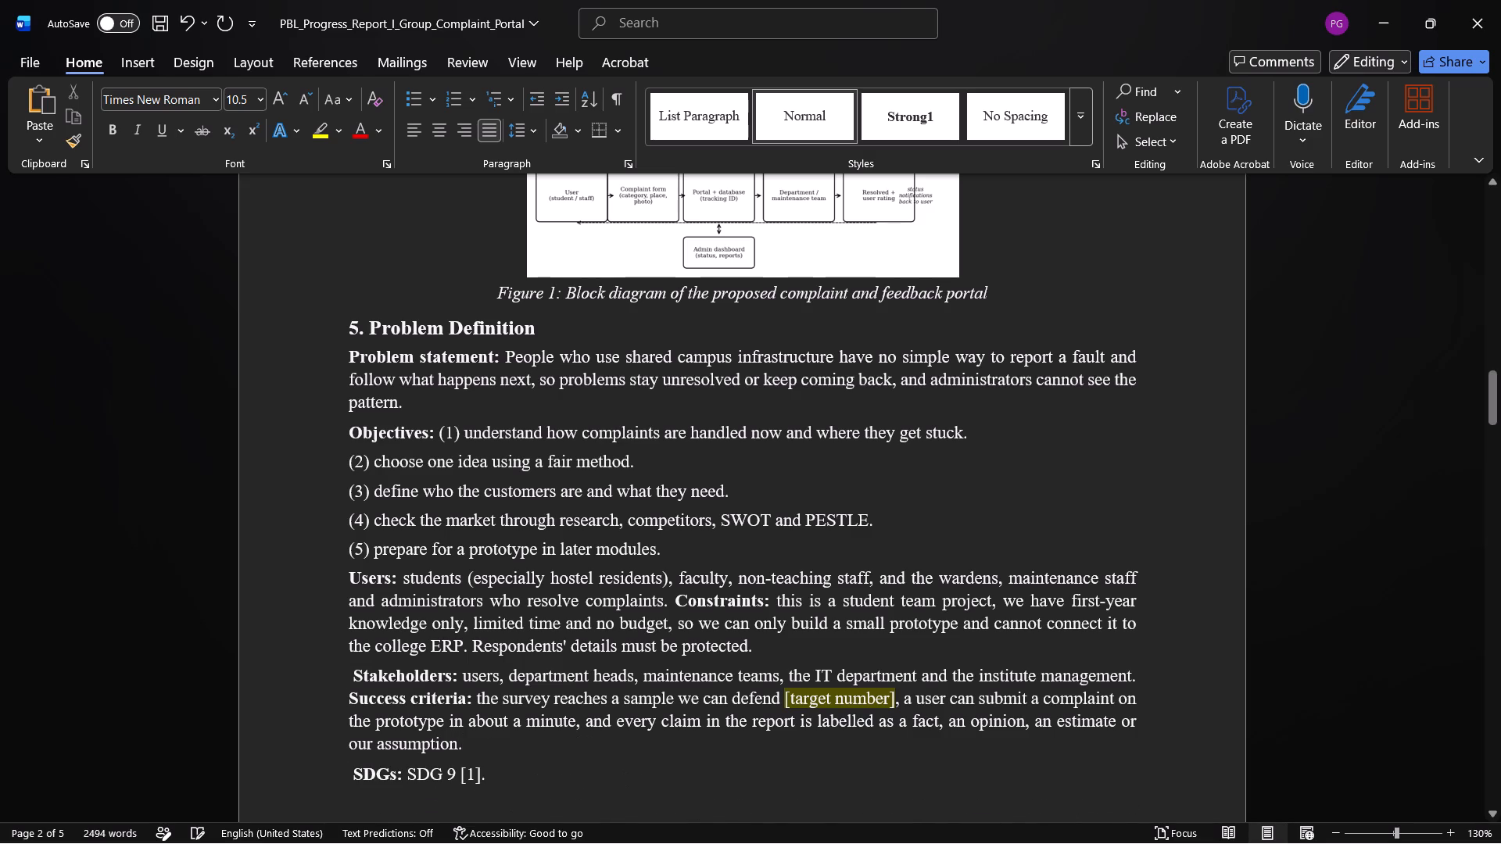
Look through sections 6 to 8 for remaining highlighted placeholders and return to the end of 5. Problem Definition.
scroll(579, 741, down, 5)
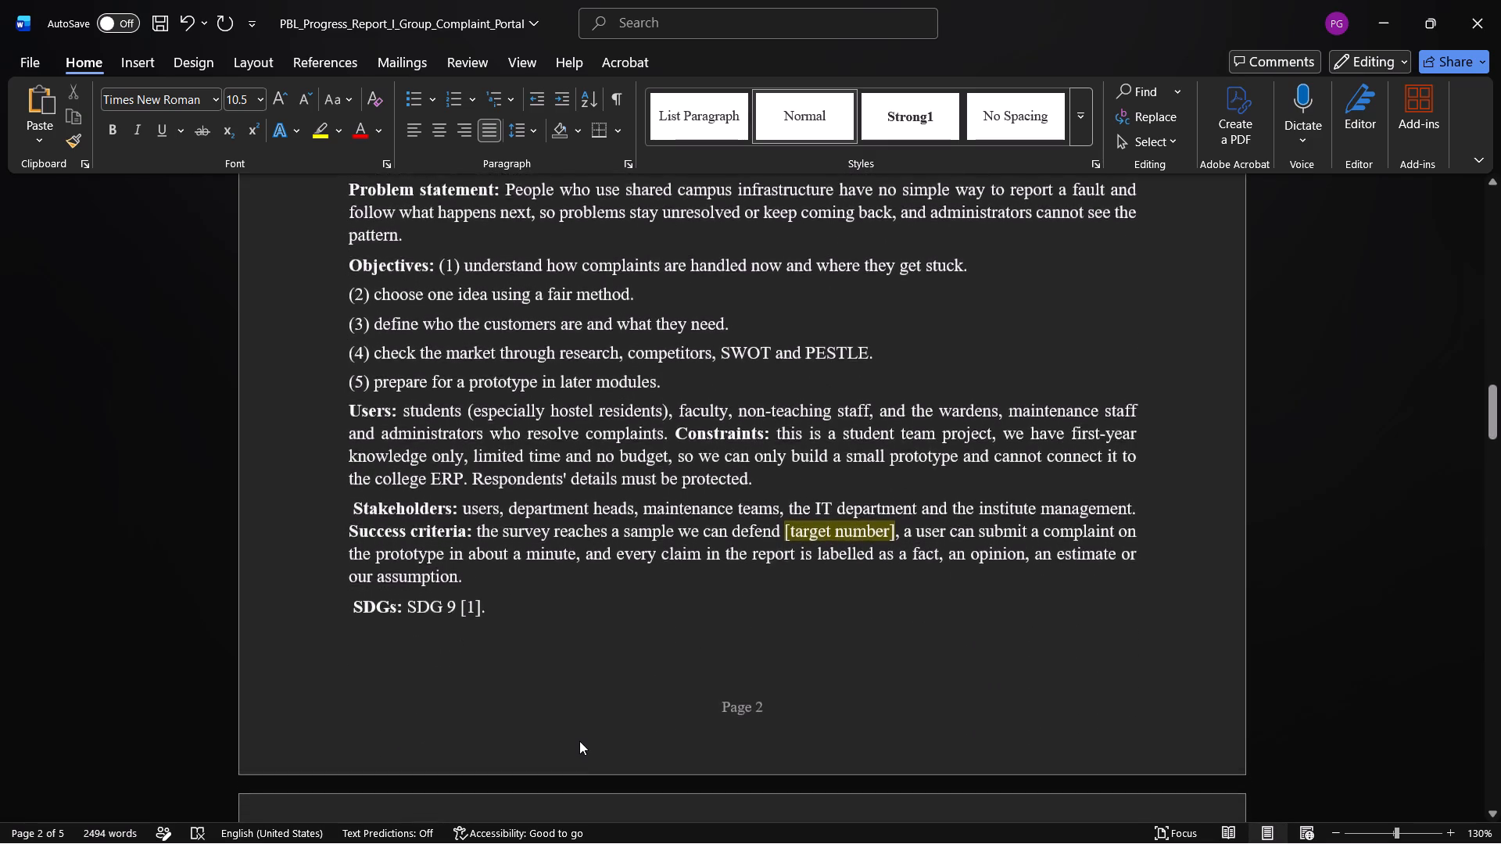
scroll(579, 741, down, 6)
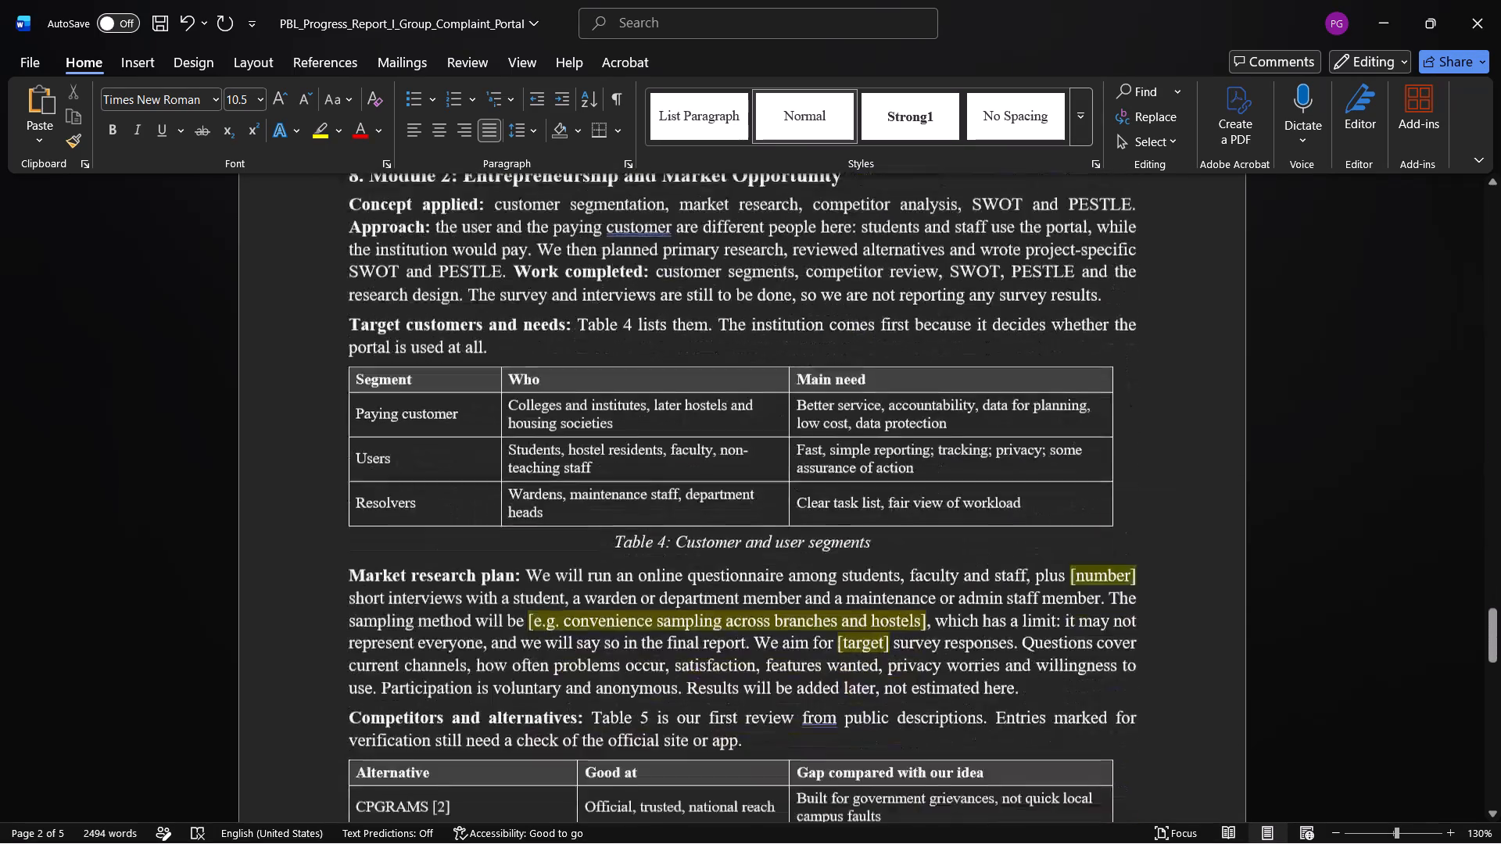
scroll(579, 741, down, 2)
scroll(579, 741, up, 3)
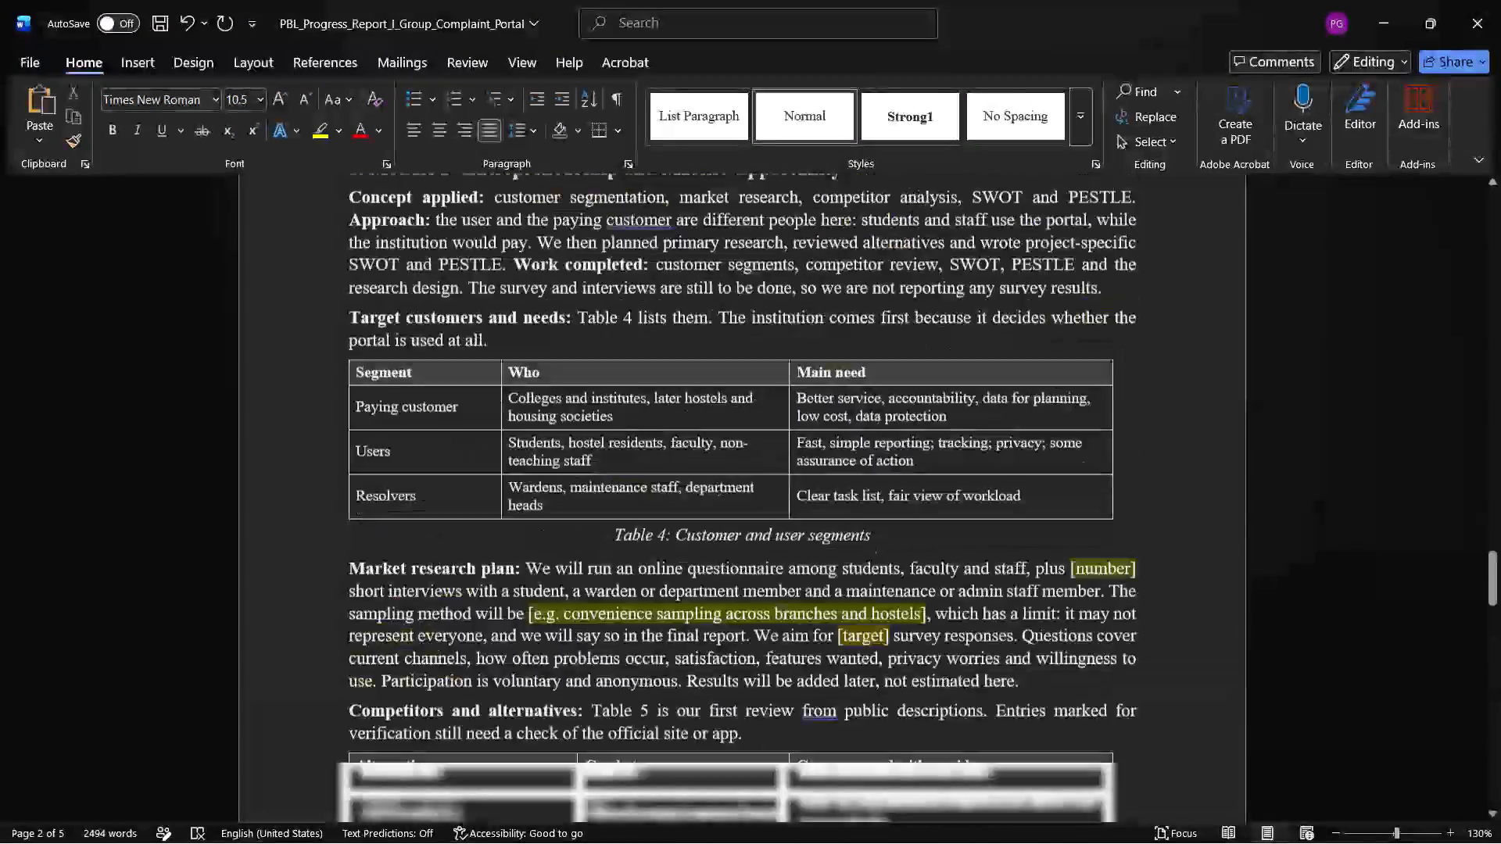
scroll(579, 741, up, 4)
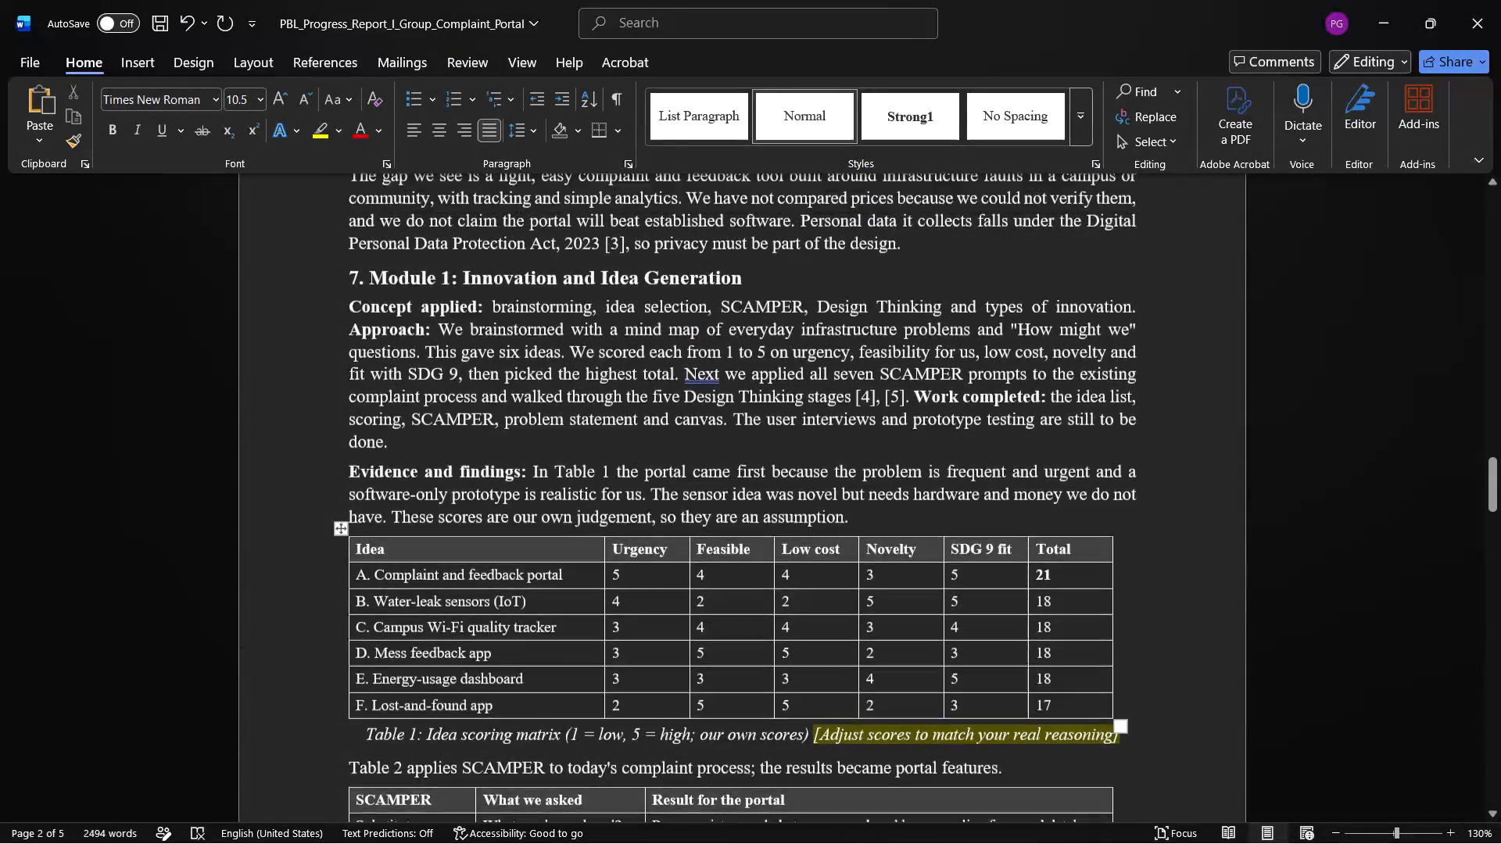
scroll(579, 741, up, 2)
scroll(715, 571, up, 1)
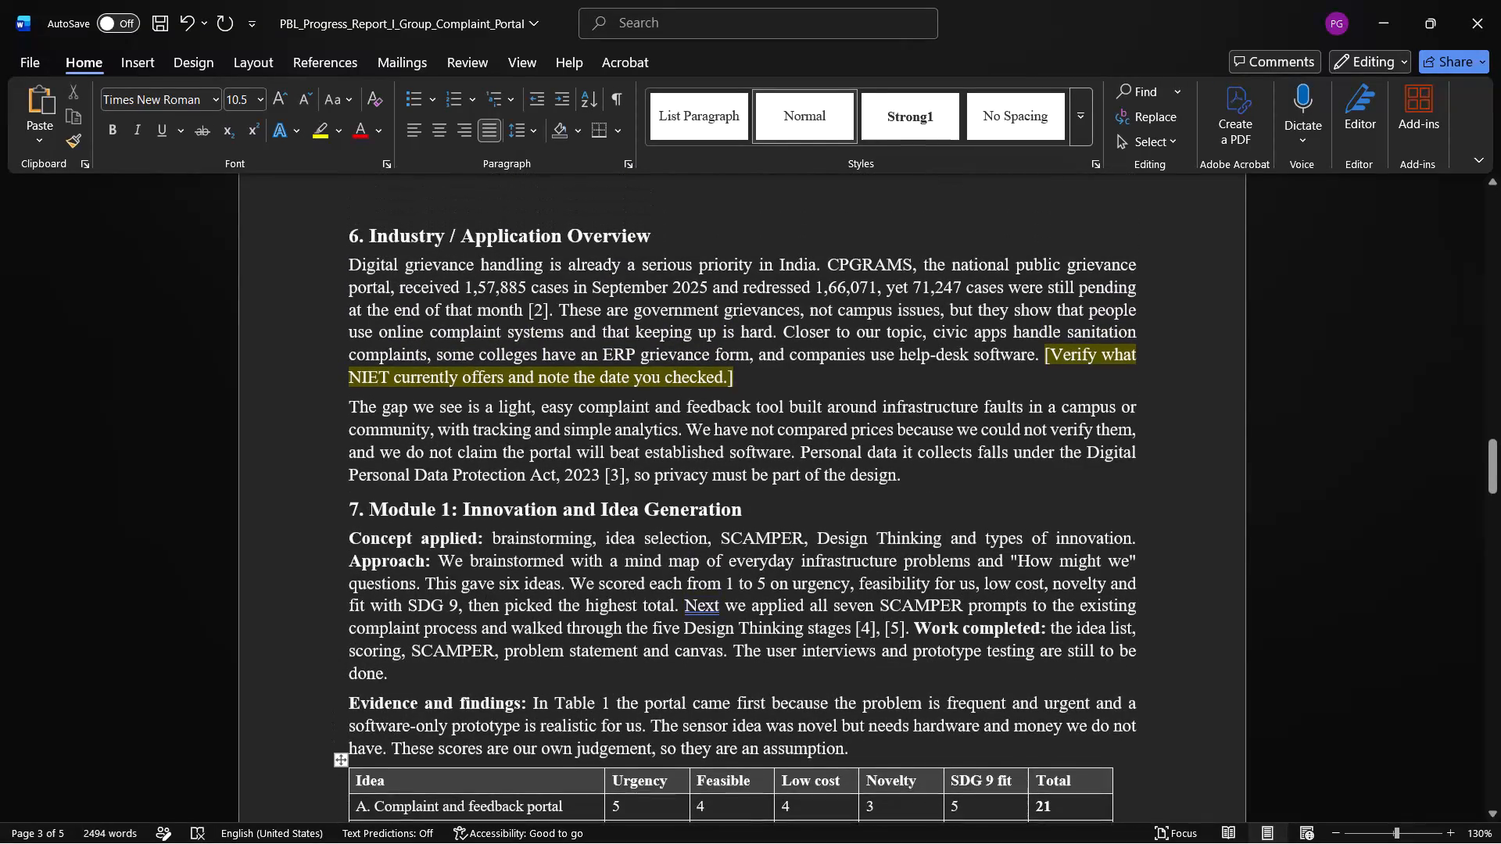
scroll(715, 571, up, 2)
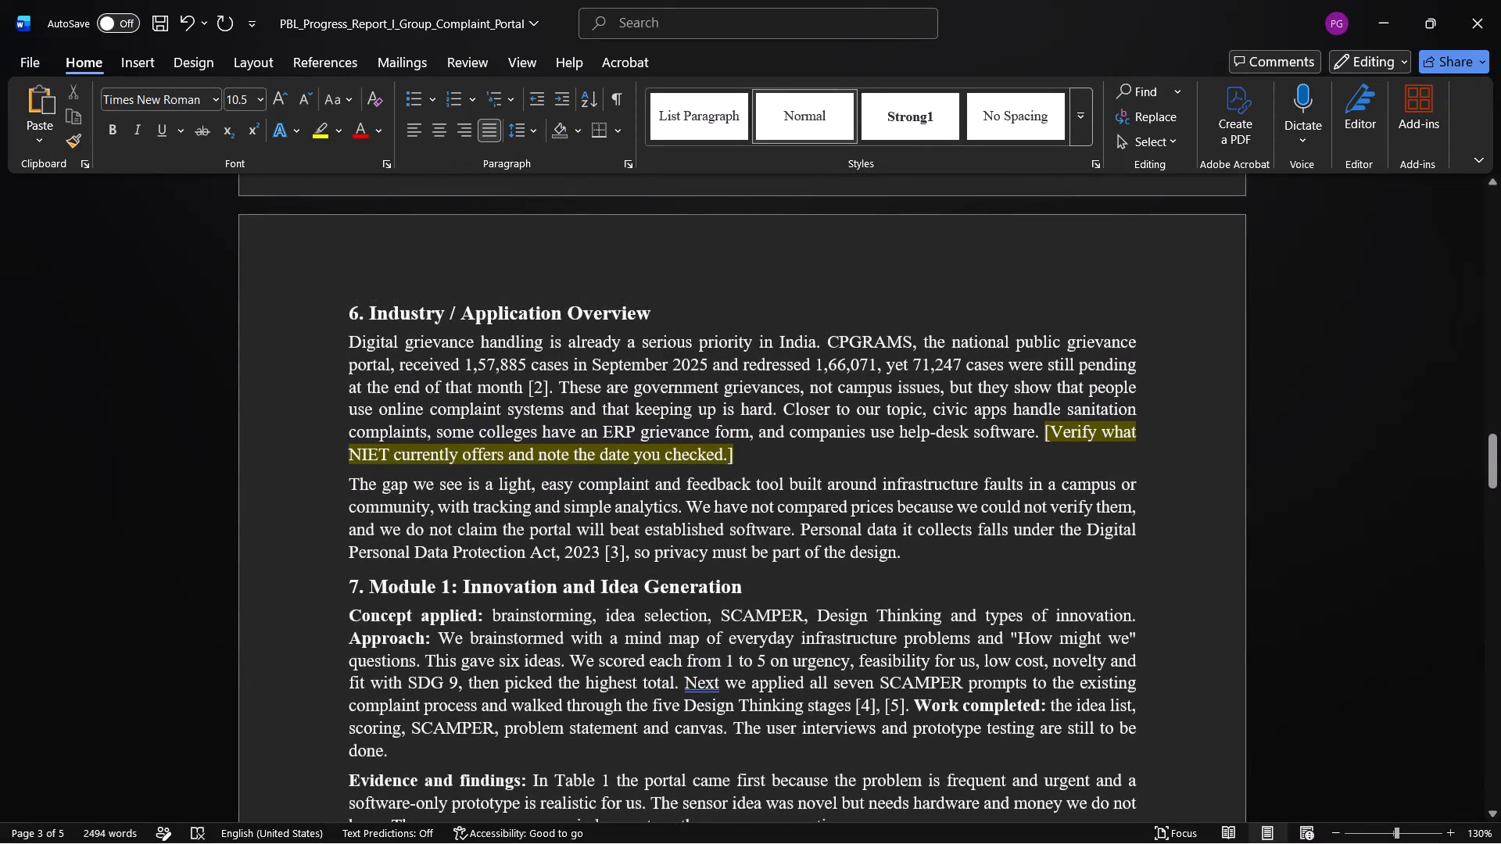
scroll(715, 571, up, 2)
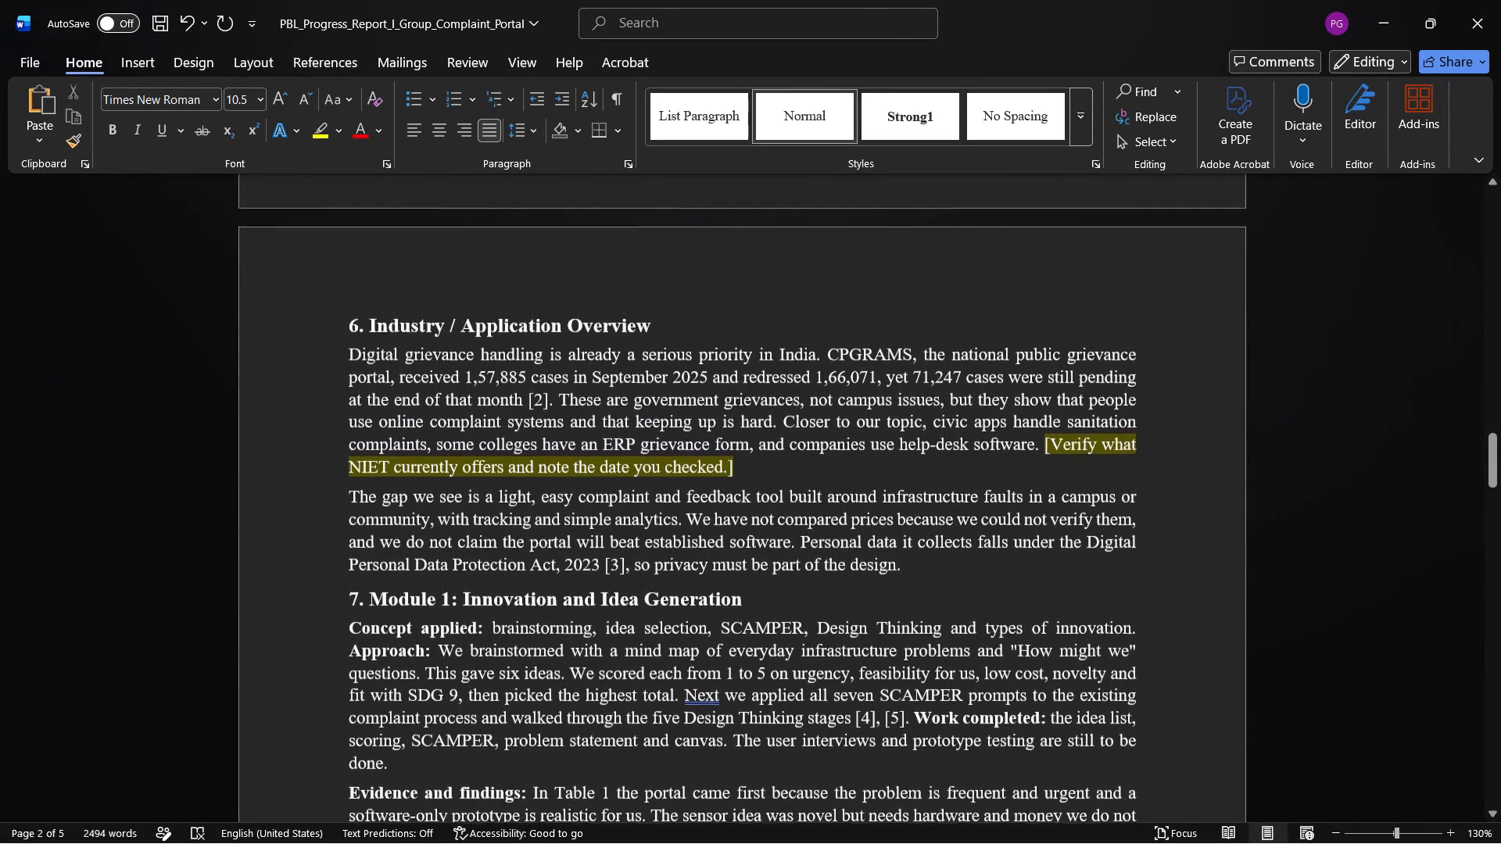
scroll(715, 571, up, 1)
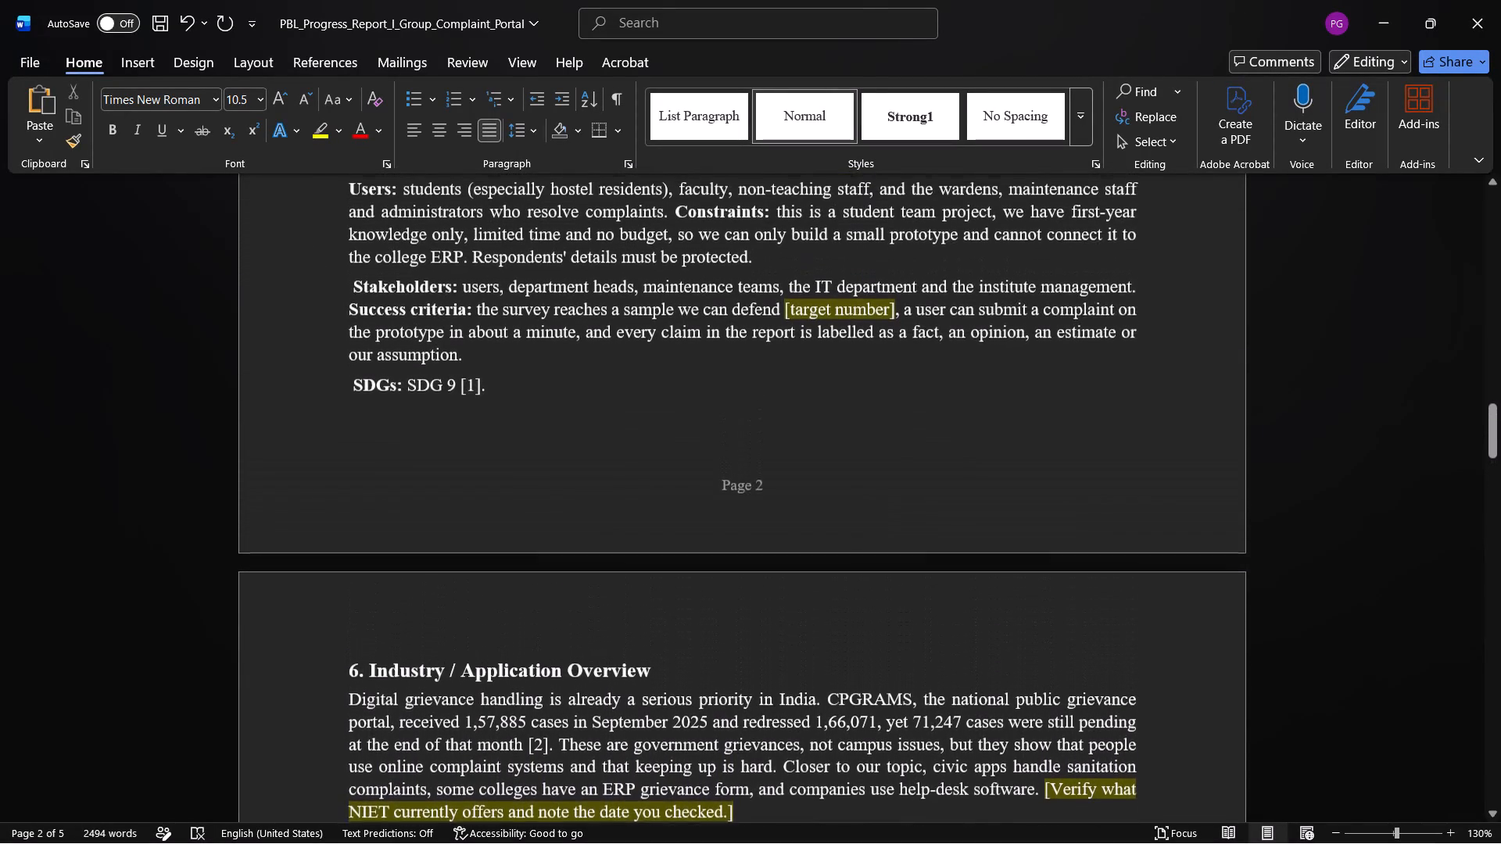
scroll(715, 571, up, 1)
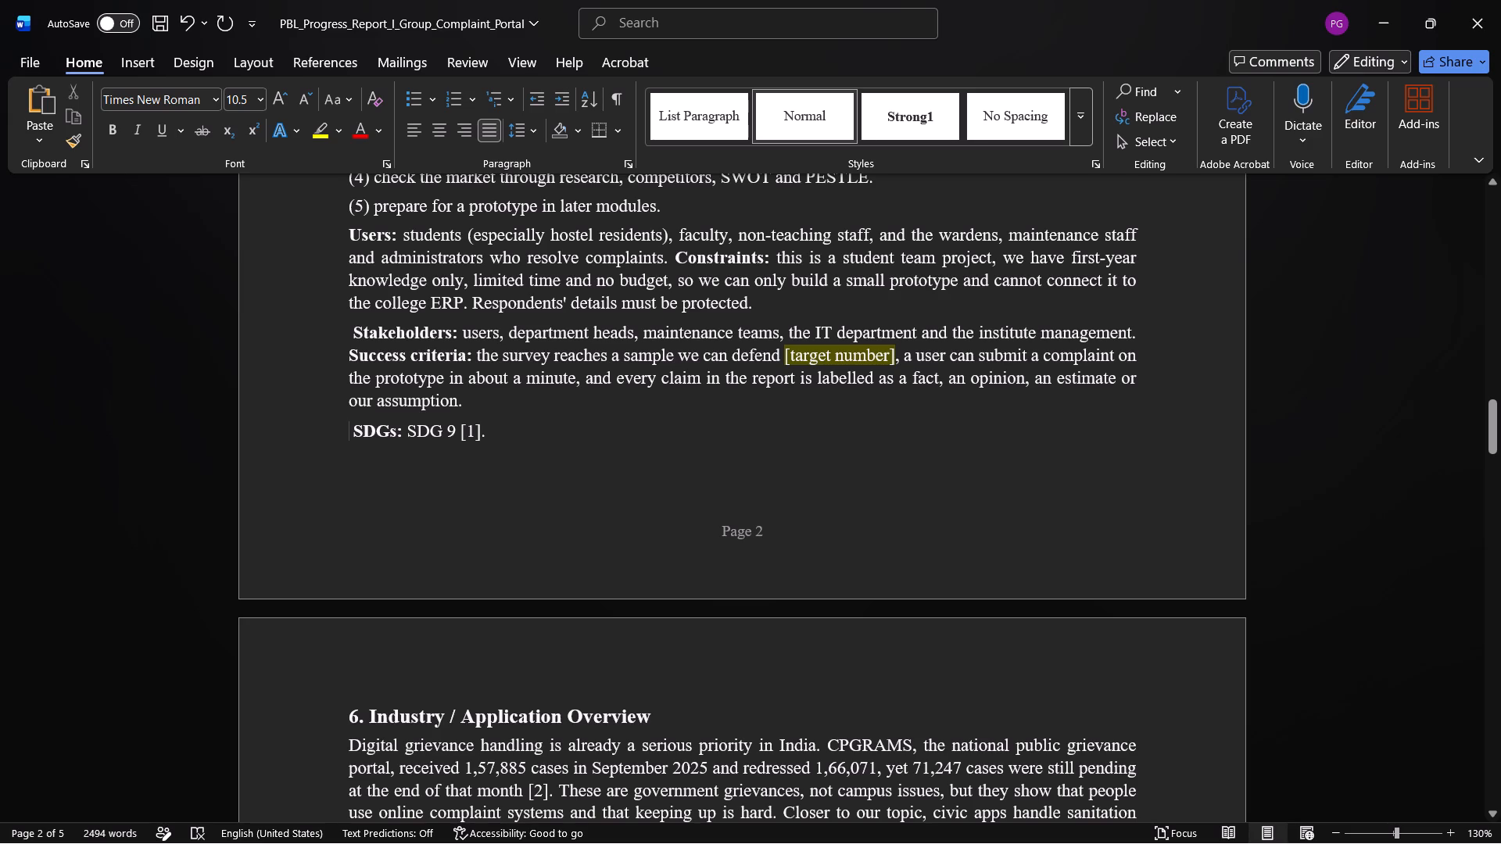
Remove the stray space before the "Stakeholders:" label in 5. Problem Definition, keeping the label at the start of its own paragraph.
click(353, 331)
key(BackSpace)
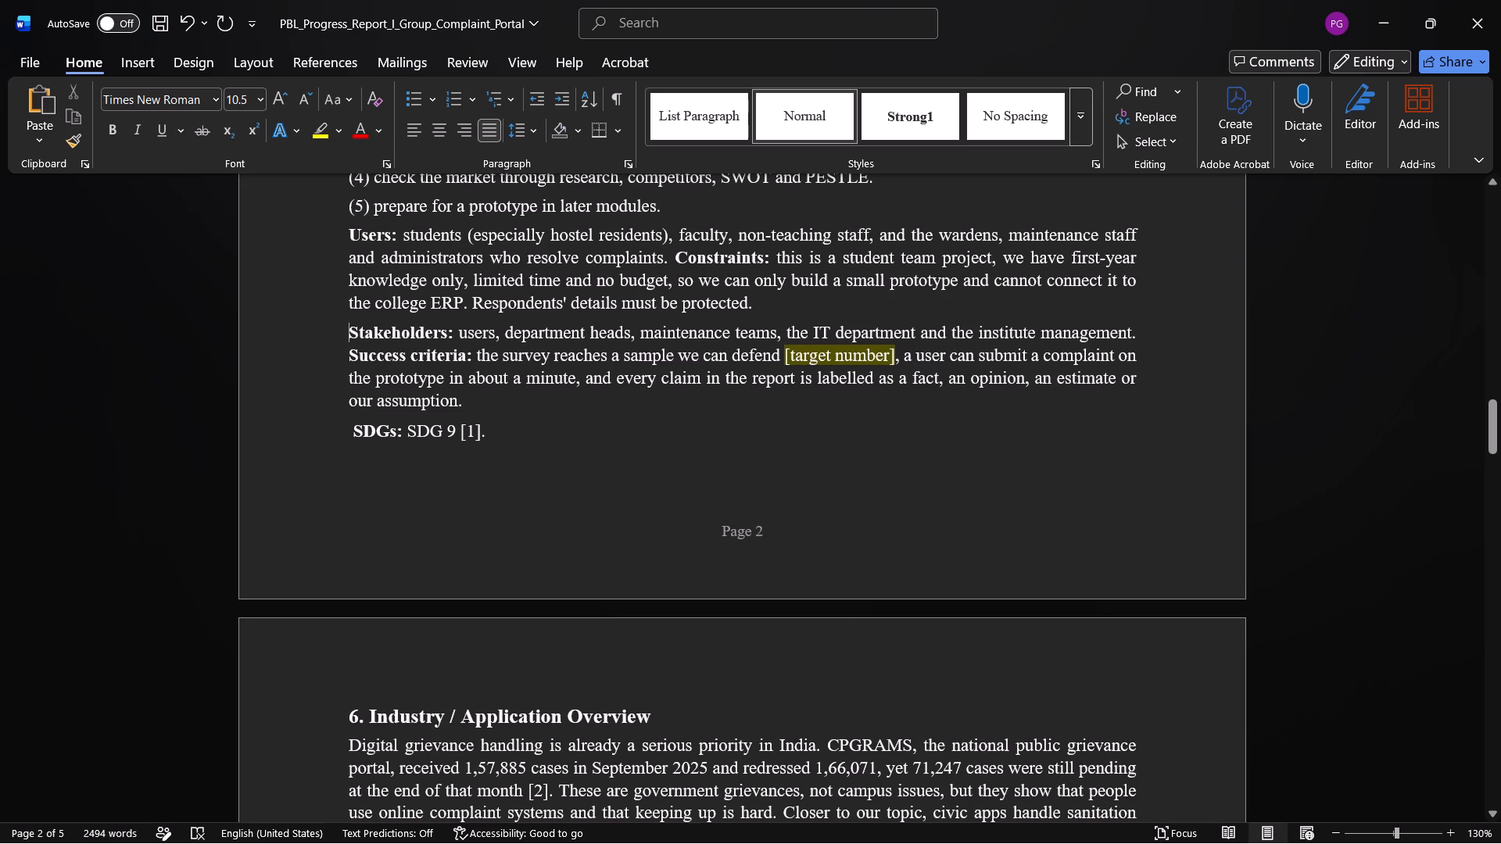
key(BackSpace)
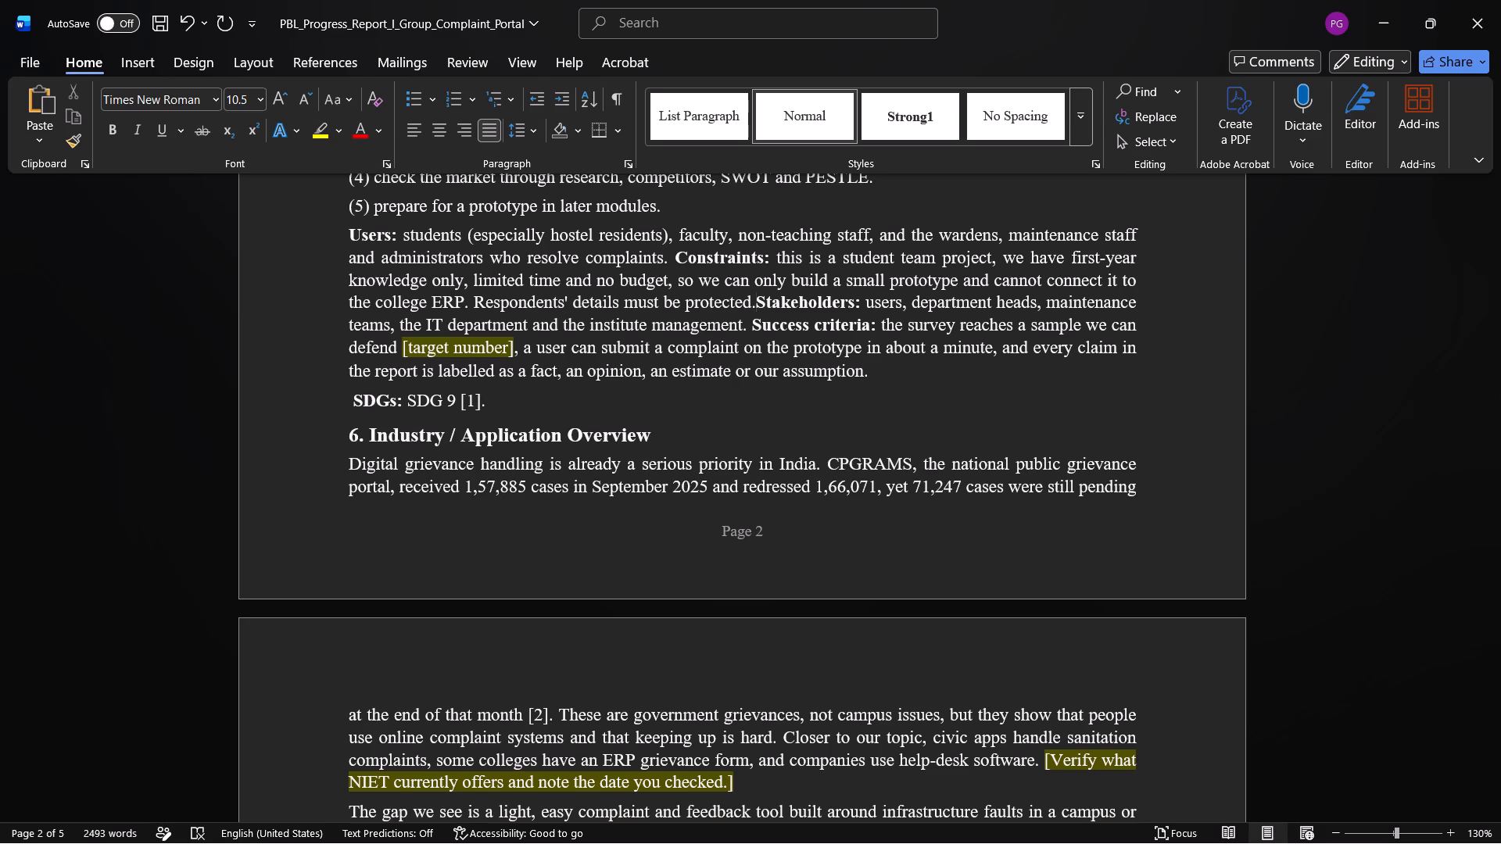
key(Return)
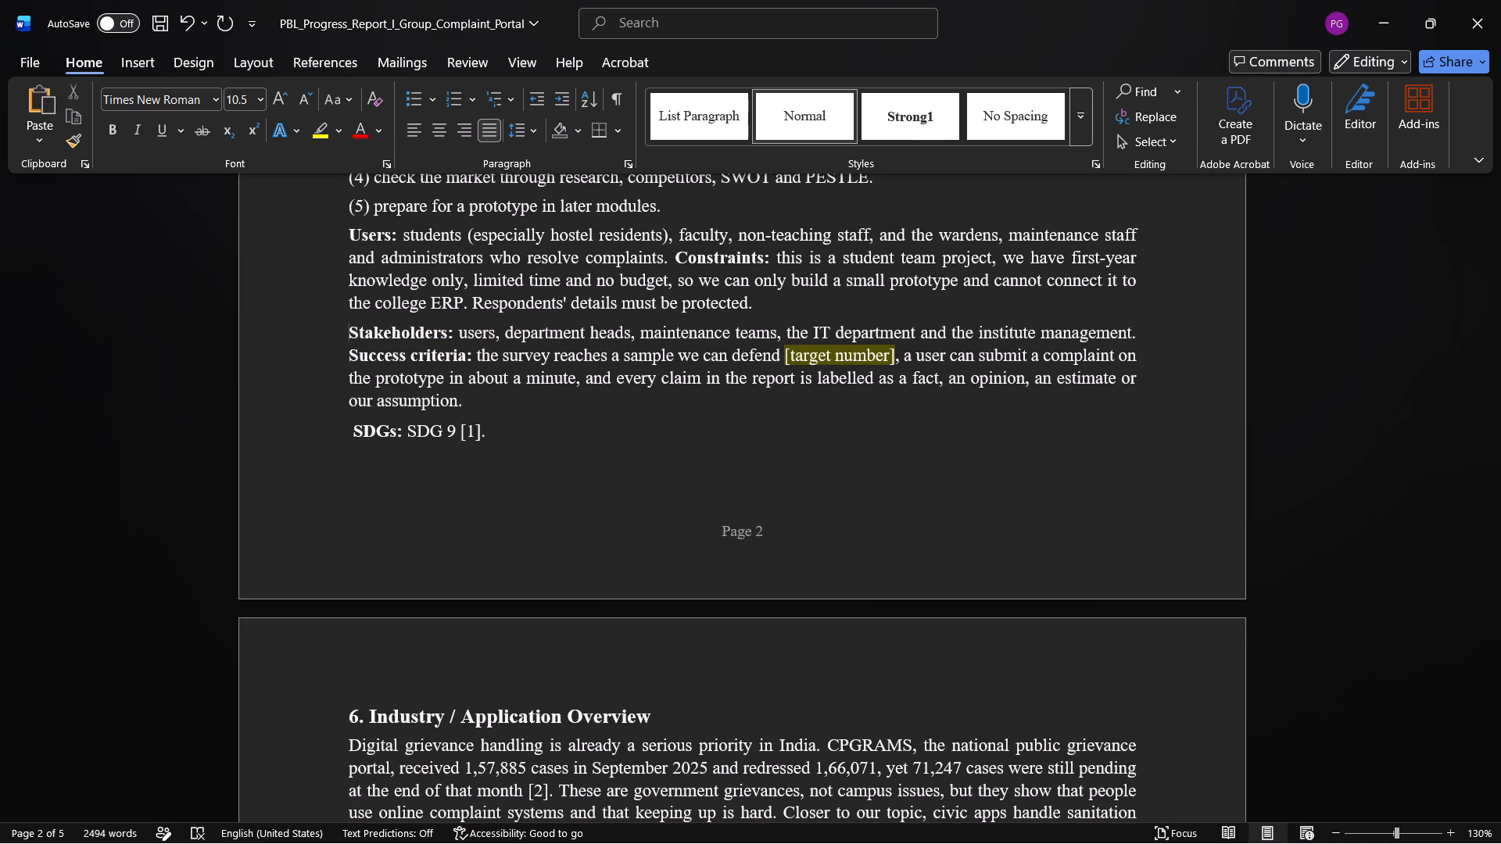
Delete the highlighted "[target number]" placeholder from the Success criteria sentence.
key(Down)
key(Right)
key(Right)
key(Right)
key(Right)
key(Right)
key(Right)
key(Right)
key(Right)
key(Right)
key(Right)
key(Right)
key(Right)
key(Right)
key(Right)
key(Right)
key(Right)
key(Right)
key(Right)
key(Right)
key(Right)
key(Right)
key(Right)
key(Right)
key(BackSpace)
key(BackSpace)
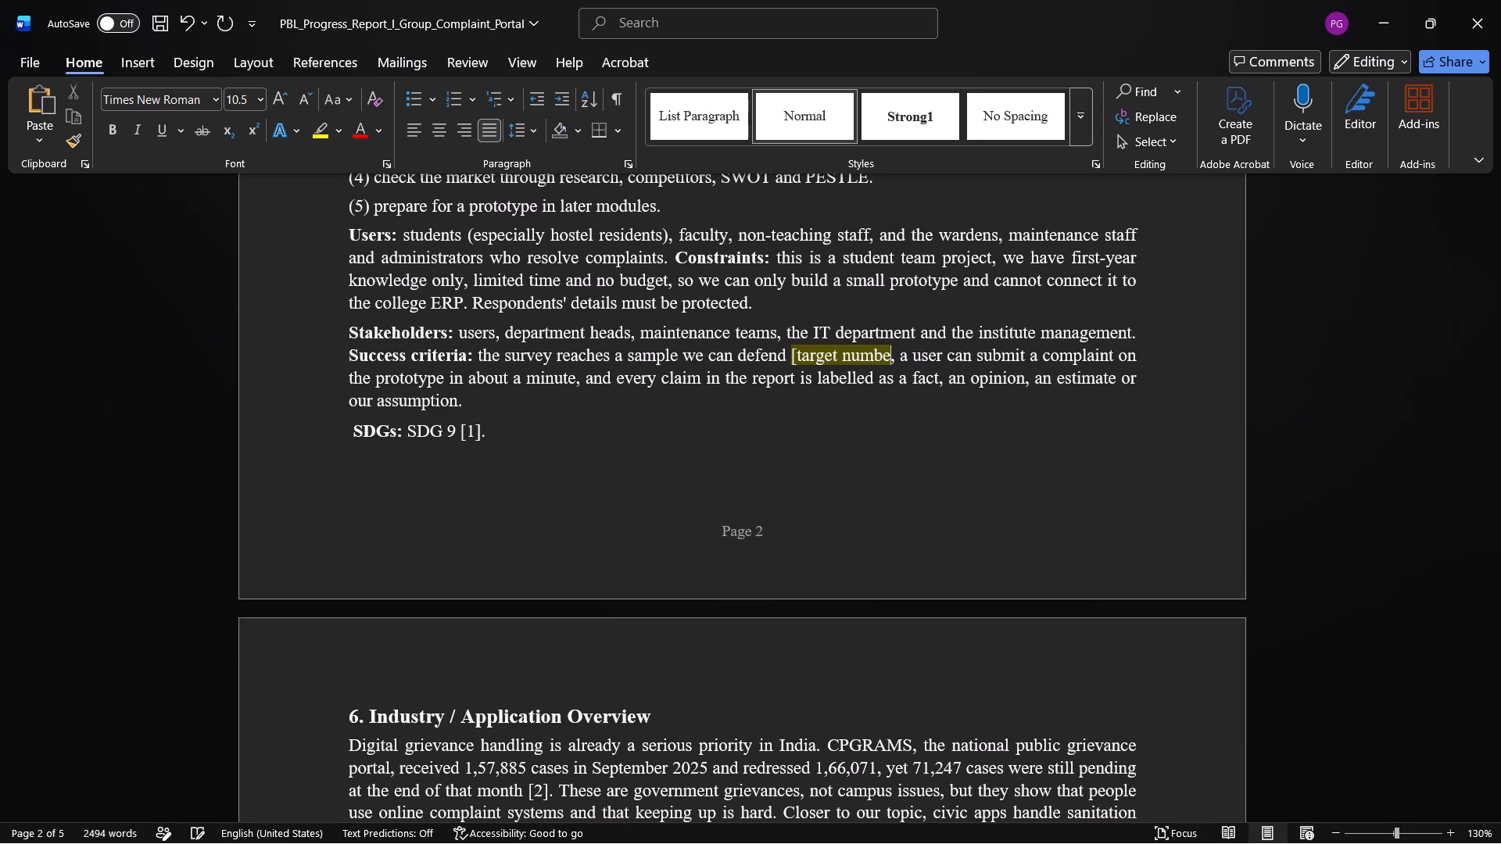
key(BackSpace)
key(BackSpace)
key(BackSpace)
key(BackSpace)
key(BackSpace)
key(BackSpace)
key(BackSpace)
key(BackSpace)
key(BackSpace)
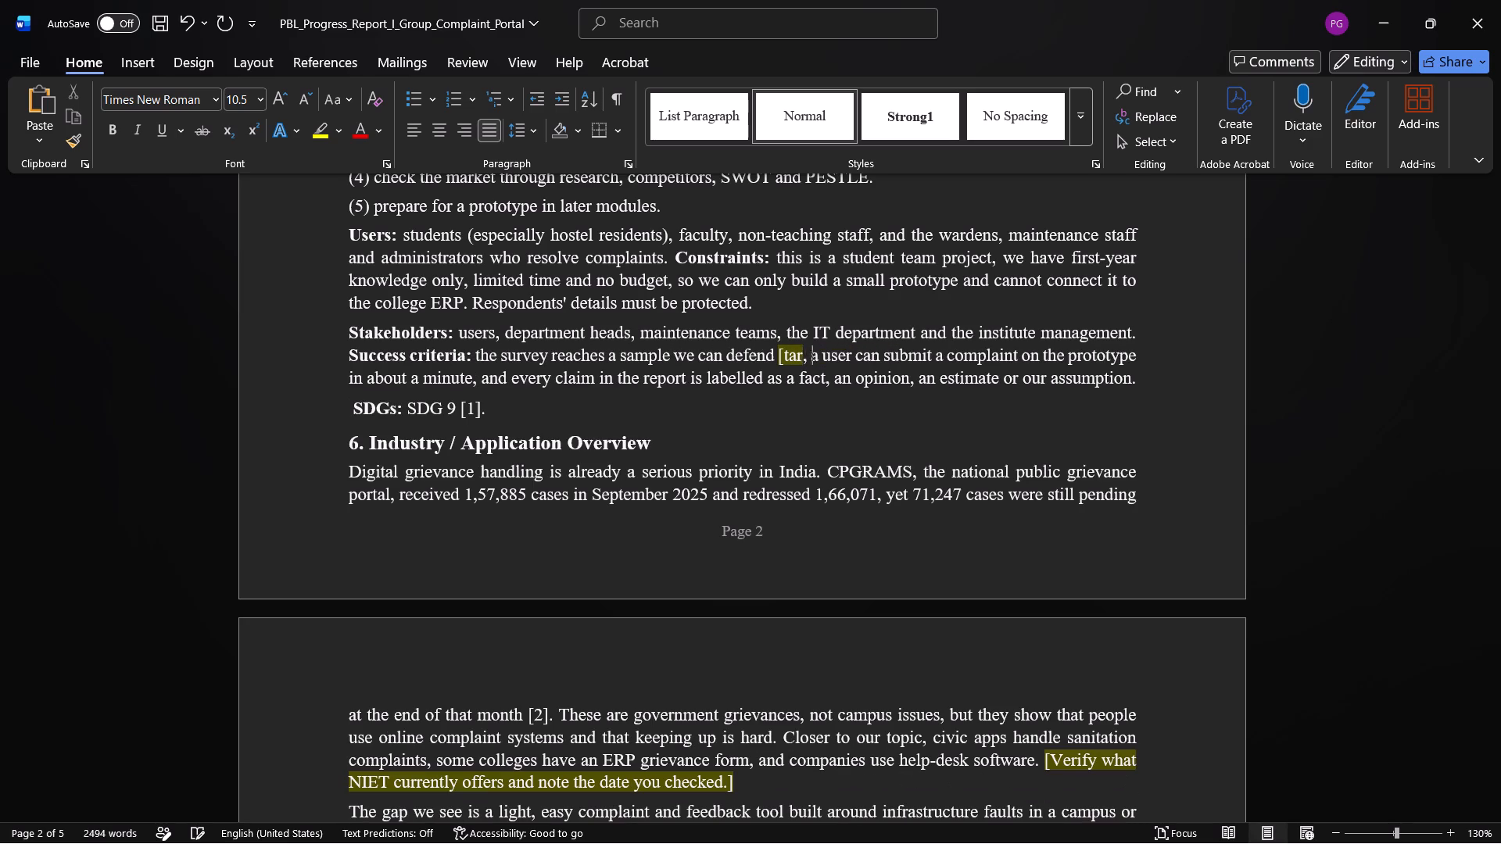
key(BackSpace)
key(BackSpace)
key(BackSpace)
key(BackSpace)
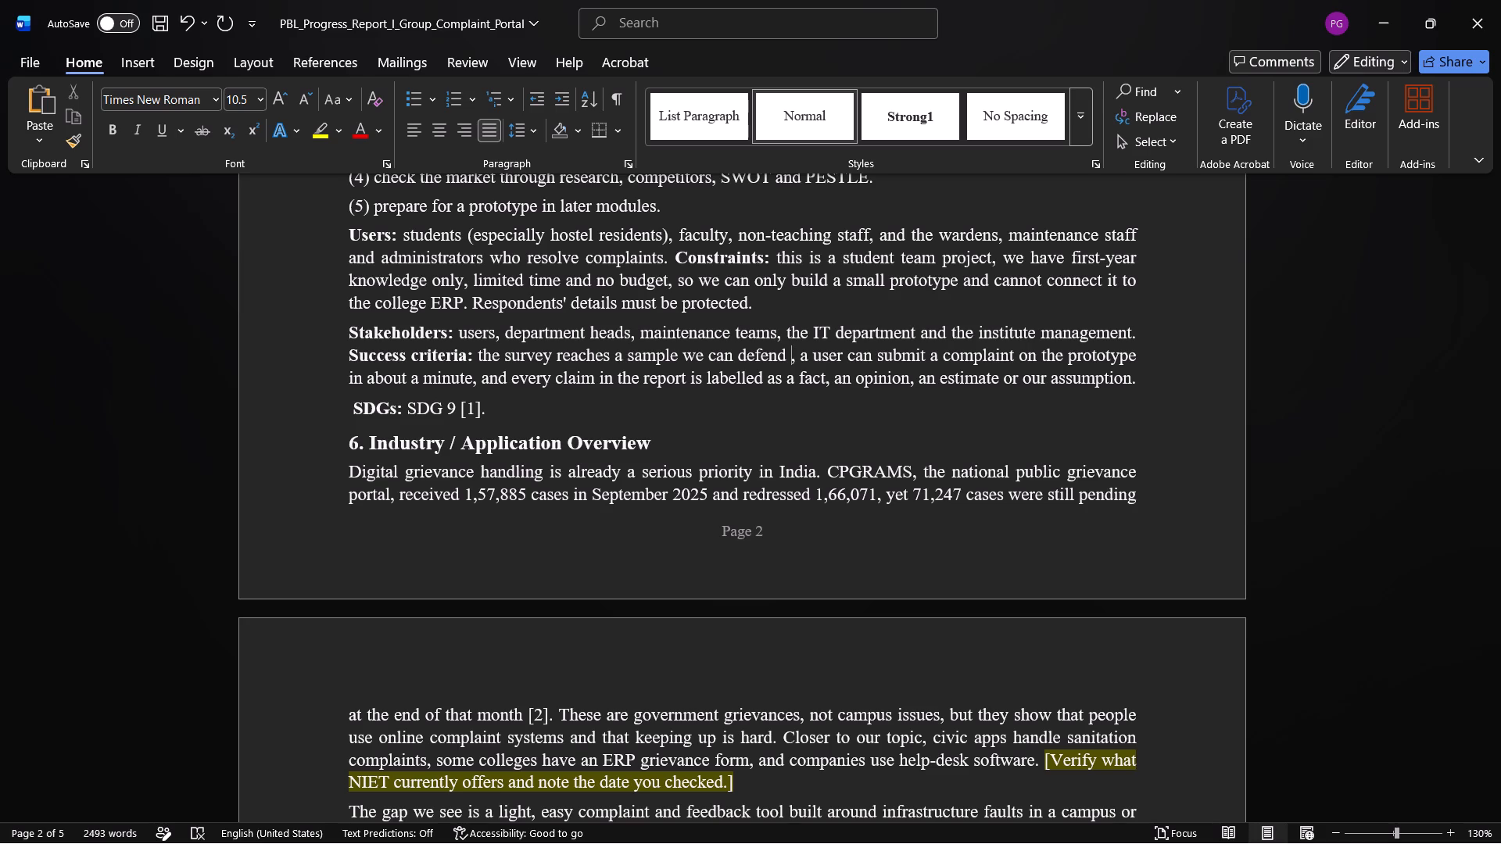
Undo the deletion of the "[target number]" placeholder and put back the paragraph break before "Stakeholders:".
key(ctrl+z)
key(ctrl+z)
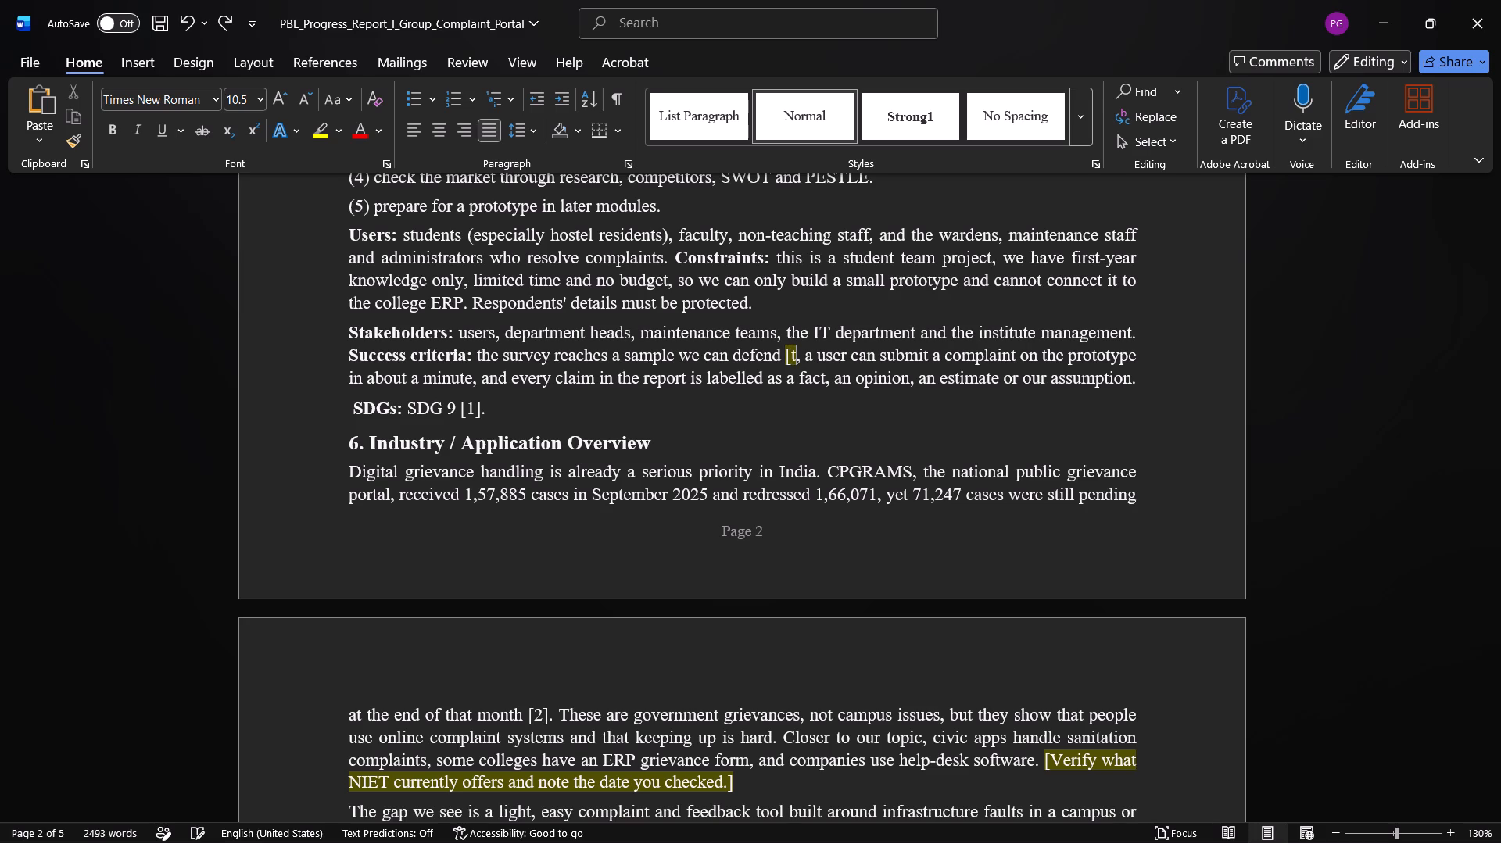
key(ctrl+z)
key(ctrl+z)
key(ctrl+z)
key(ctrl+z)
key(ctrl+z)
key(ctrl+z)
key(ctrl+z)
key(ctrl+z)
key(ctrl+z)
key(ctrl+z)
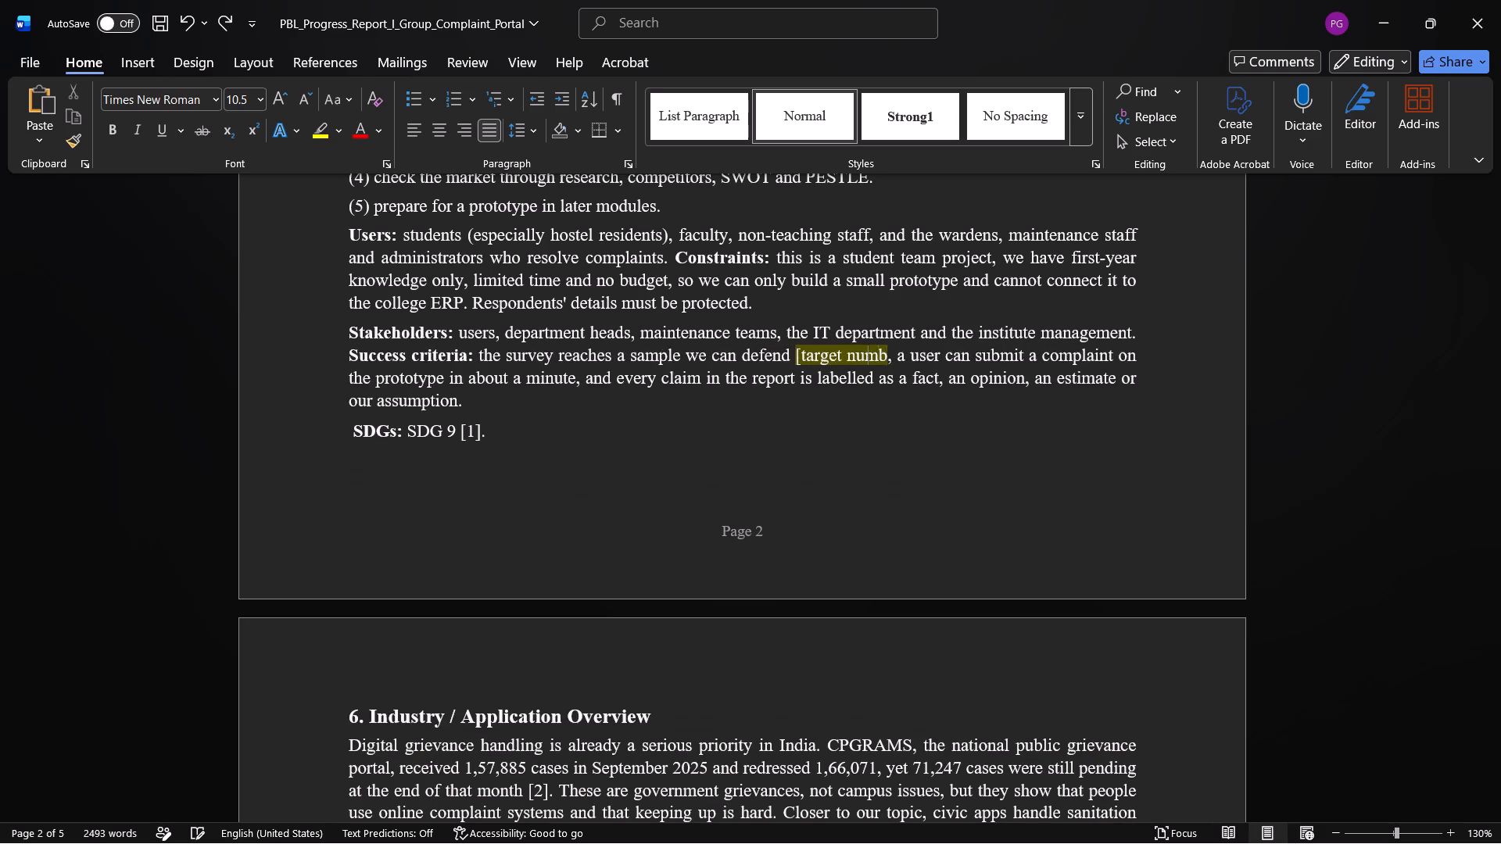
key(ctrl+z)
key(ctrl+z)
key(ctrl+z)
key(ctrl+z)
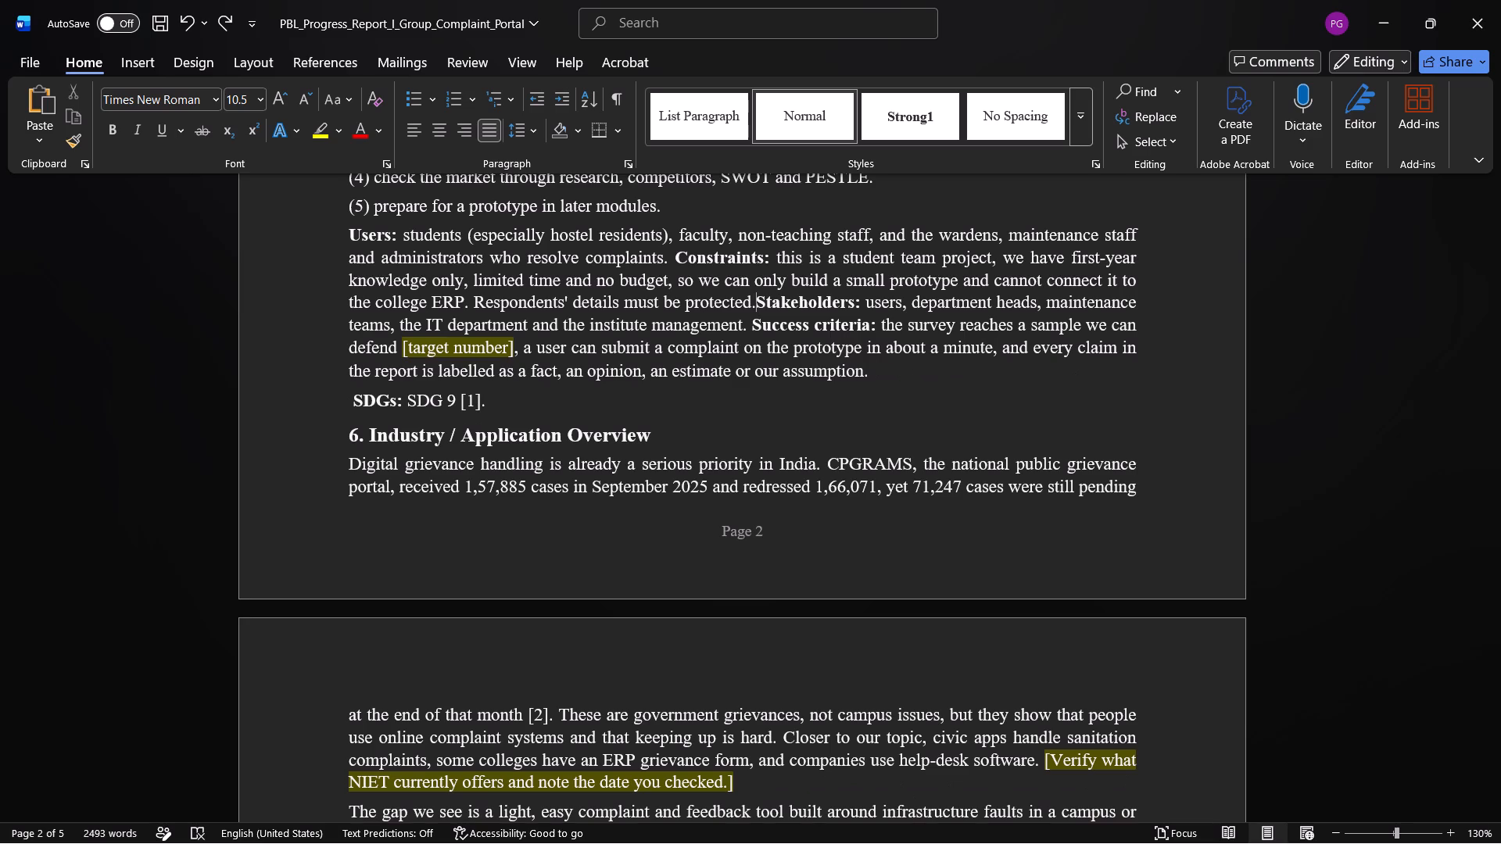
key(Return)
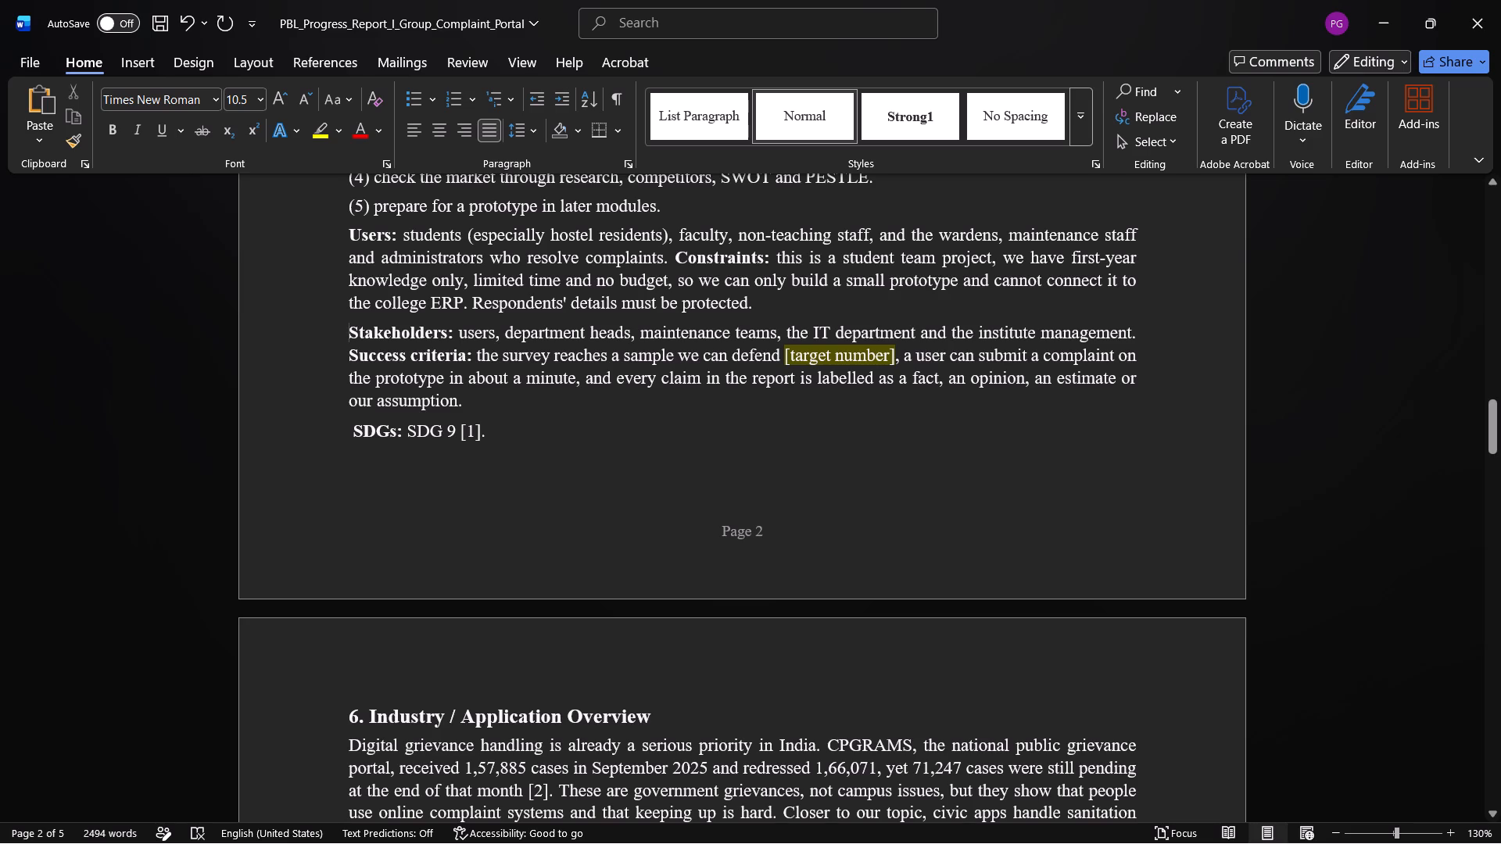
Delete the "[1]." citation after "SDG 9" in the SDGs line.
scroll(783, 461, down, 1)
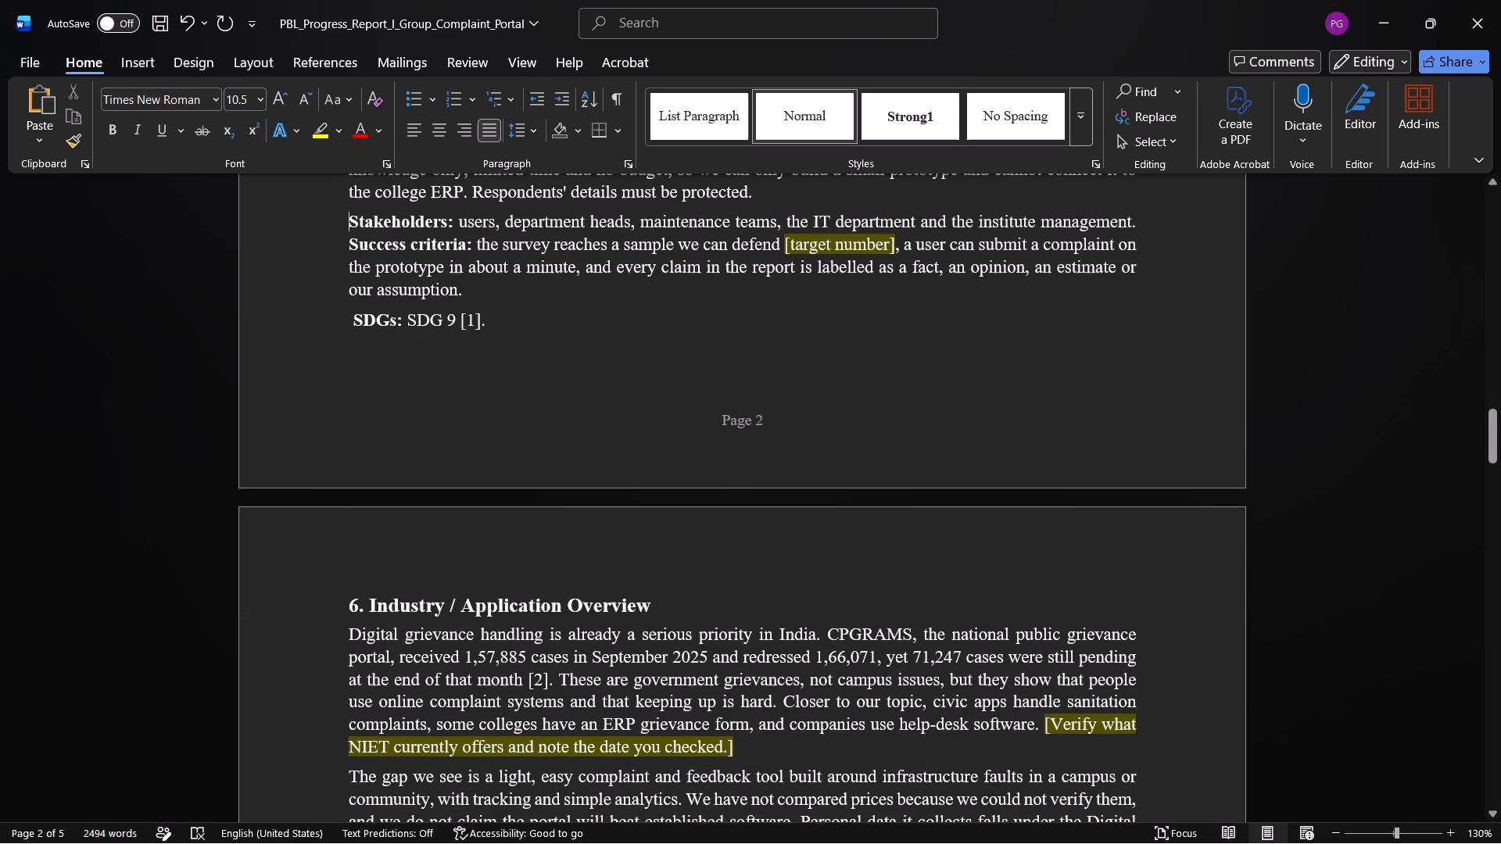
click(486, 316)
key(BackSpace)
key(BackSpace)
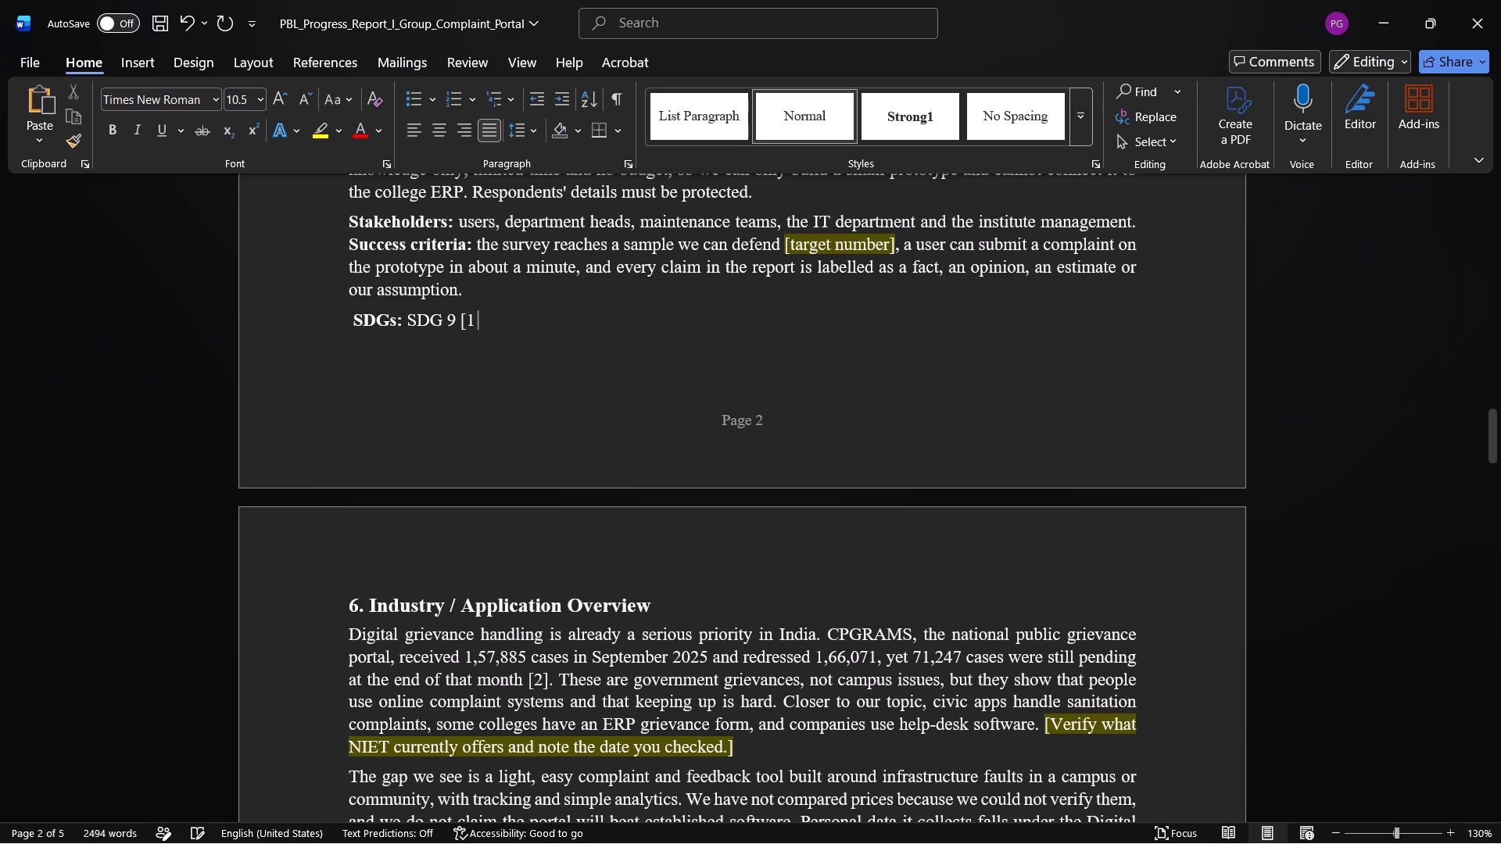
key(BackSpace)
key(BackSpace)
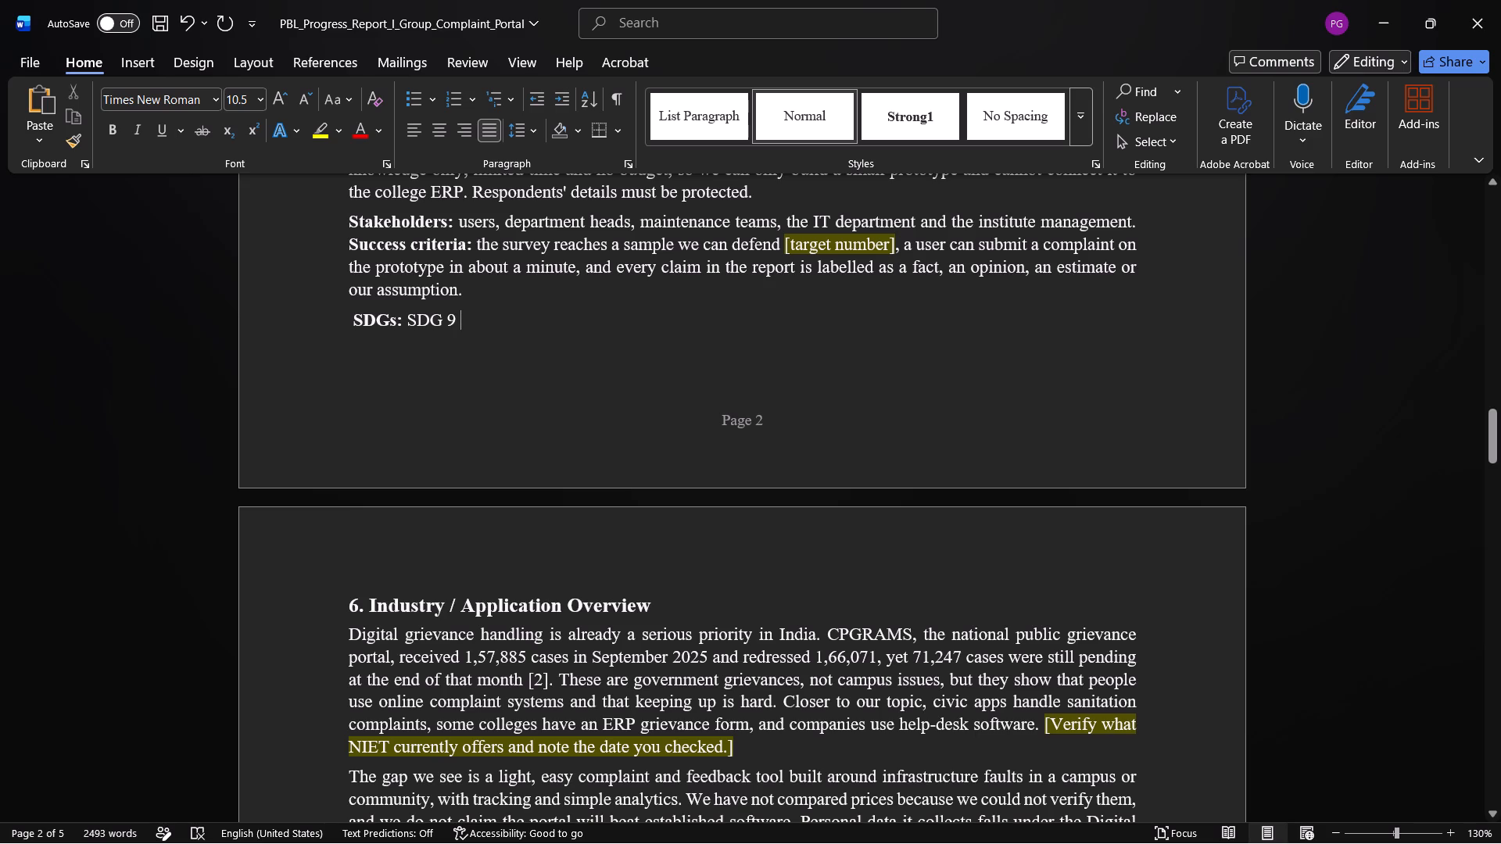
Review sections 6 to 8 for remaining highlighted placeholders, as far as the competitors and alternatives table, and return to 5. Problem Definition.
scroll(887, 722, down, 1)
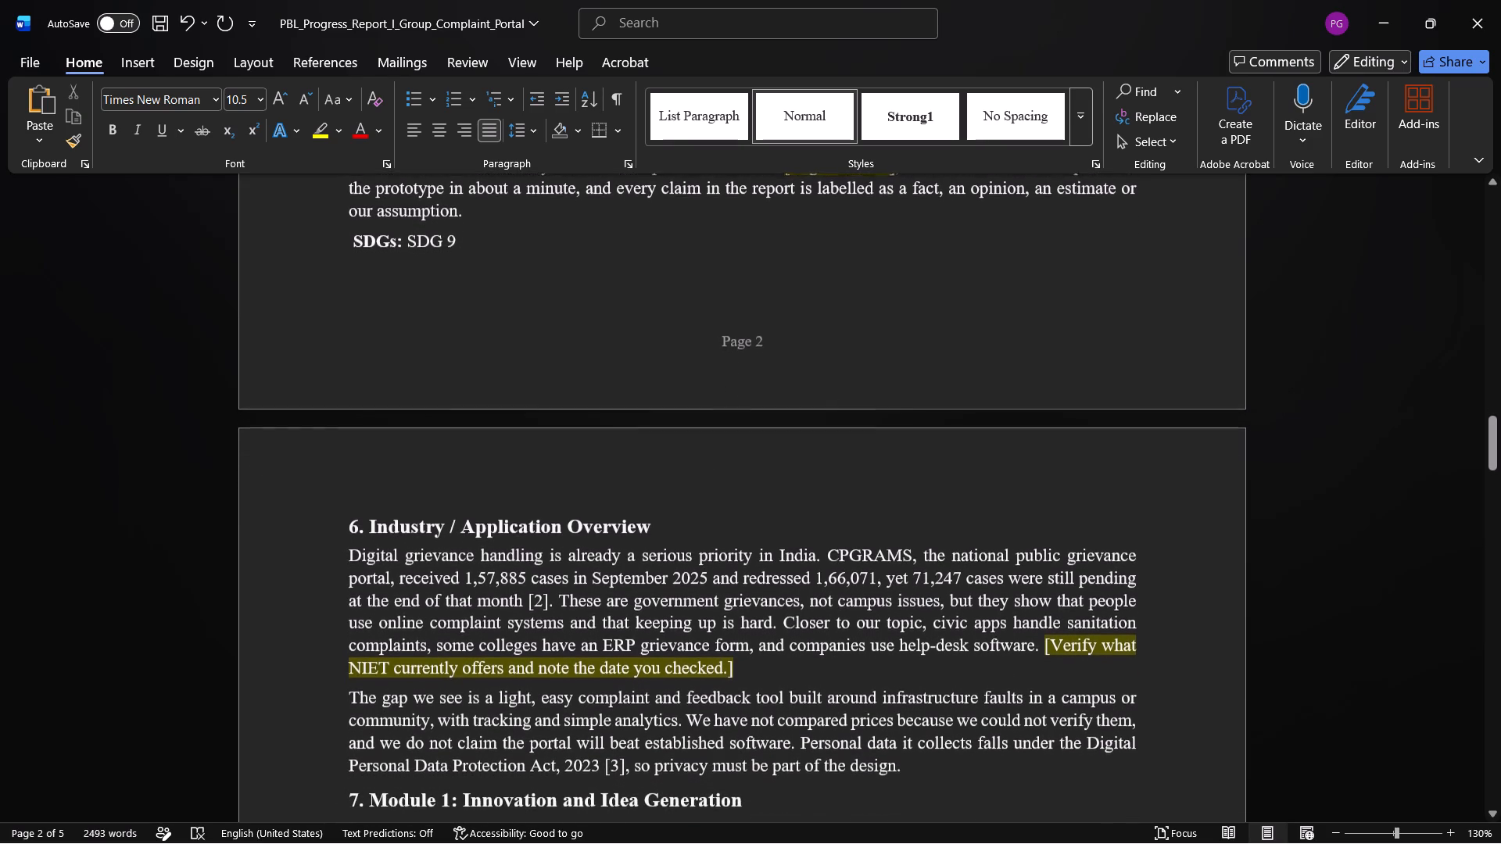
scroll(887, 722, down, 1)
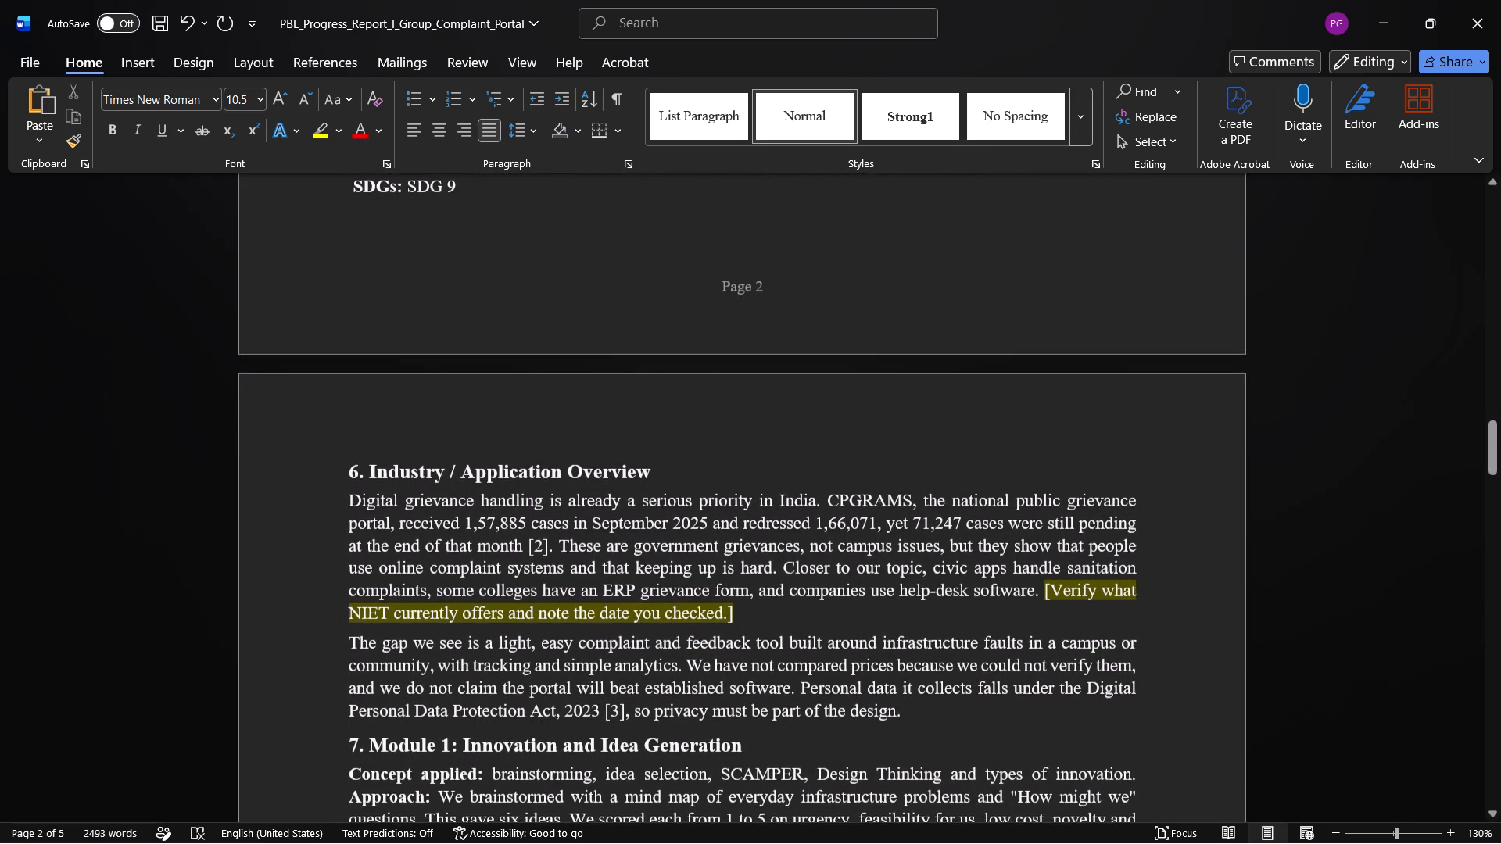
scroll(887, 722, down, 1)
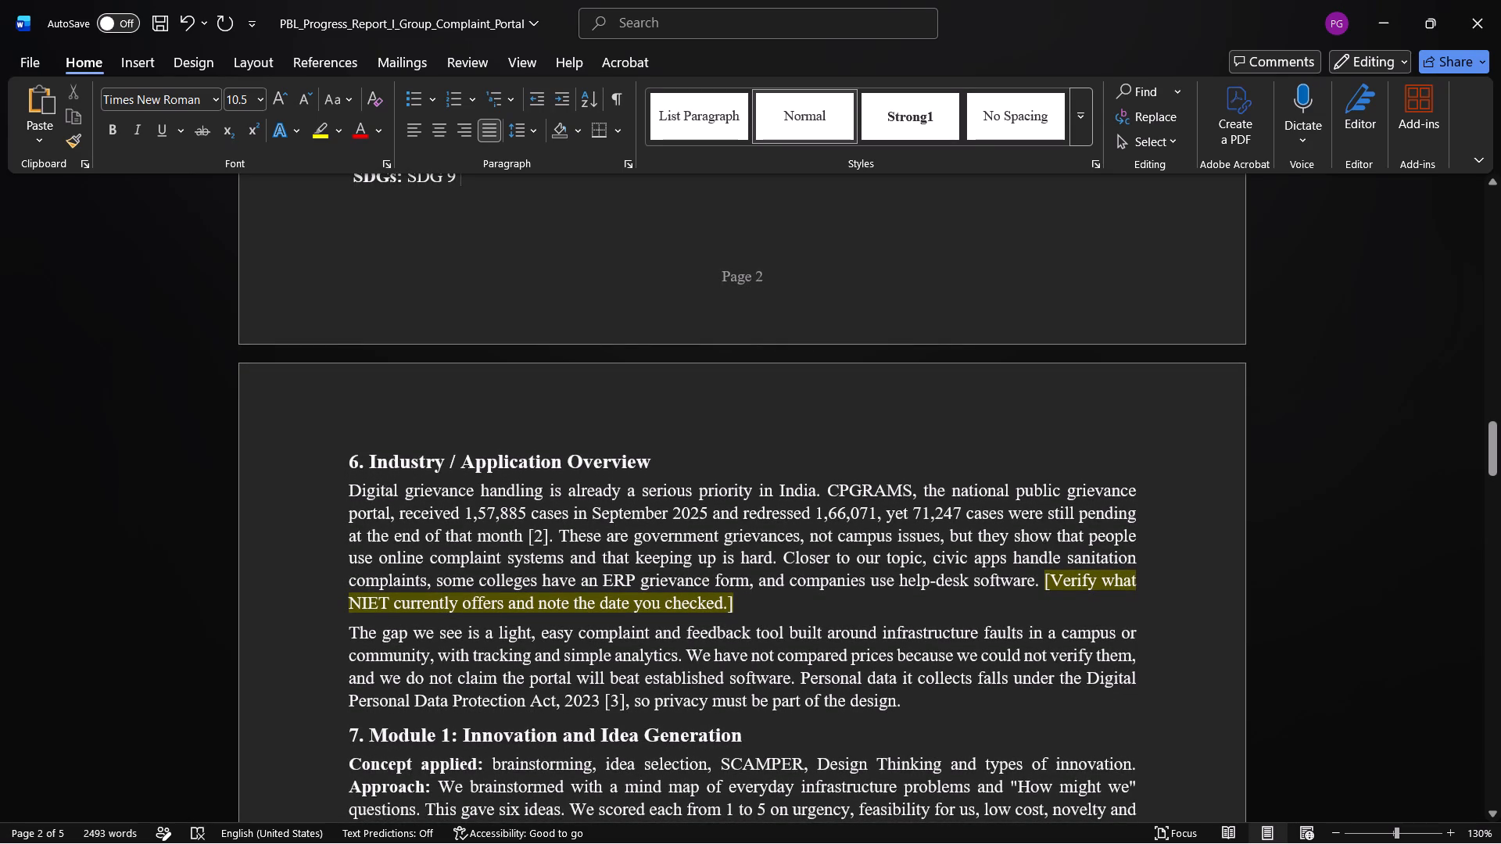
scroll(951, 605, down, 1)
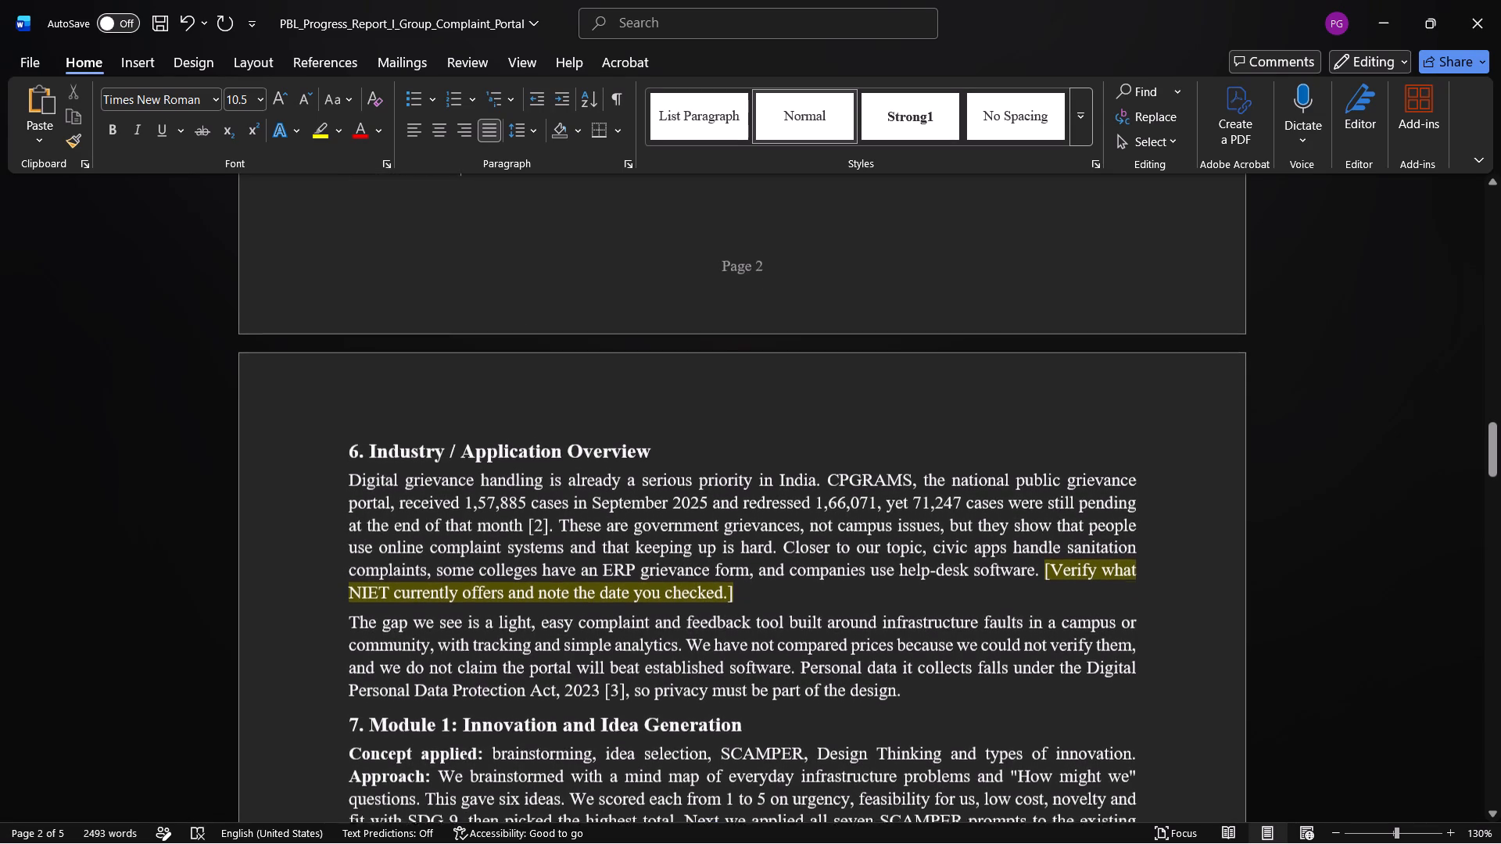
scroll(951, 605, down, 1)
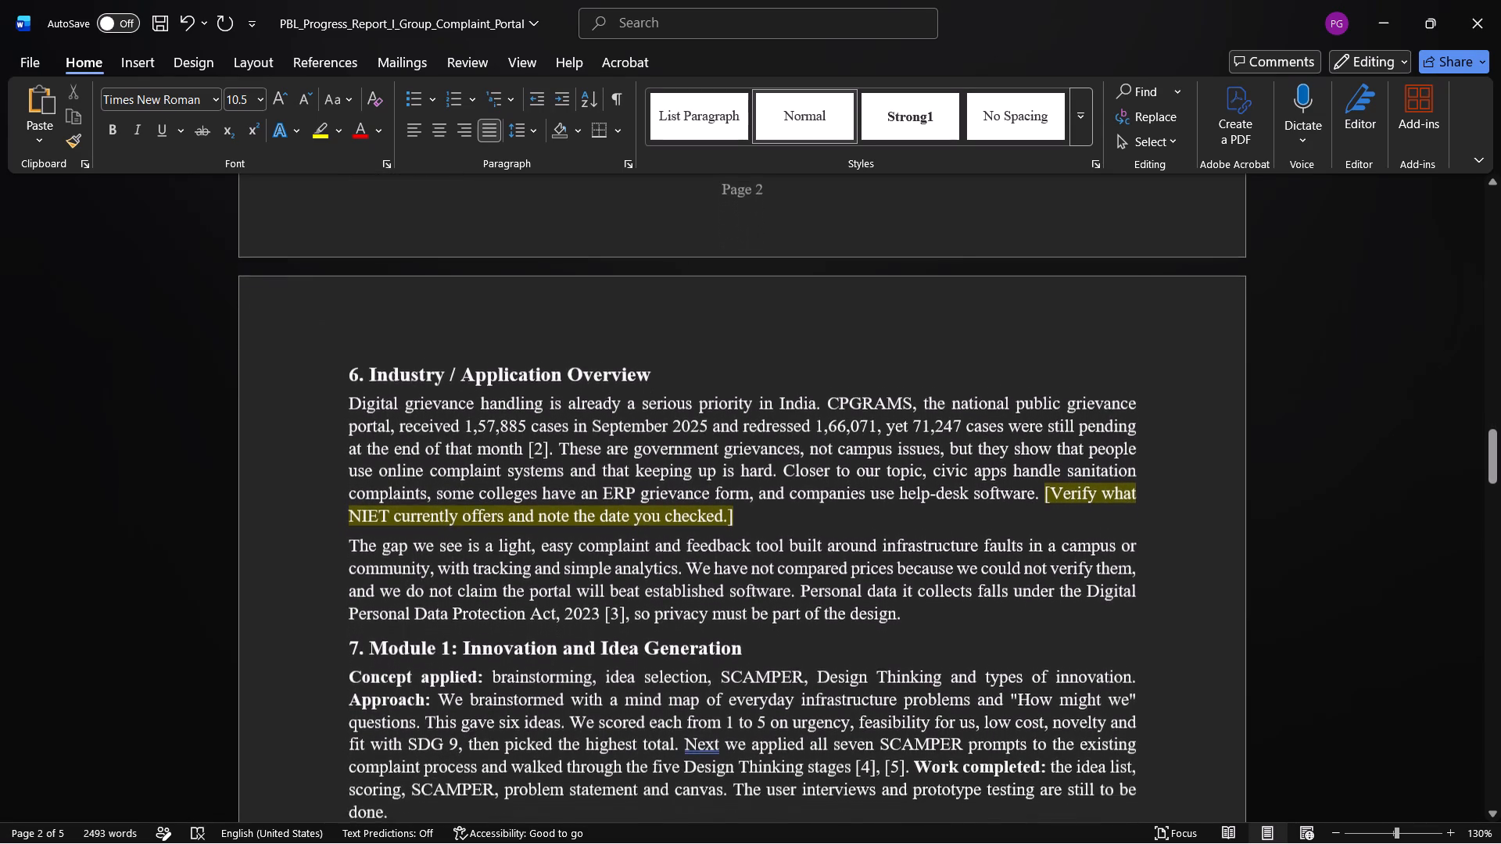
scroll(951, 605, down, 3)
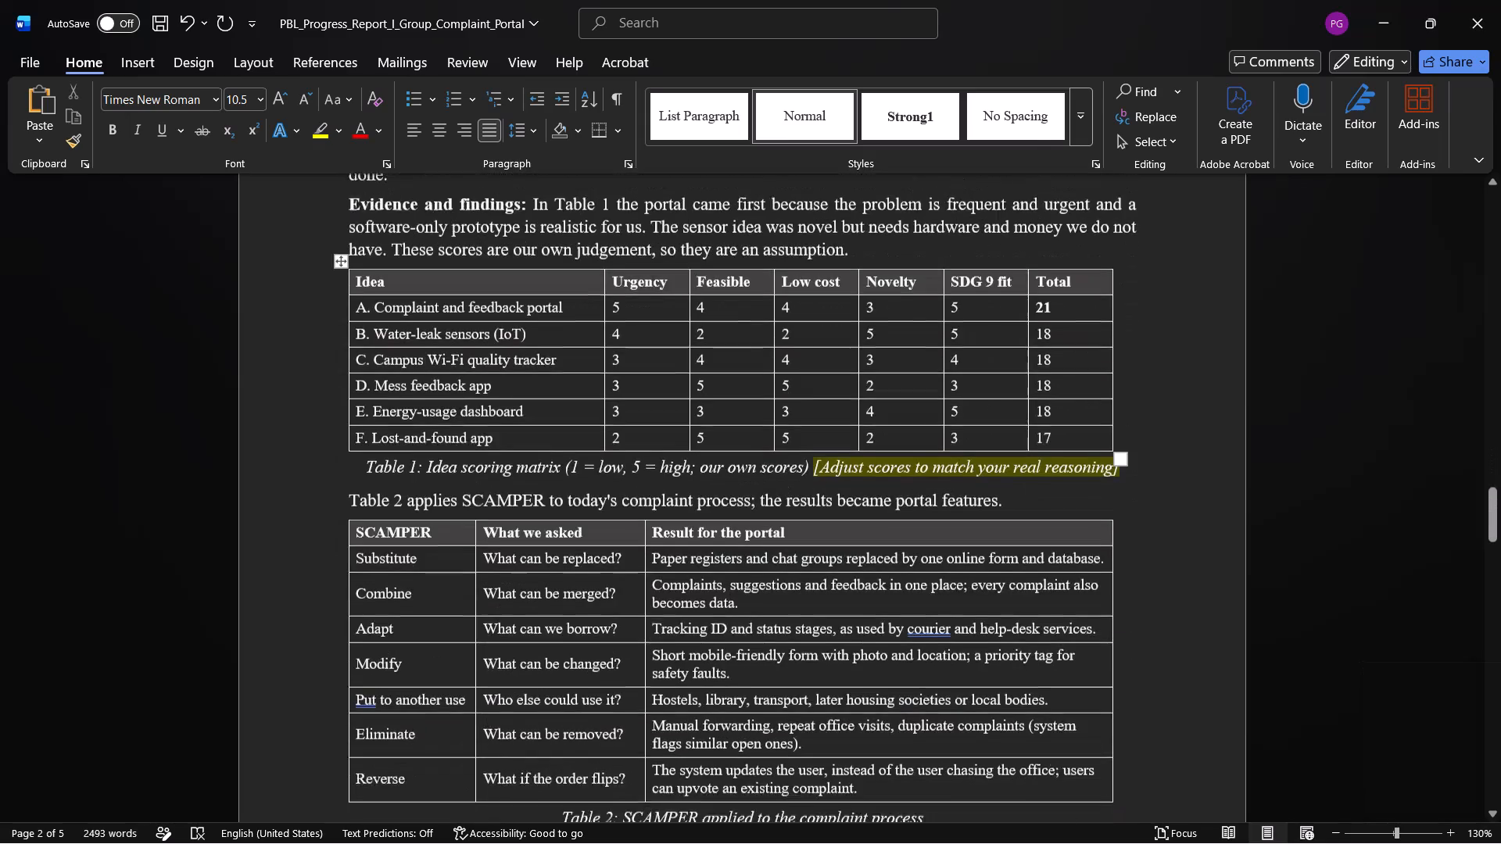
click(1276, 499)
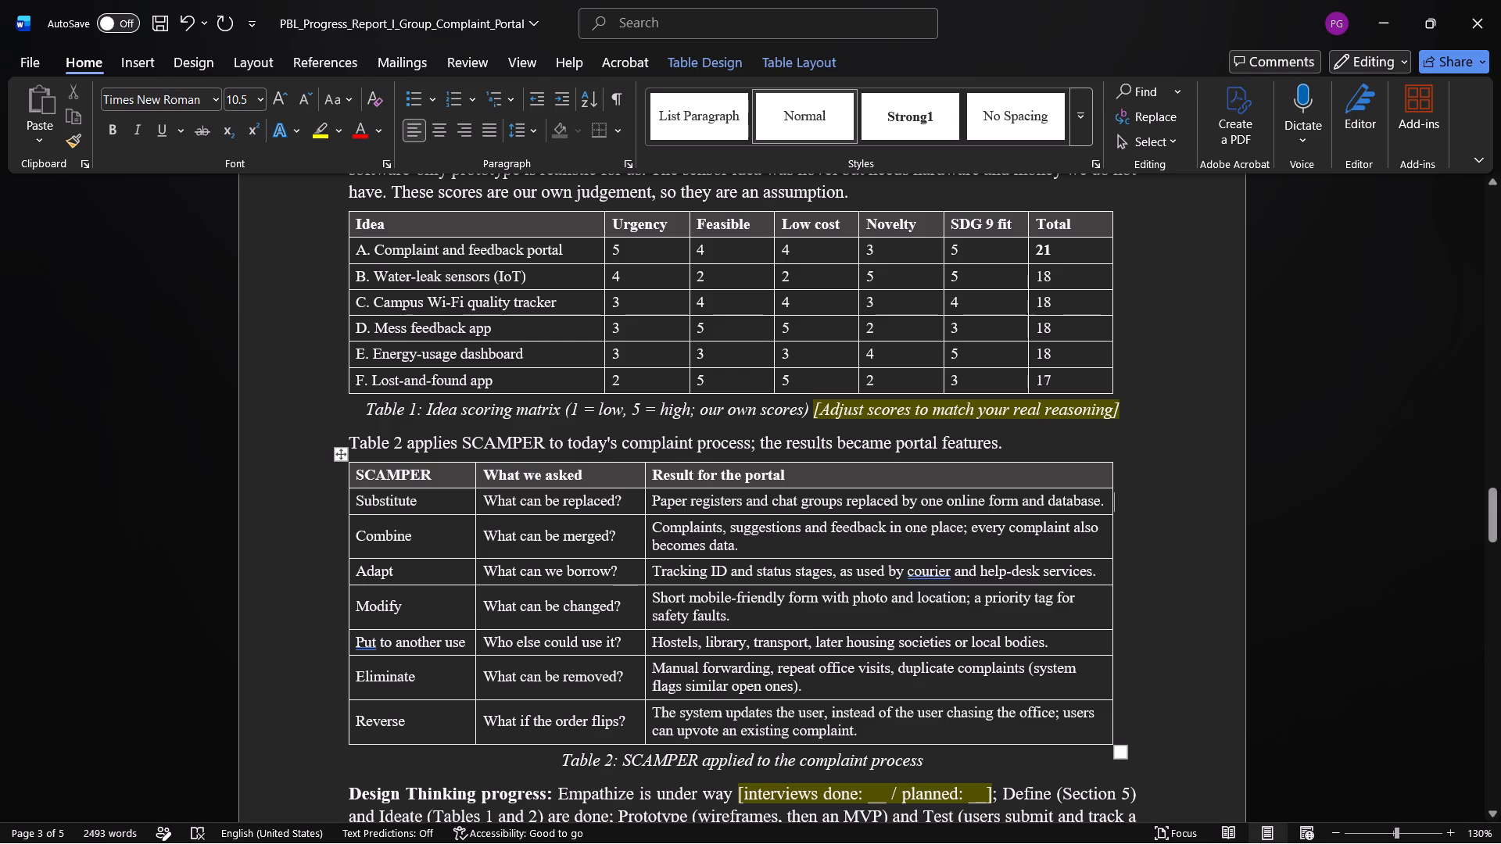
scroll(1208, 532, down, 3)
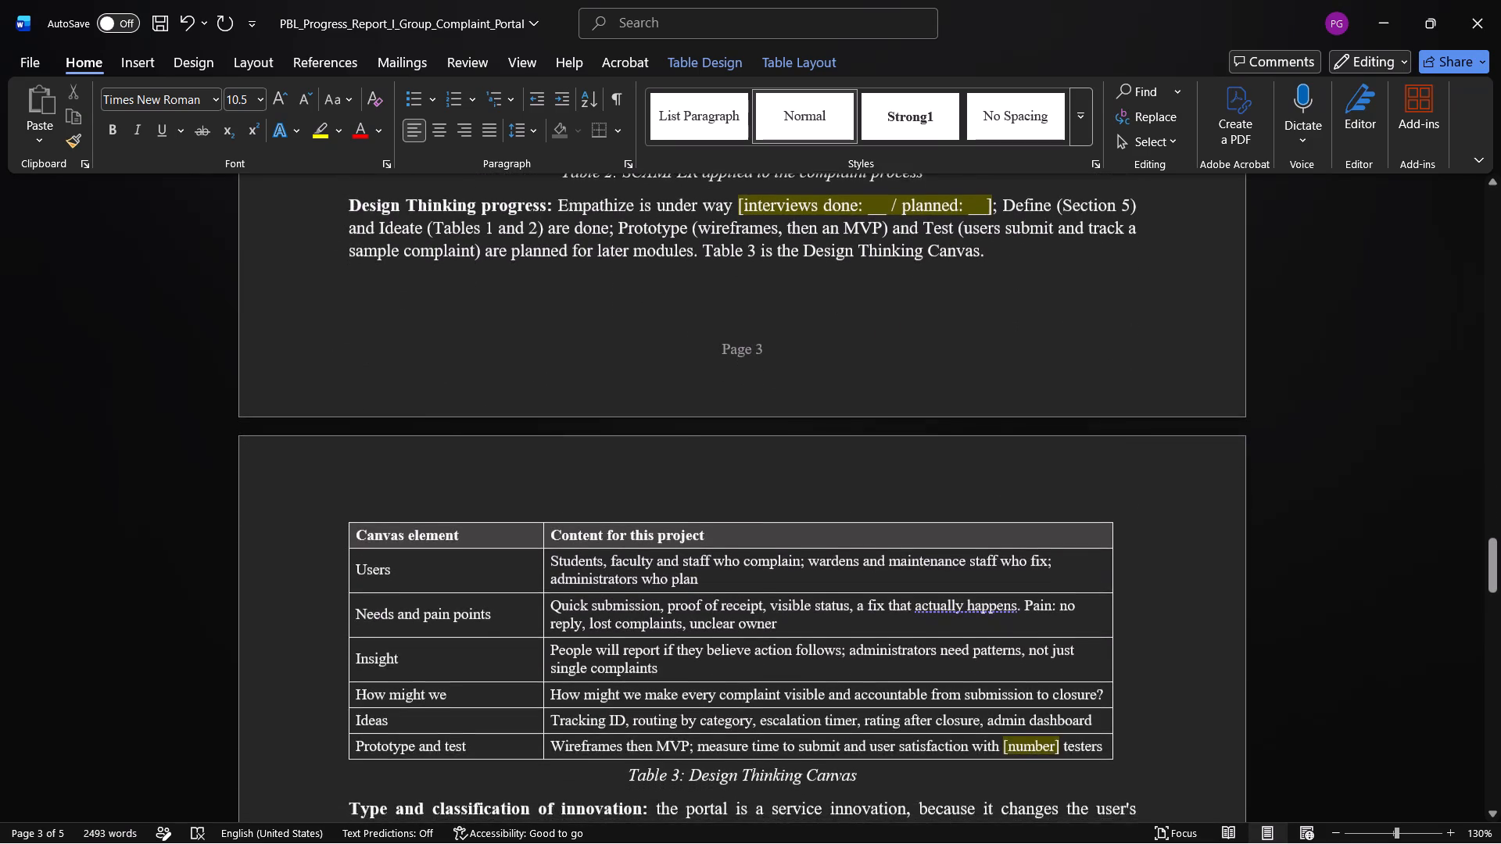
scroll(1208, 532, down, 4)
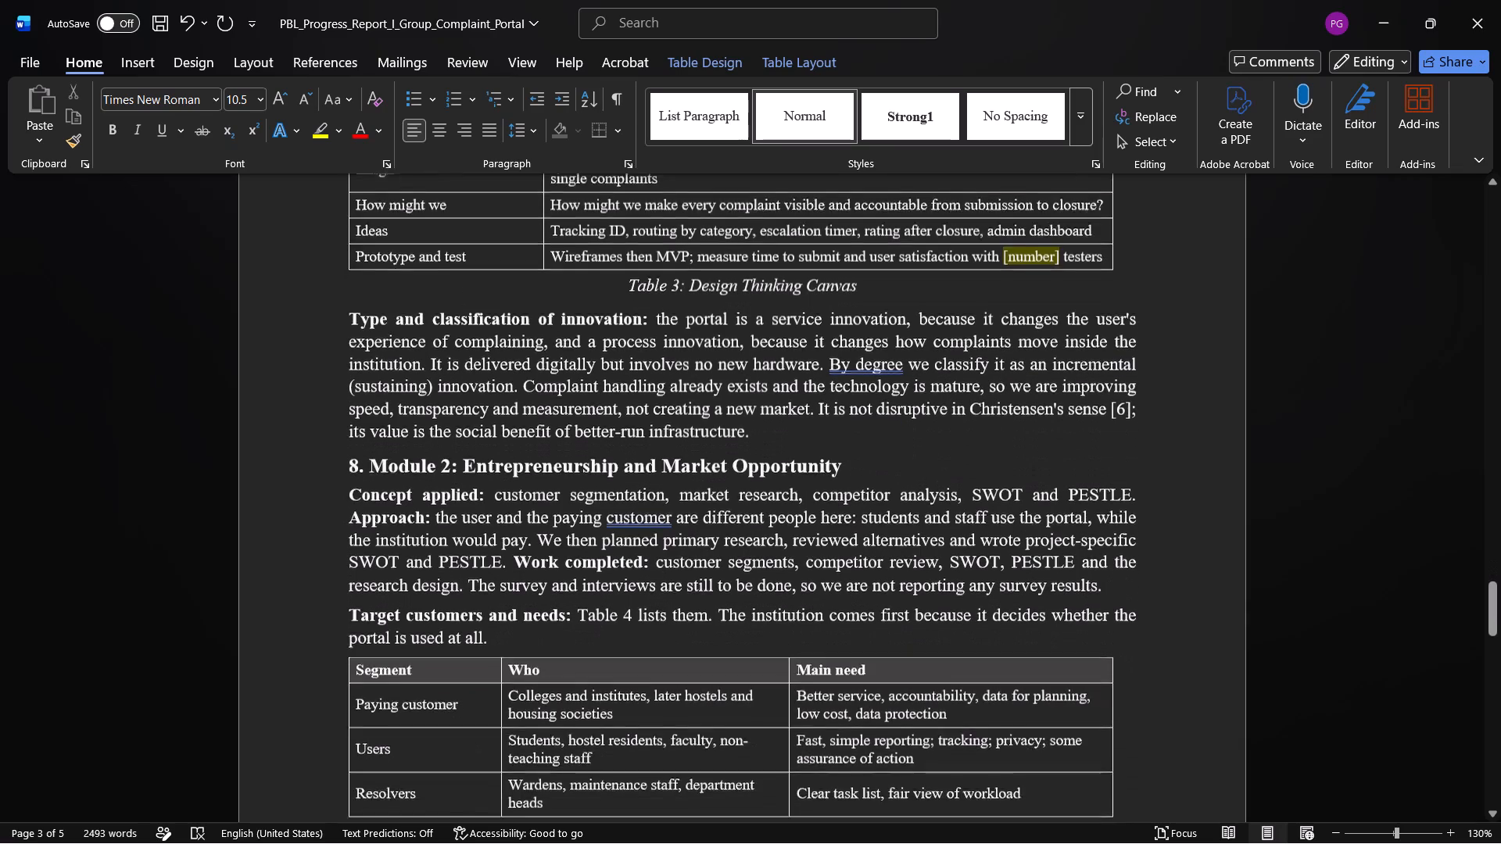
scroll(1208, 532, down, 3)
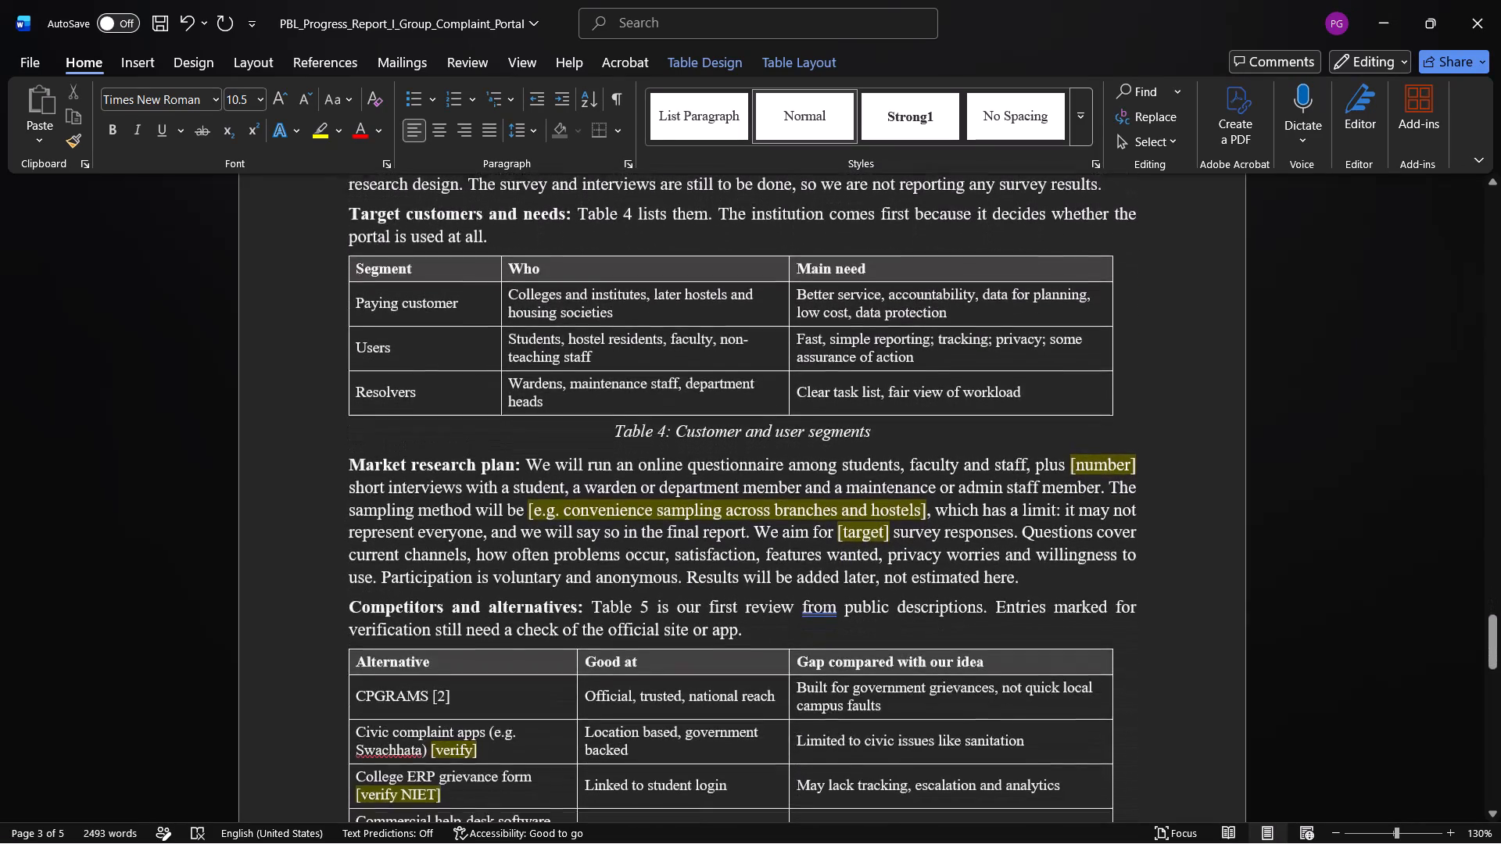
scroll(1208, 532, down, 1)
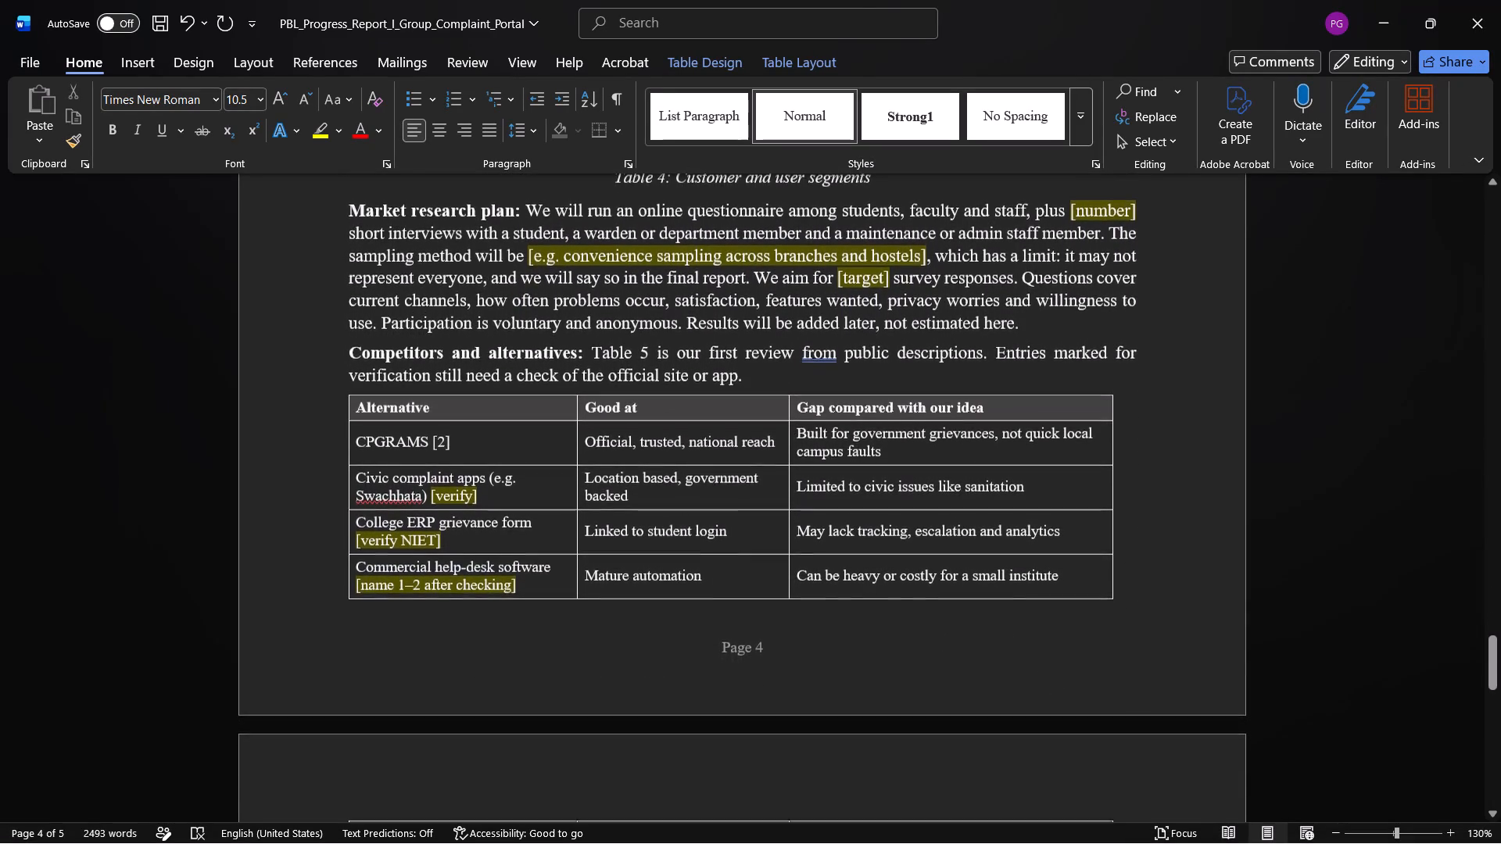
scroll(1208, 532, up, 2)
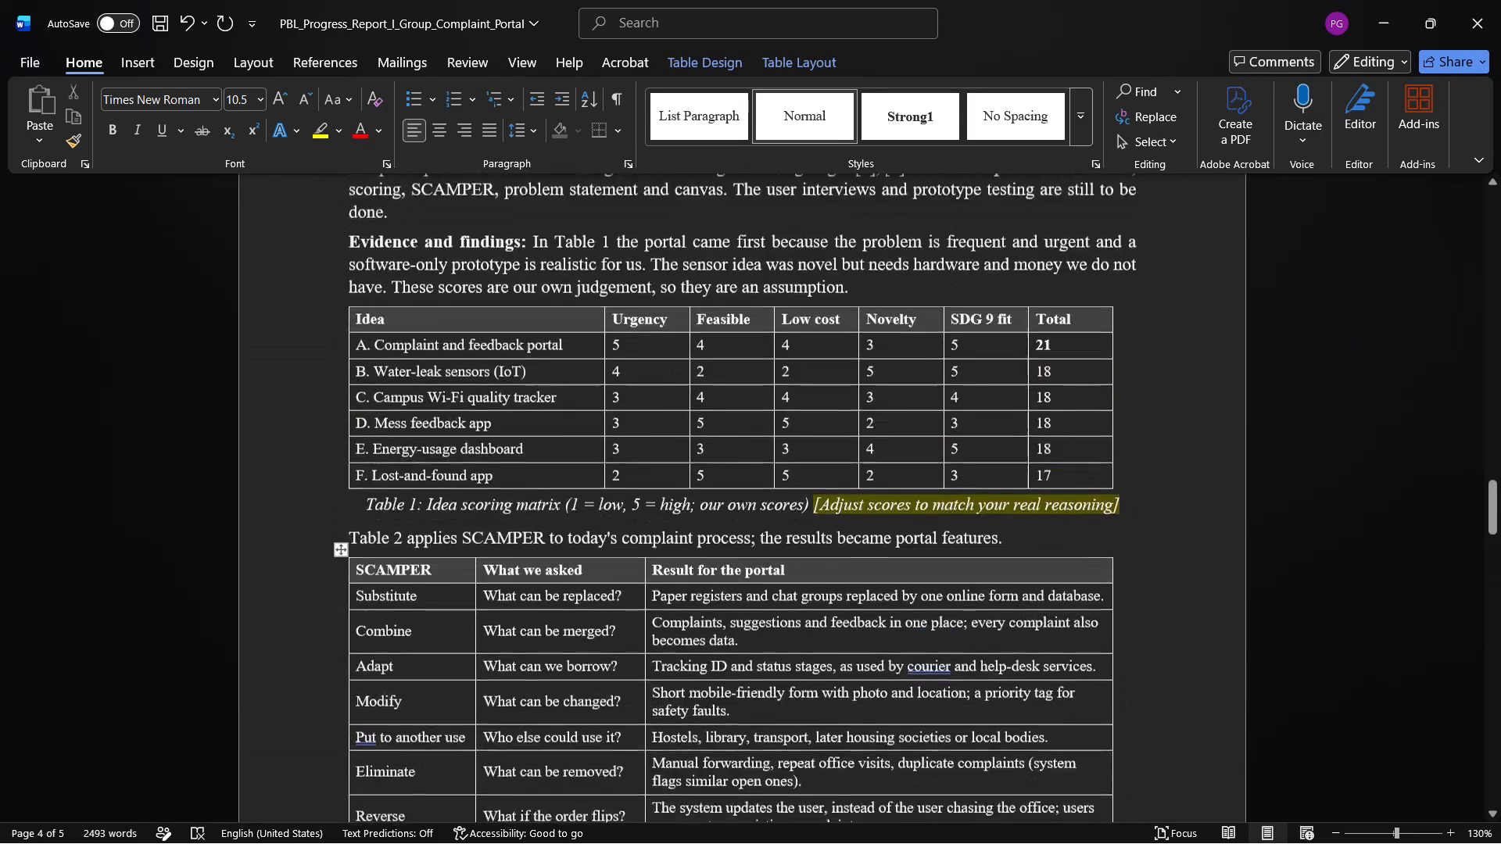
scroll(1208, 532, up, 4)
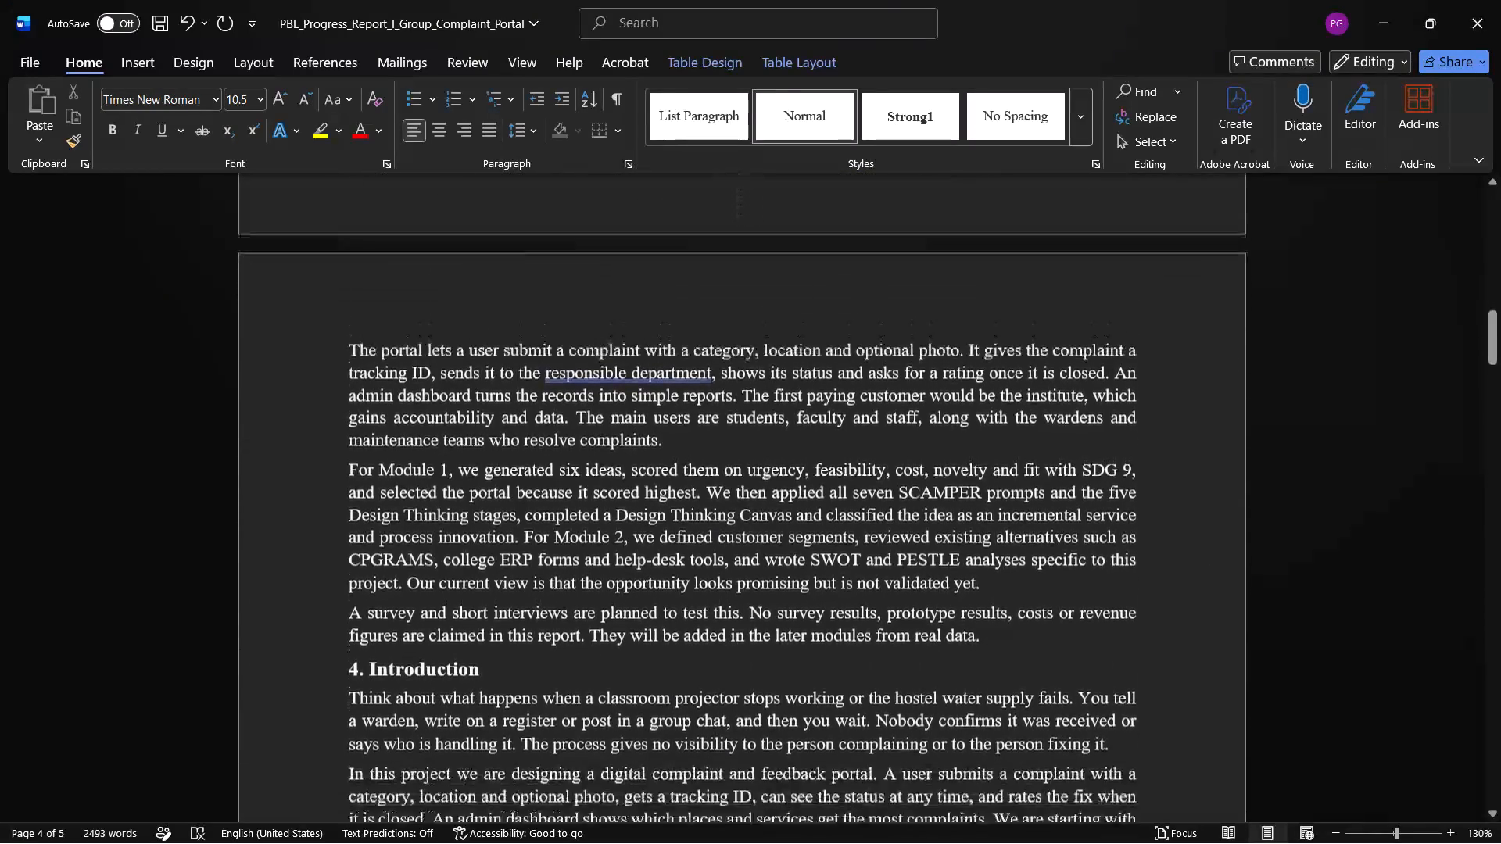
scroll(1208, 532, up, 2)
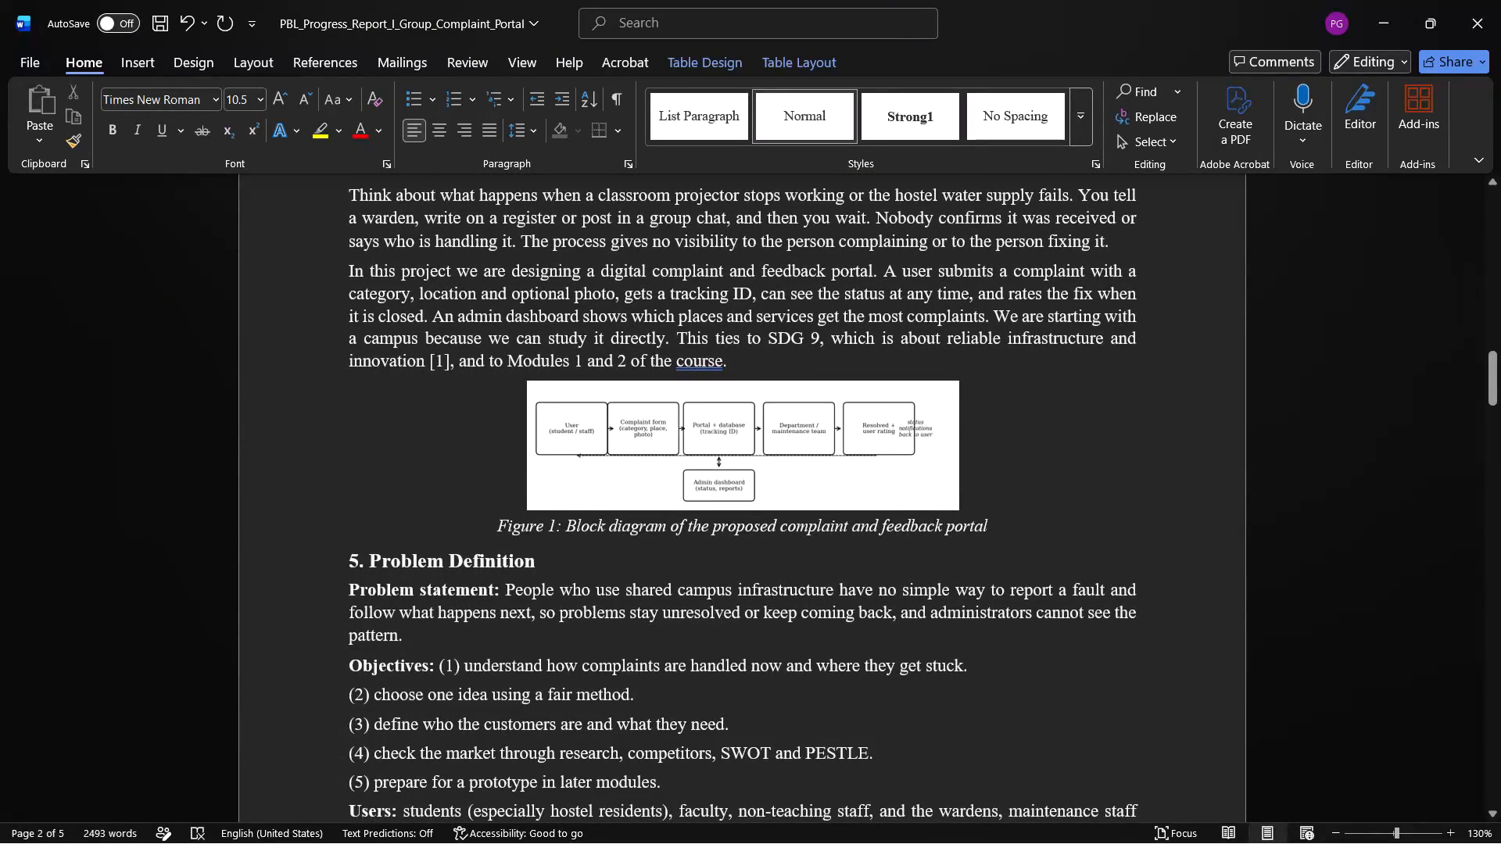
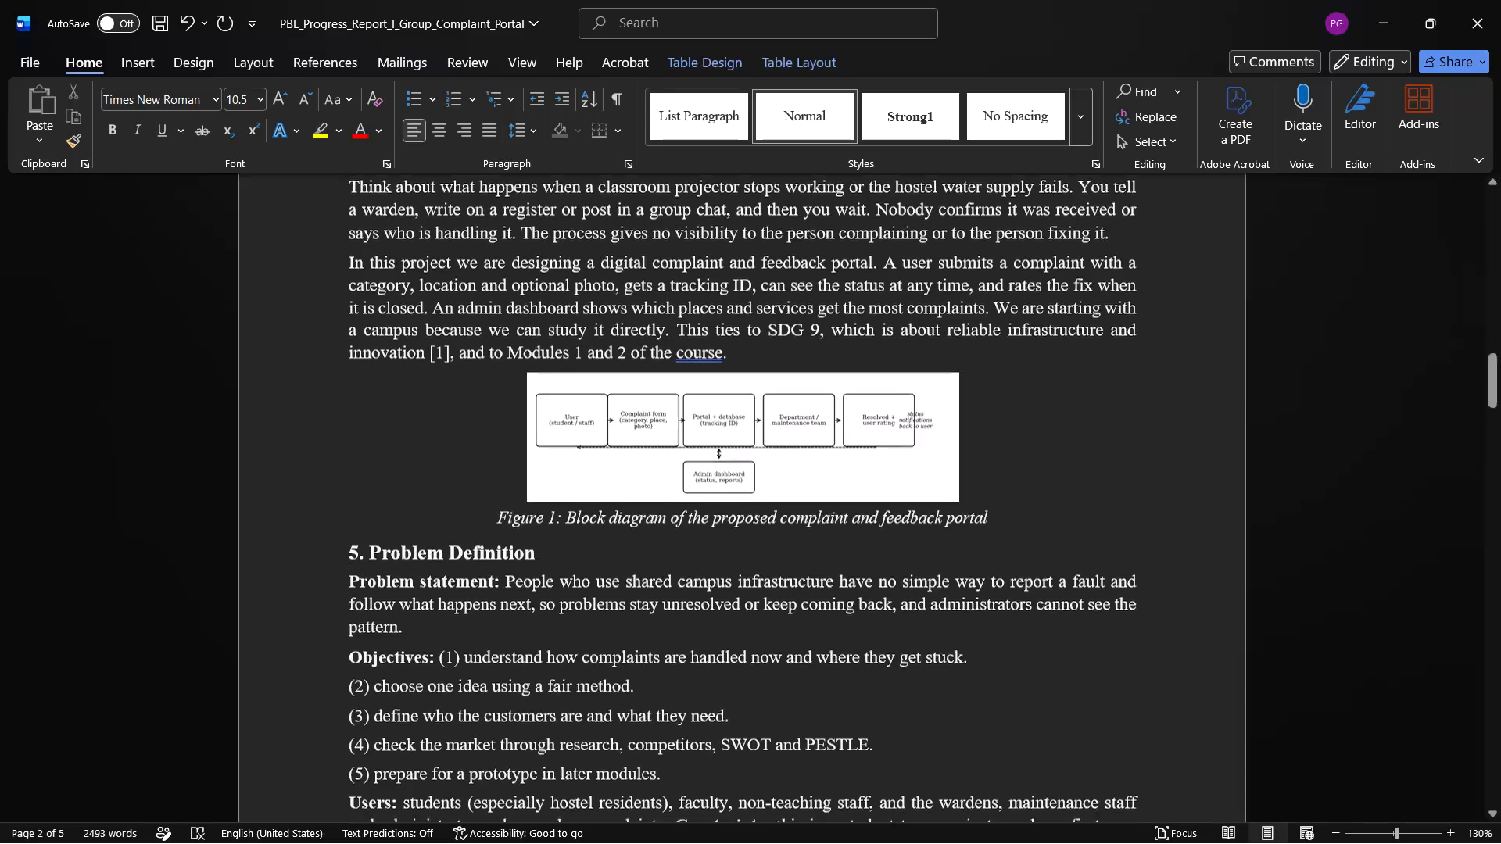
Review the report from 4. Introduction through the SWOT and PESTLE tables for remaining highlighted placeholders.
scroll(1124, 527, down, 1)
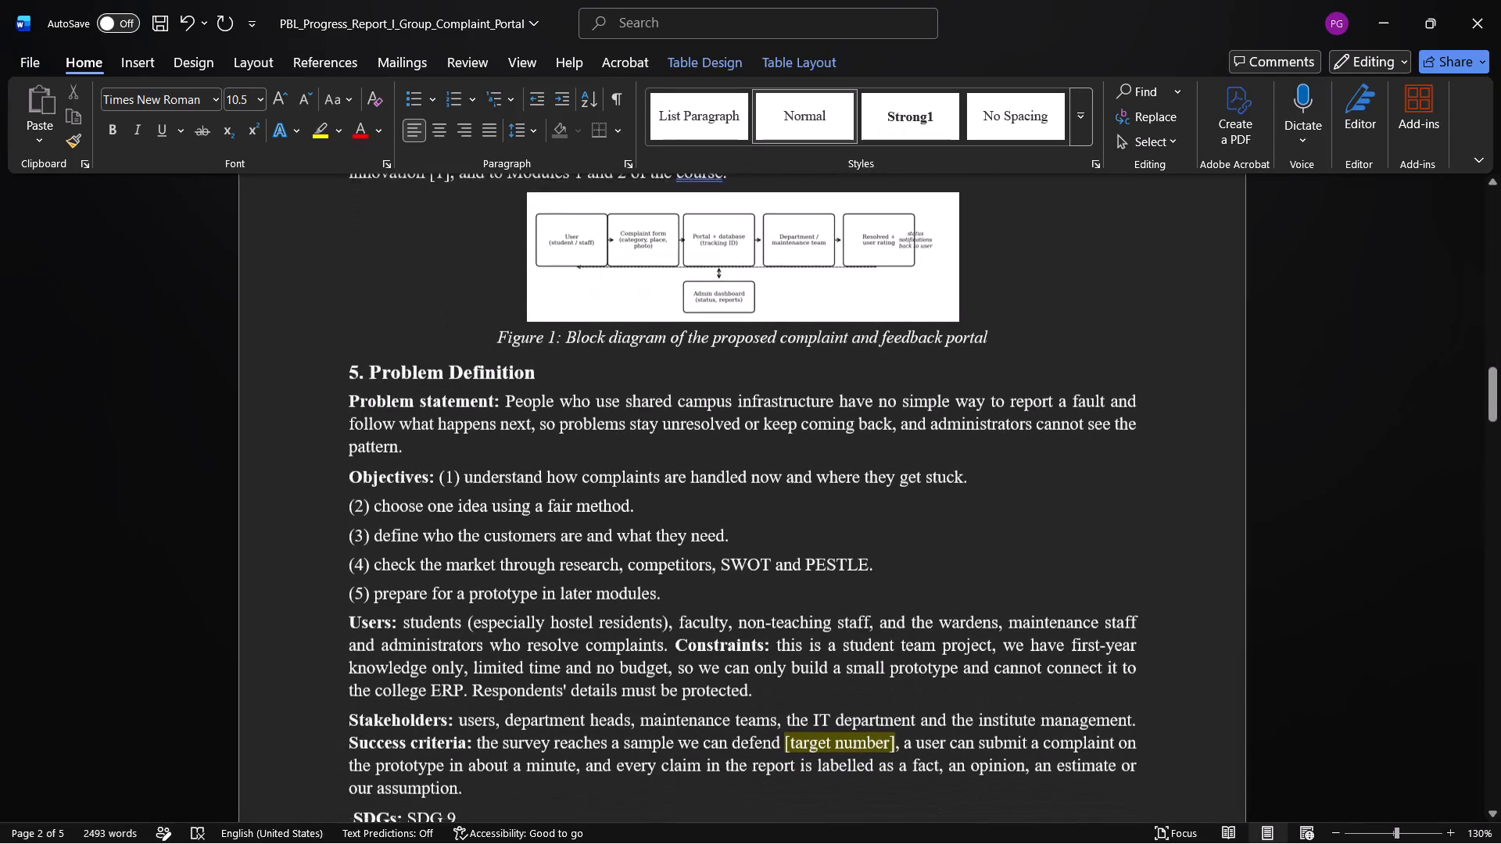
scroll(1124, 527, down, 1)
scroll(1124, 527, up, 1)
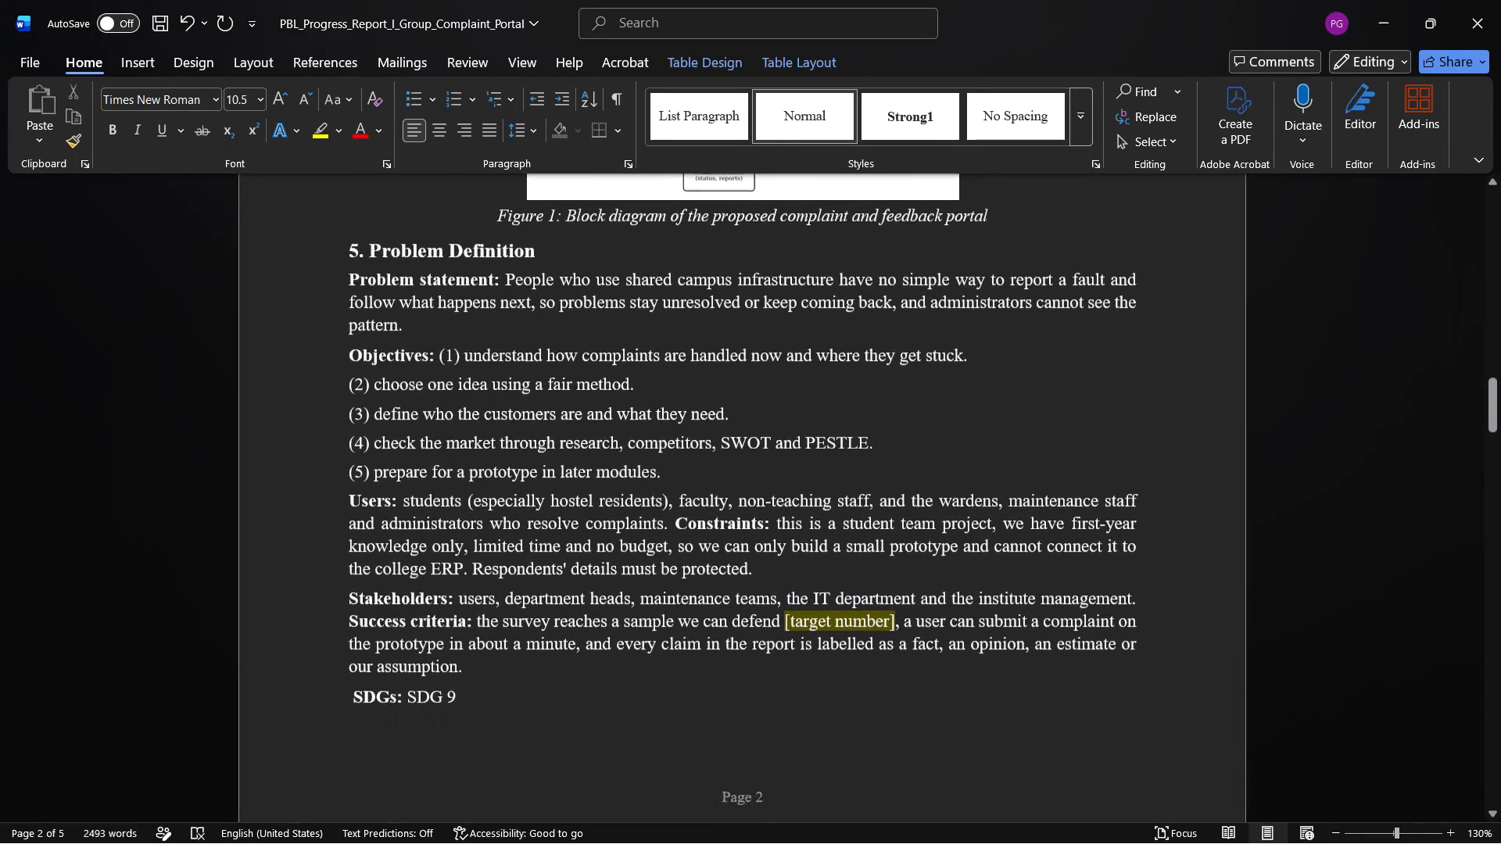
scroll(1124, 527, up, 1)
scroll(1124, 527, down, 1)
scroll(1124, 527, up, 1)
scroll(1124, 527, down, 1)
scroll(1124, 527, up, 1)
scroll(1124, 527, down, 1)
scroll(1124, 527, up, 1)
scroll(1124, 527, down, 3)
scroll(1124, 527, up, 1)
scroll(1124, 527, down, 1)
scroll(1124, 527, up, 1)
scroll(1124, 527, down, 2)
scroll(1124, 527, up, 1)
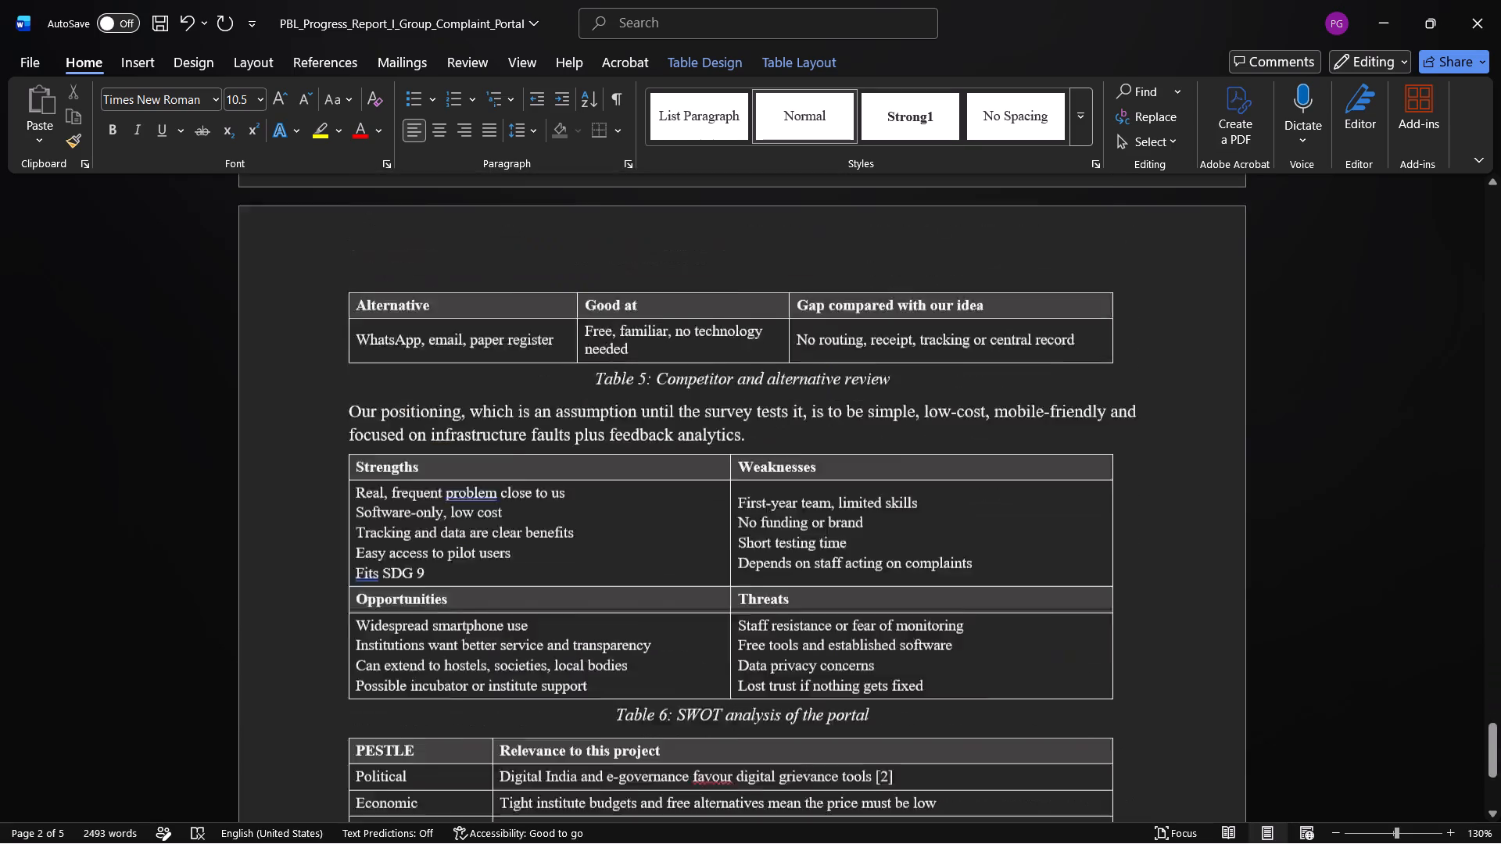
scroll(1124, 527, up, 4)
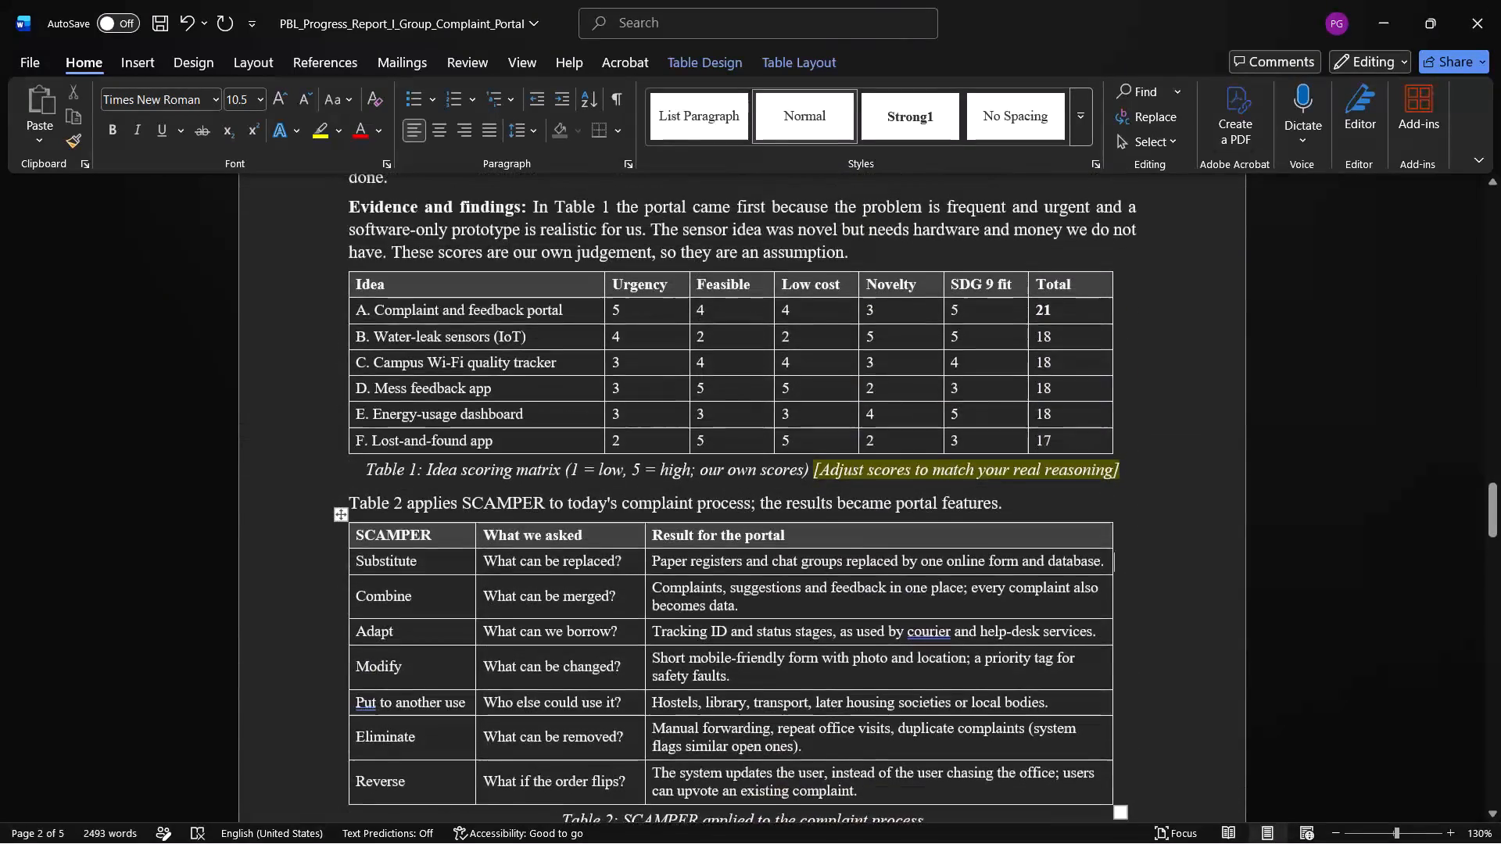
scroll(1124, 527, up, 4)
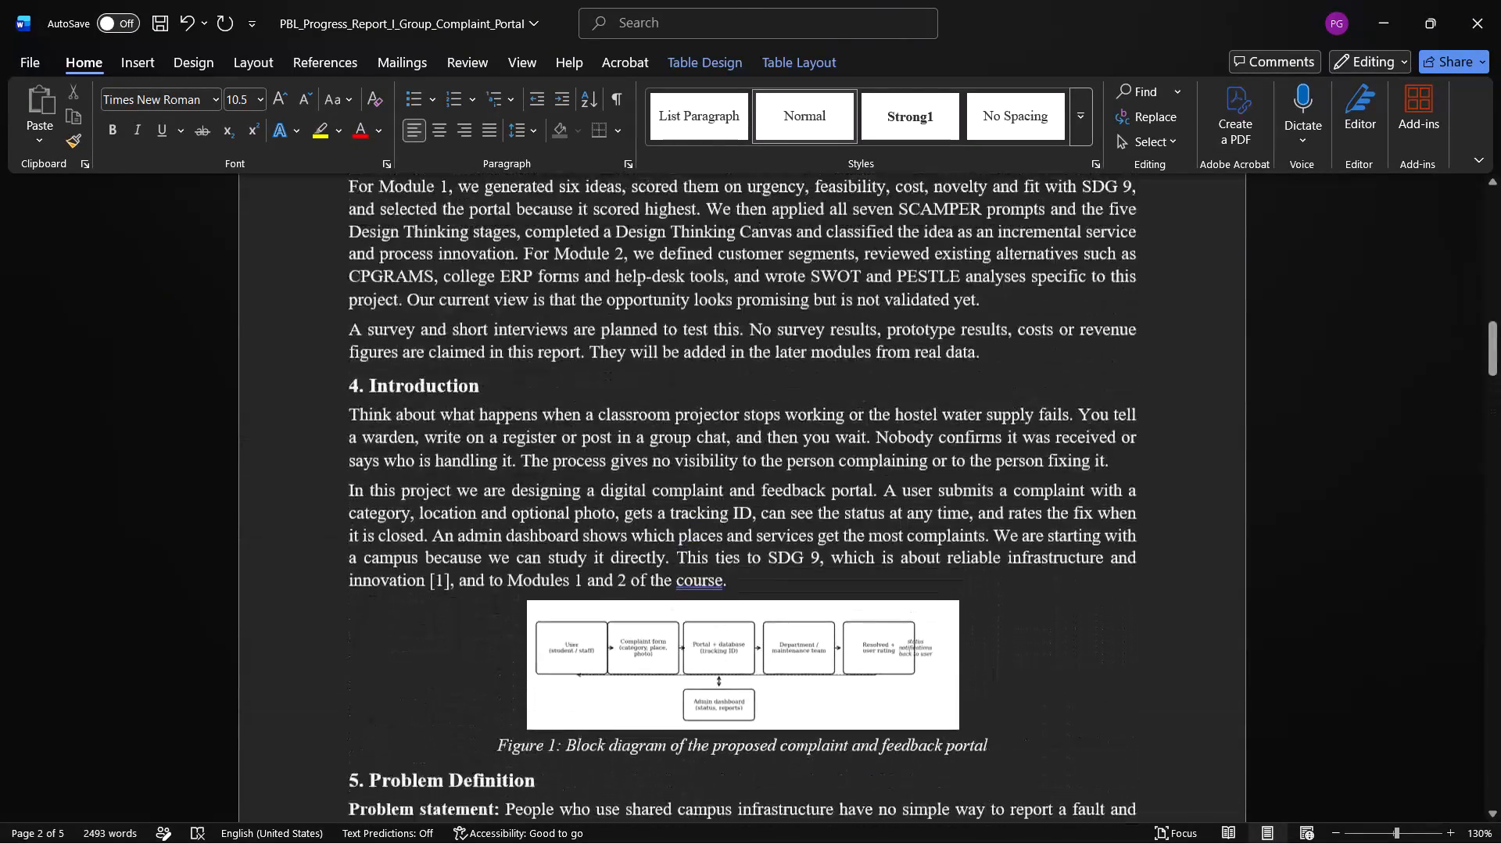
scroll(1124, 527, up, 2)
scroll(1124, 527, down, 3)
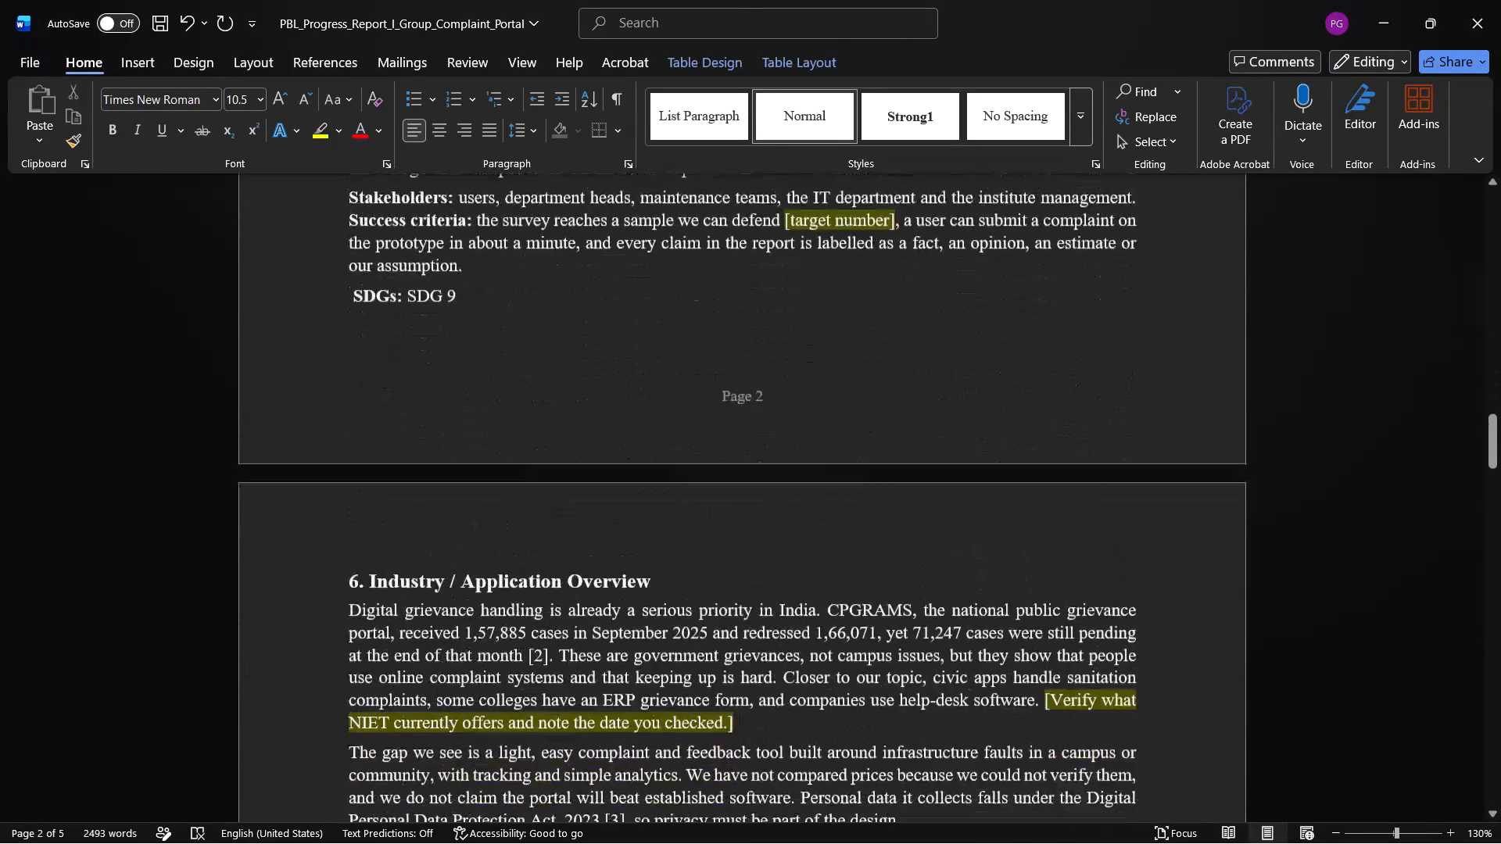
scroll(1124, 527, down, 3)
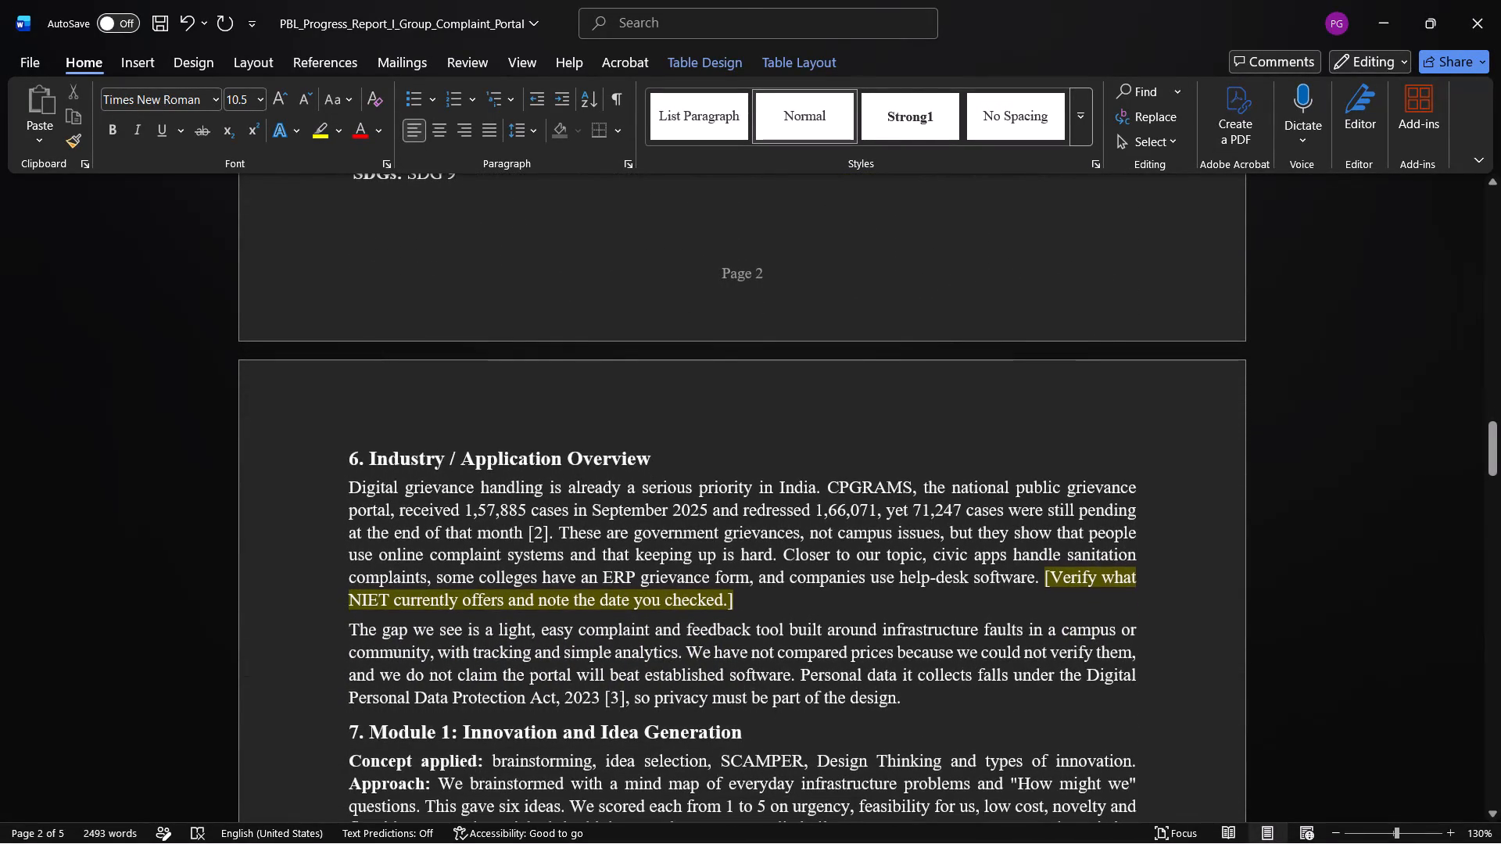
scroll(1124, 527, down, 2)
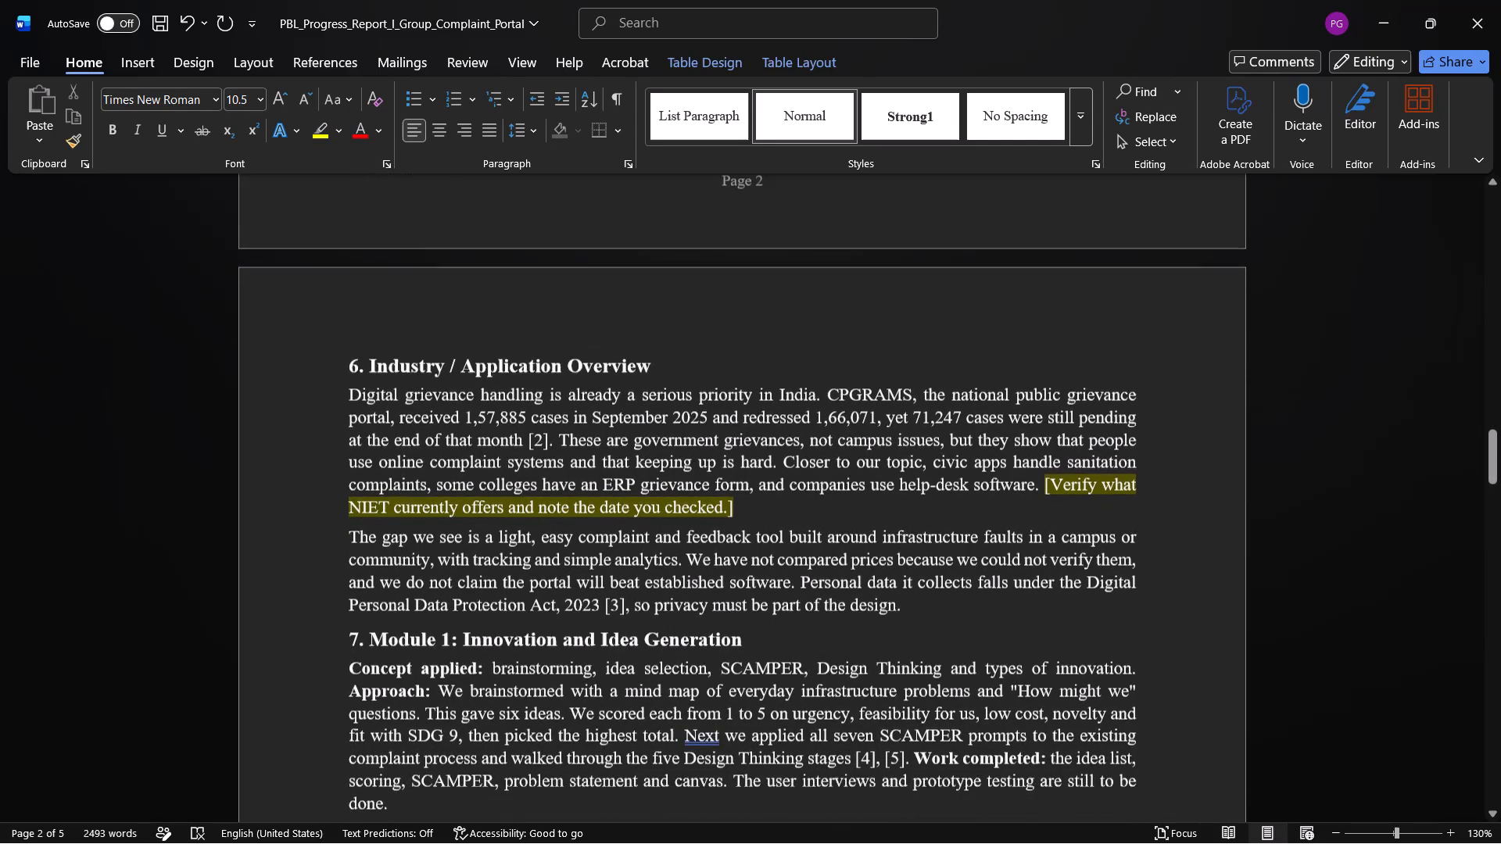
scroll(1124, 527, down, 4)
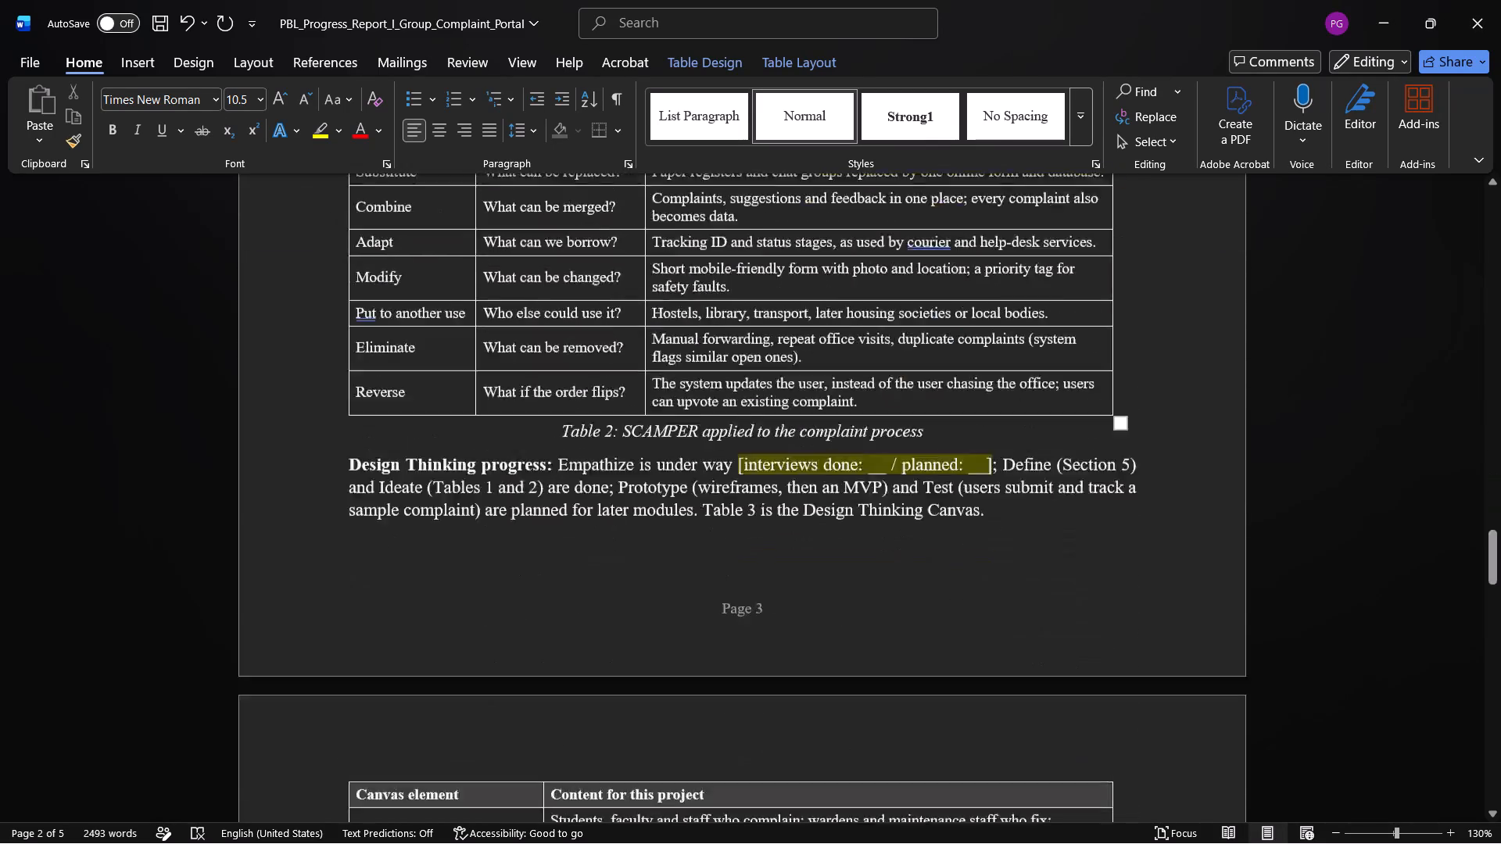
scroll(1124, 527, down, 3)
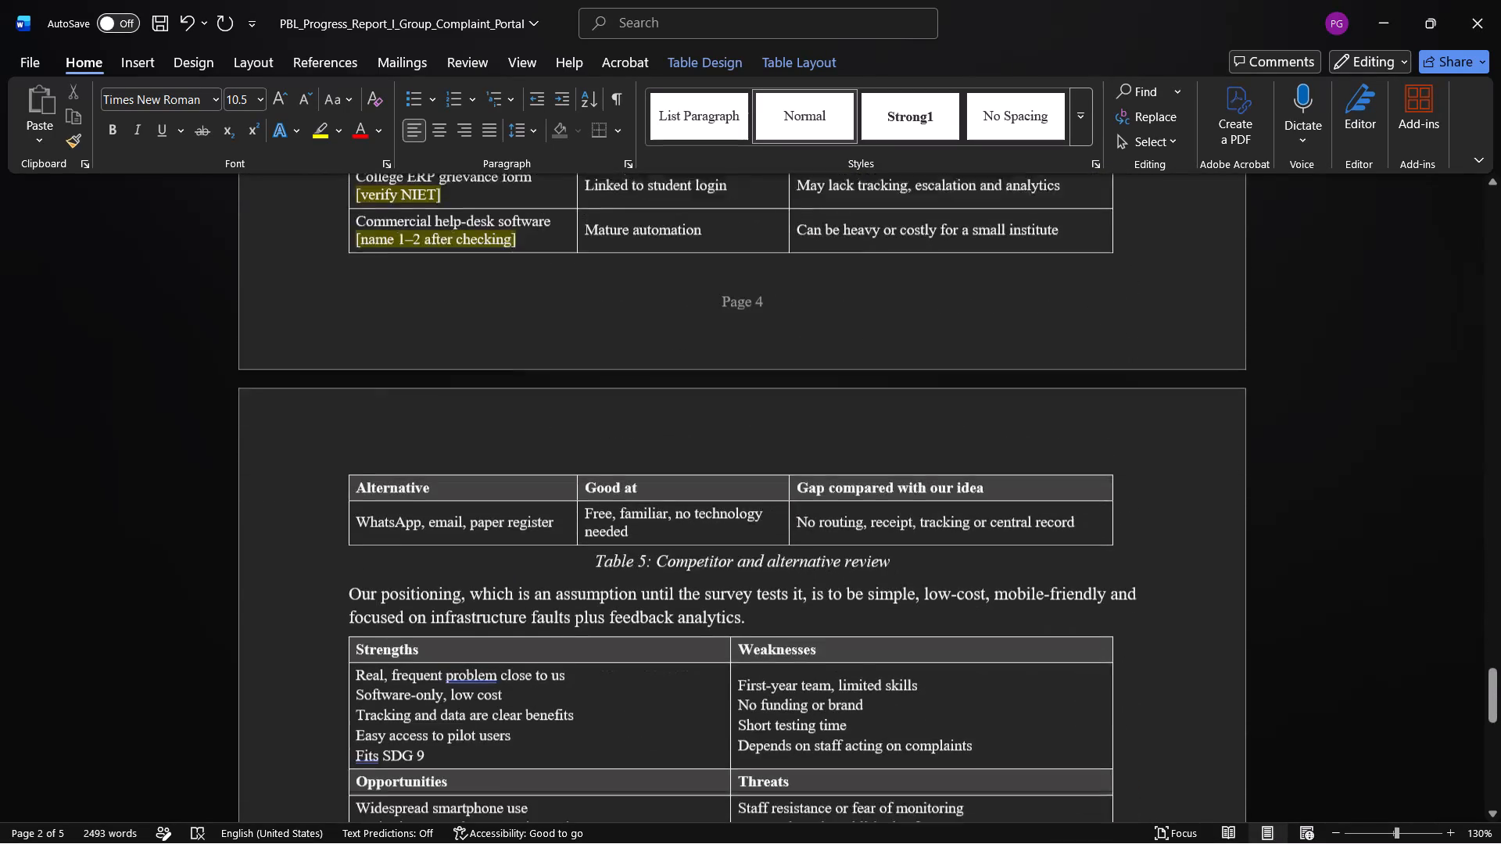
scroll(1124, 527, down, 2)
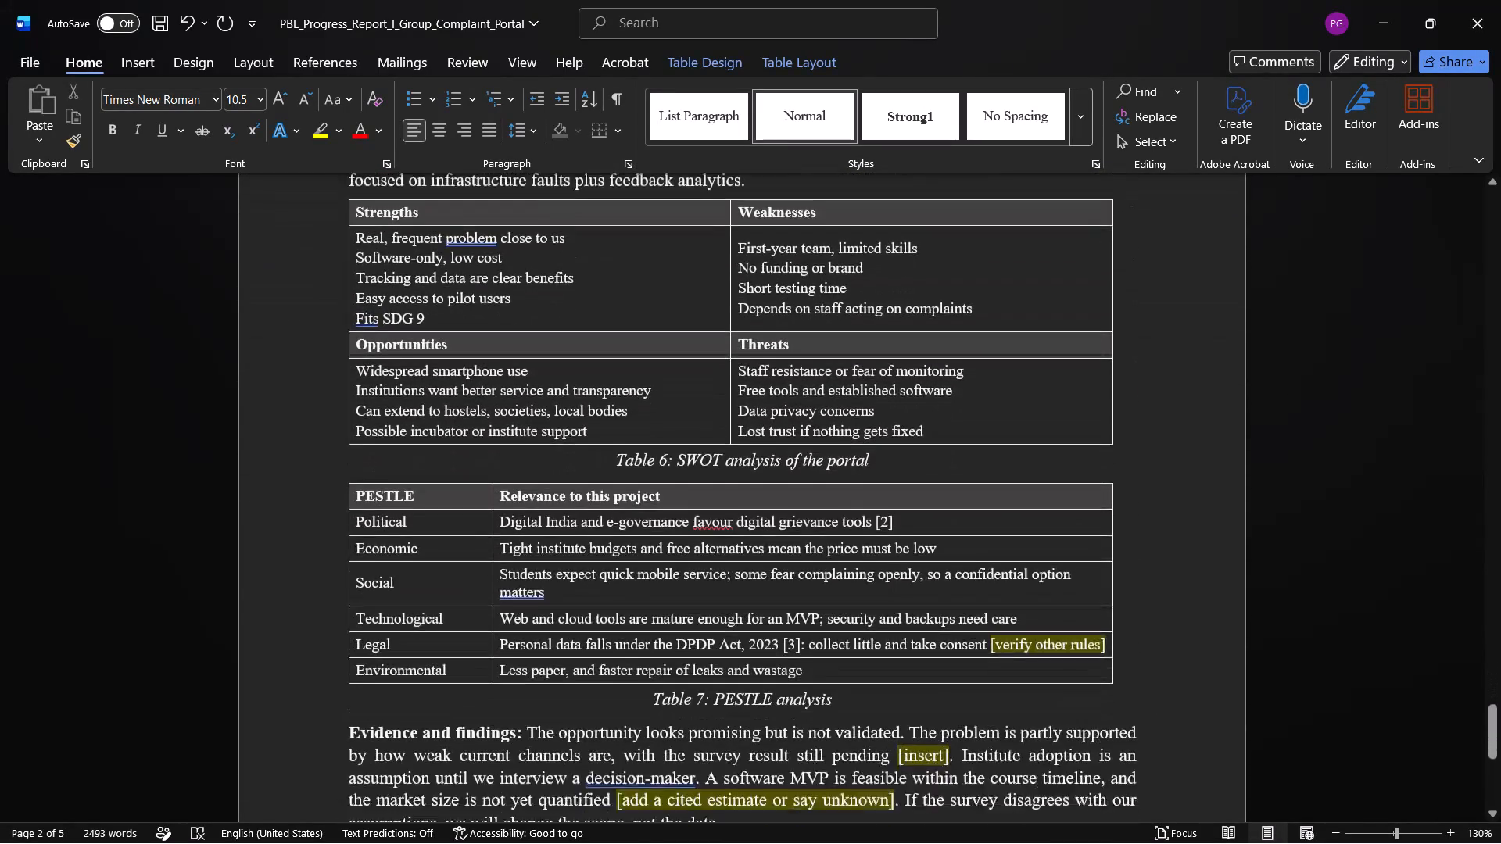
Delete the entire 17. References and 18. Appendix sections at the end of the report.
scroll(1124, 527, down, 2)
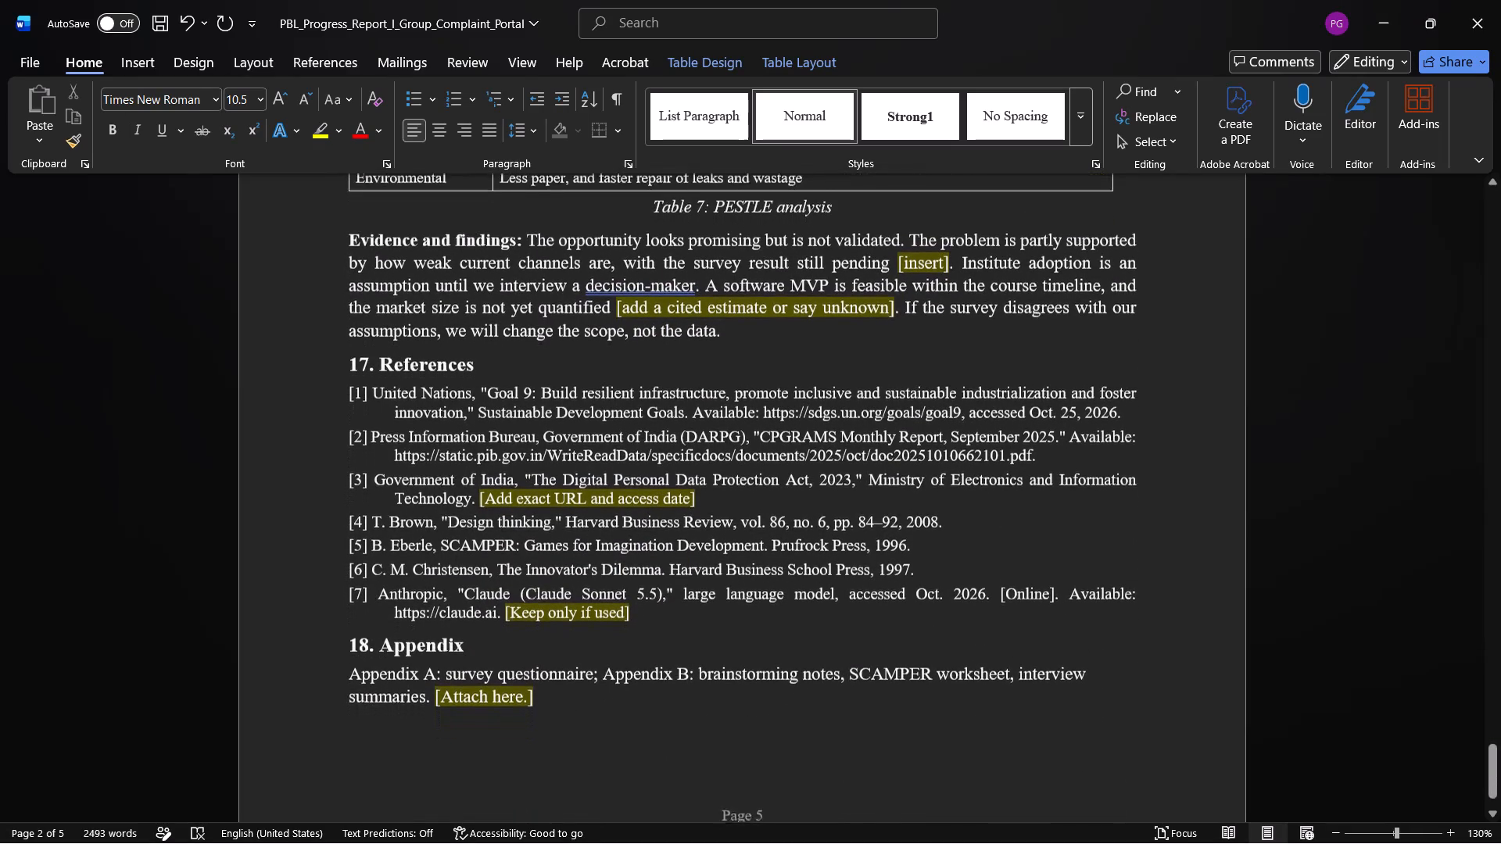
scroll(1124, 527, down, 1)
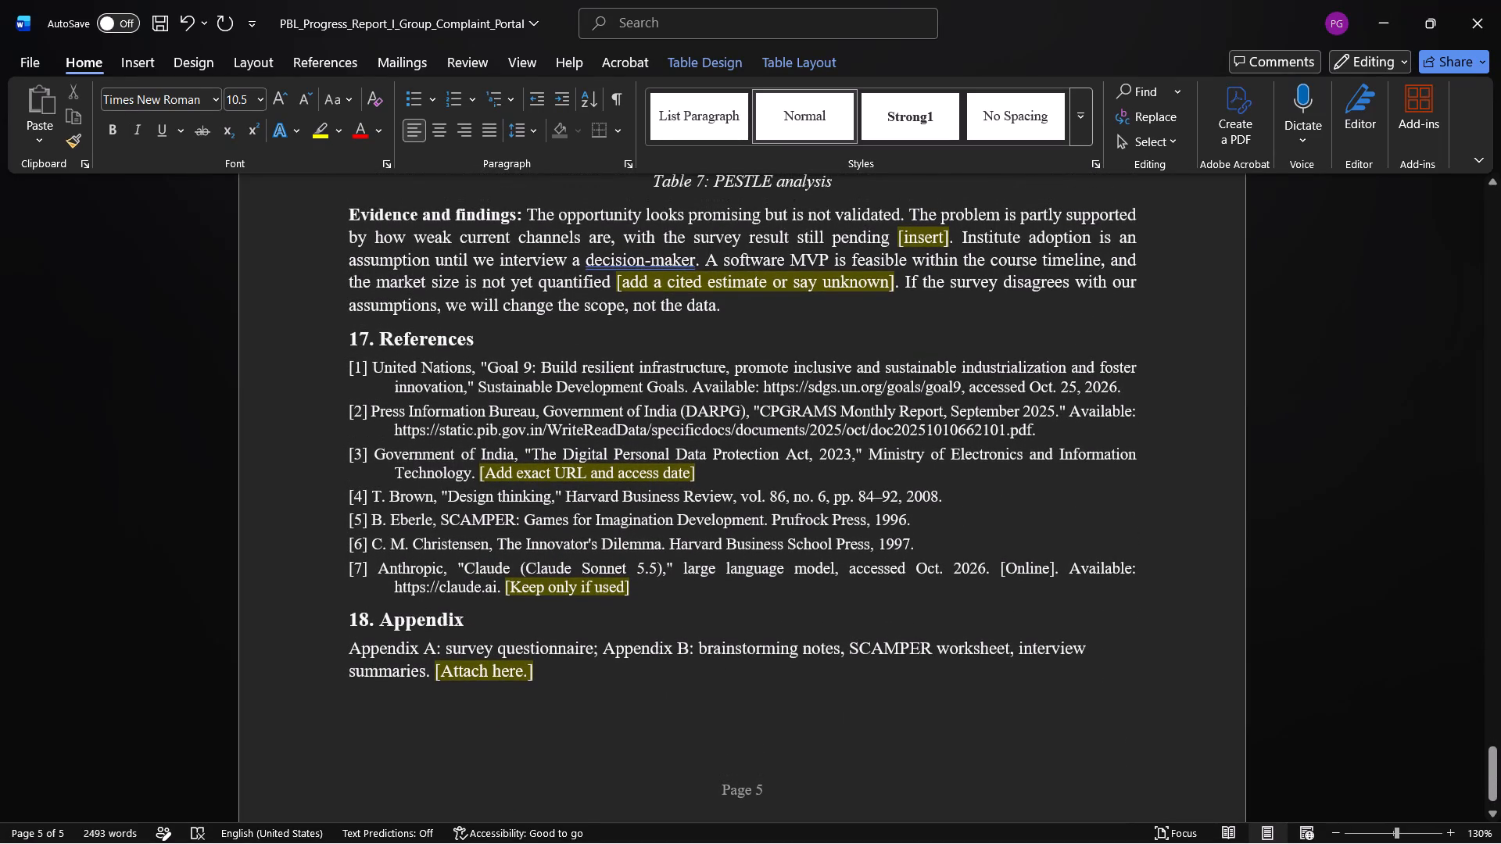
scroll(1124, 527, down, 1)
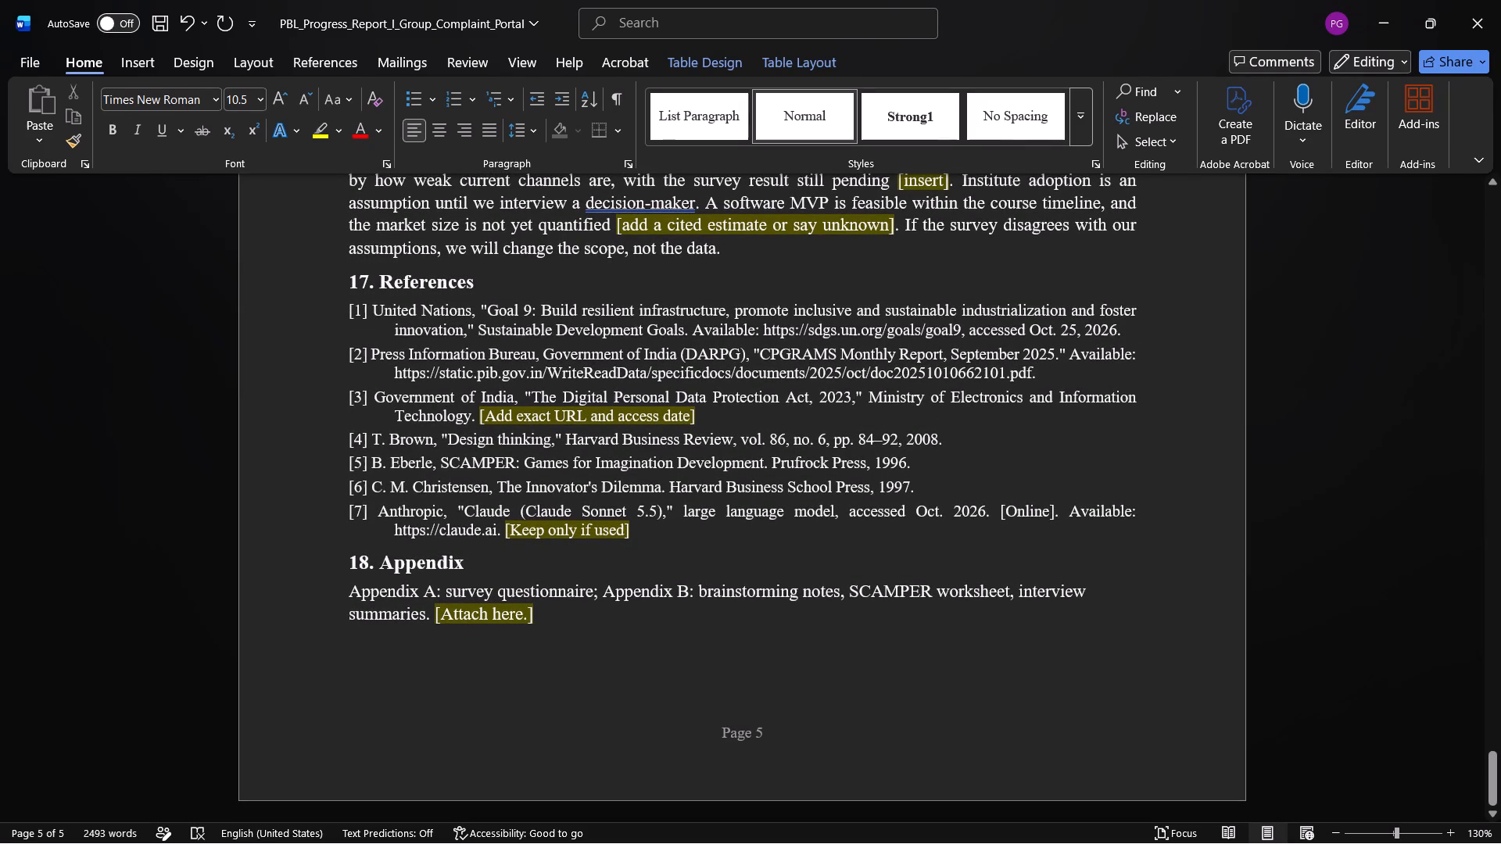
drag(346, 280, 773, 617)
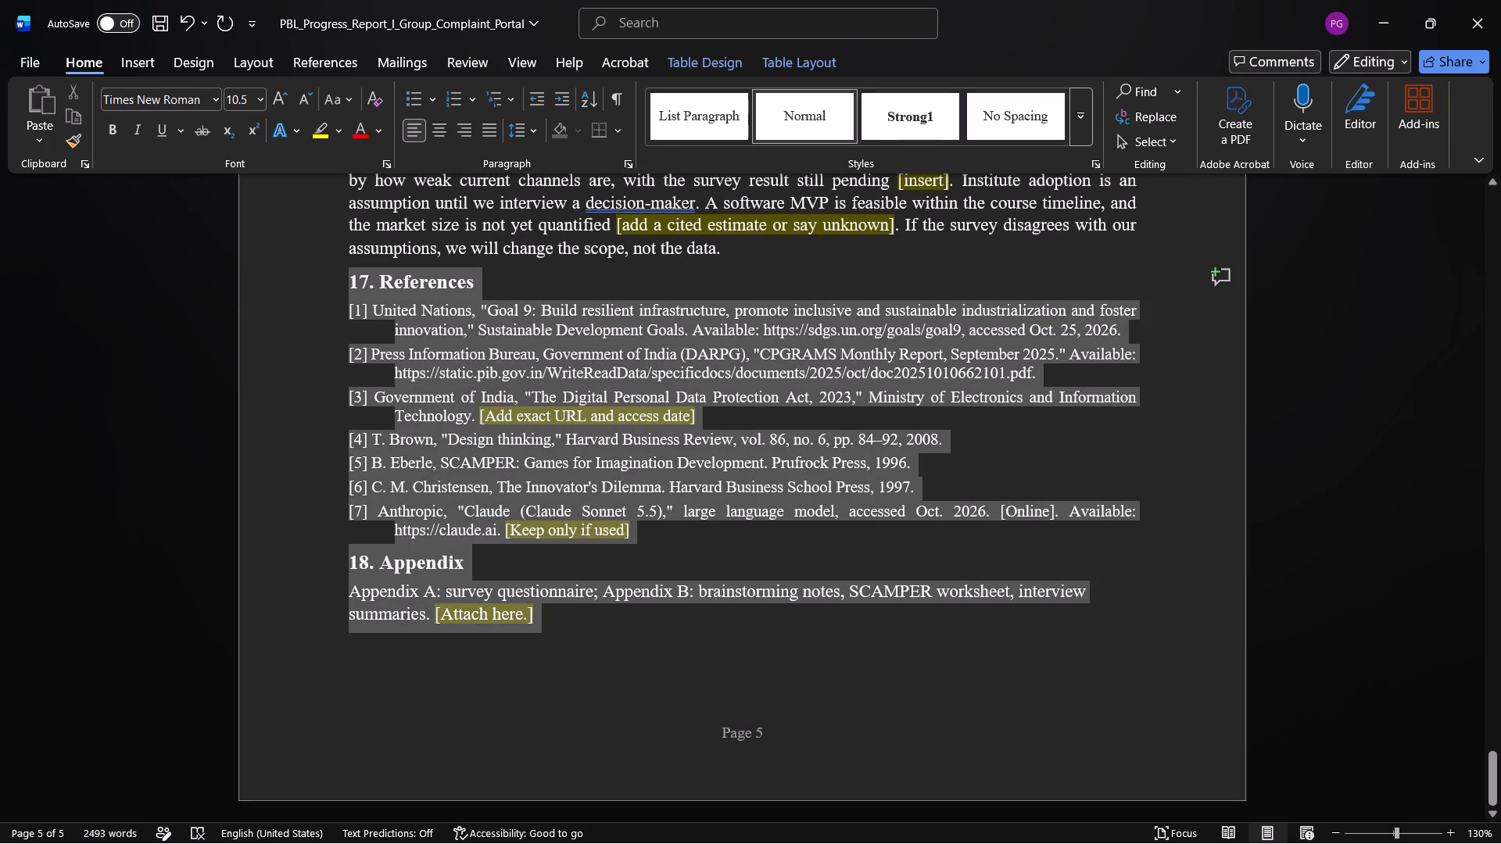
drag(773, 617, 781, 624)
key(BackSpace)
Check the report's ending around the PESTLE table and Evidence and findings, and minimize Word to reveal the Downloads folder.
scroll(781, 624, up, 1)
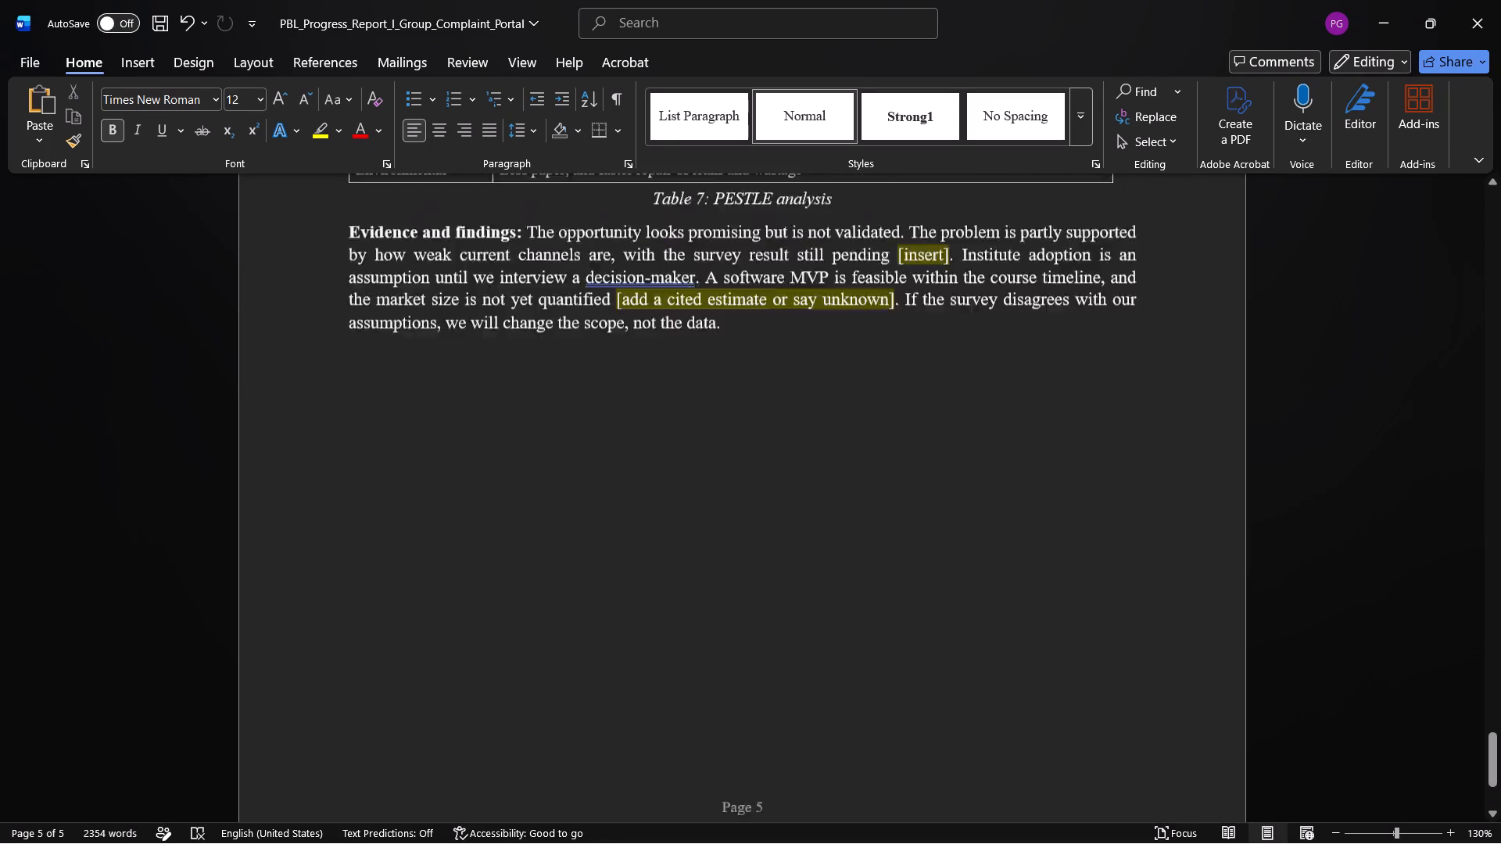
scroll(781, 624, up, 1)
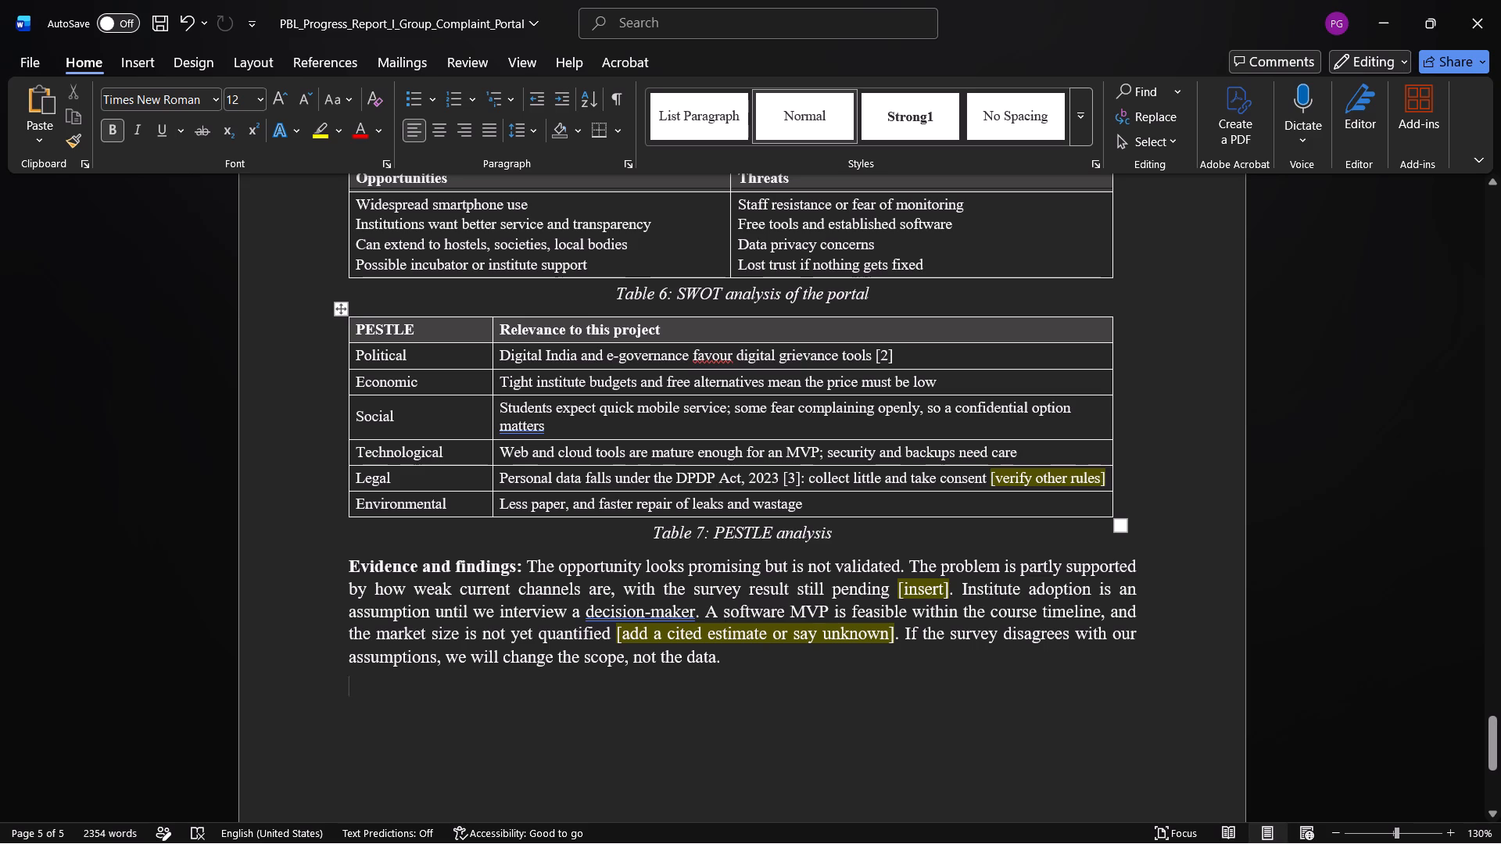
scroll(1395, 528, up, 1)
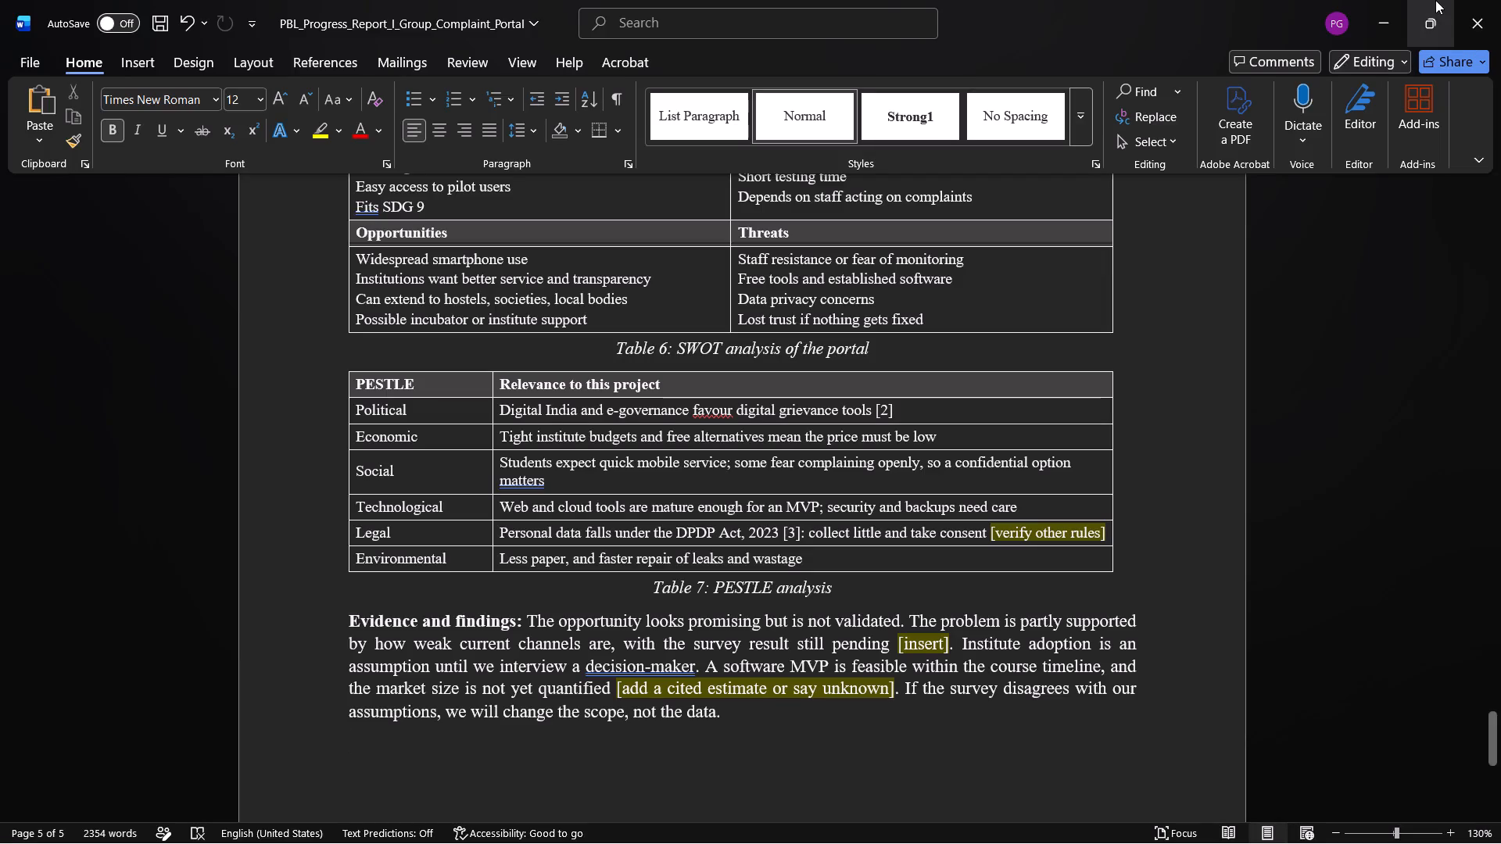
click(1359, 30)
click(1384, 21)
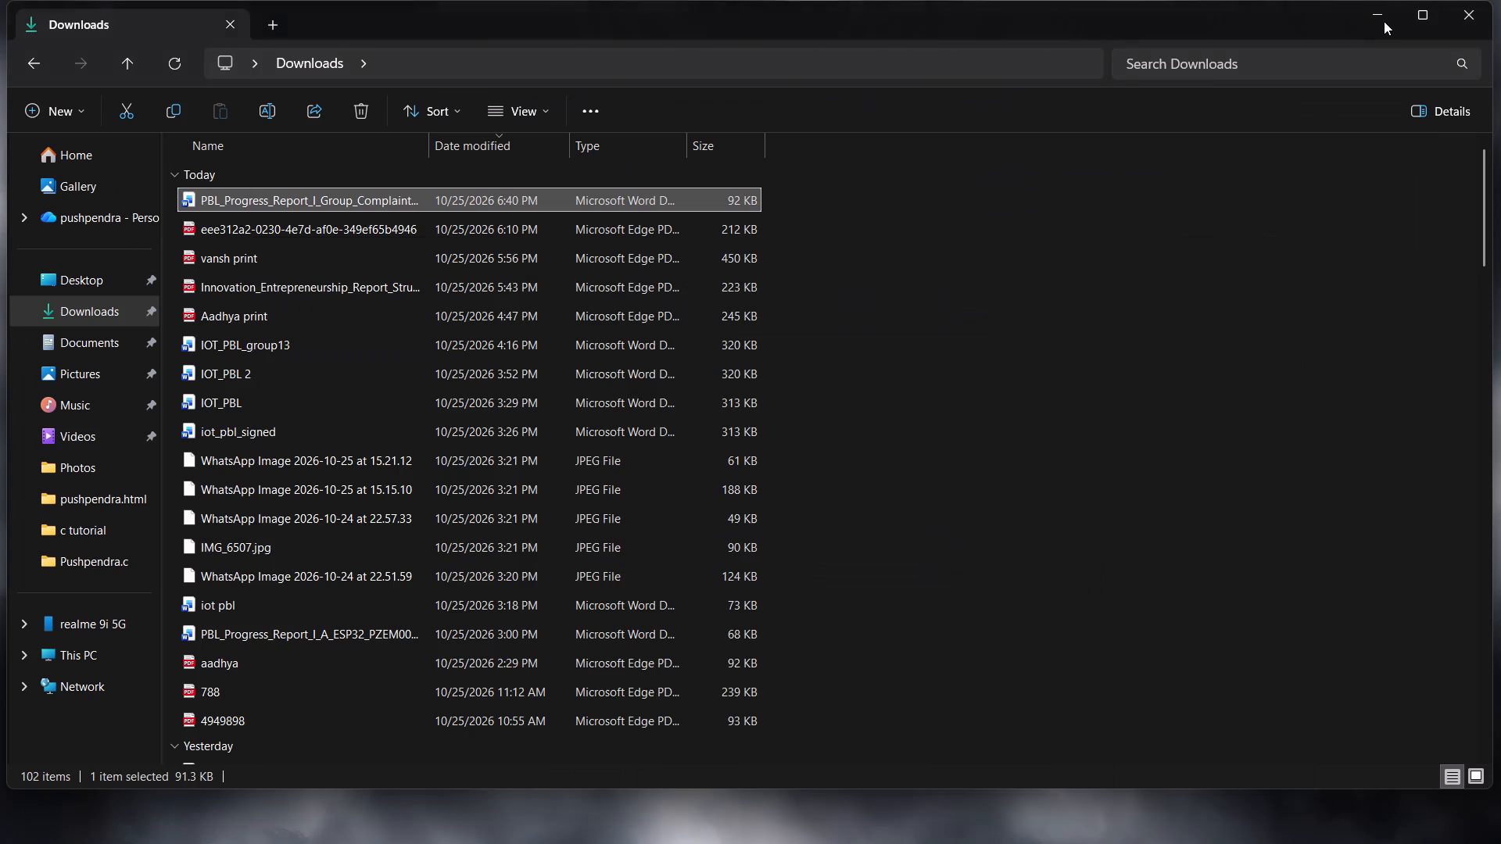